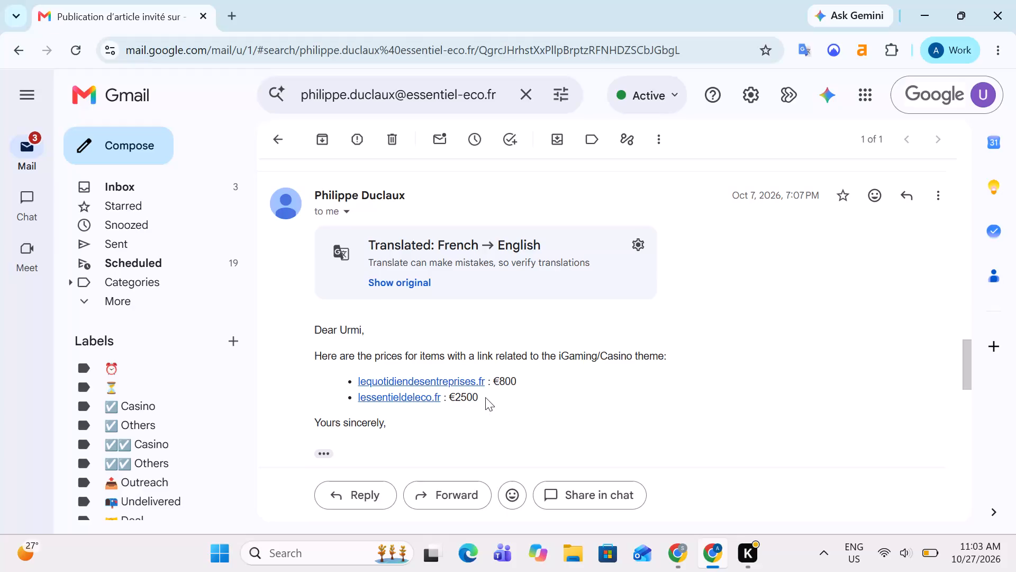
# Switch to the New Master Sheet and step through the search matches for lequotidiendesentreprises.fr to check its entry.
pyautogui.hotkey('alt', 'Tab')
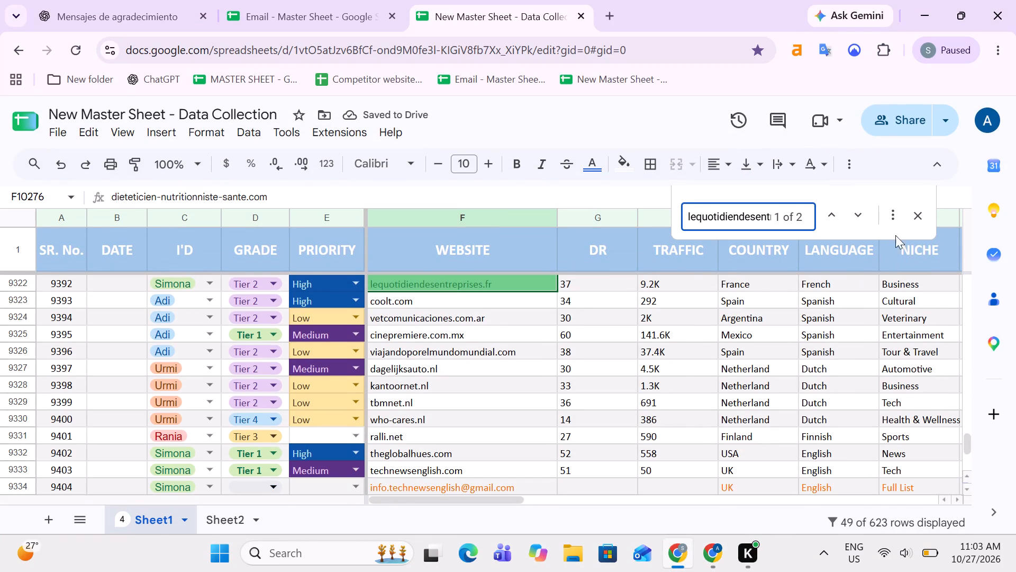
pyautogui.click(855, 217)
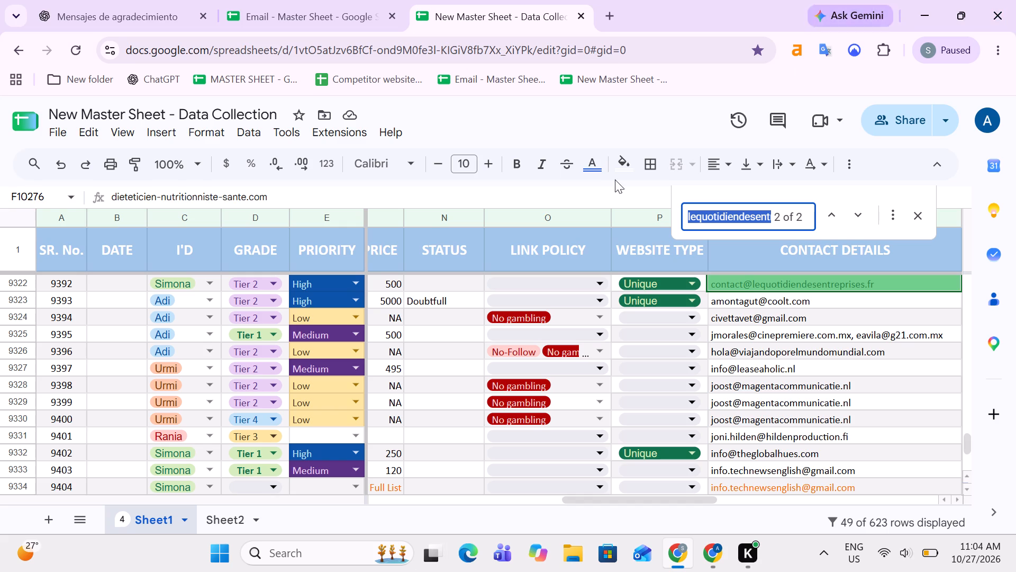
pyautogui.click(842, 214)
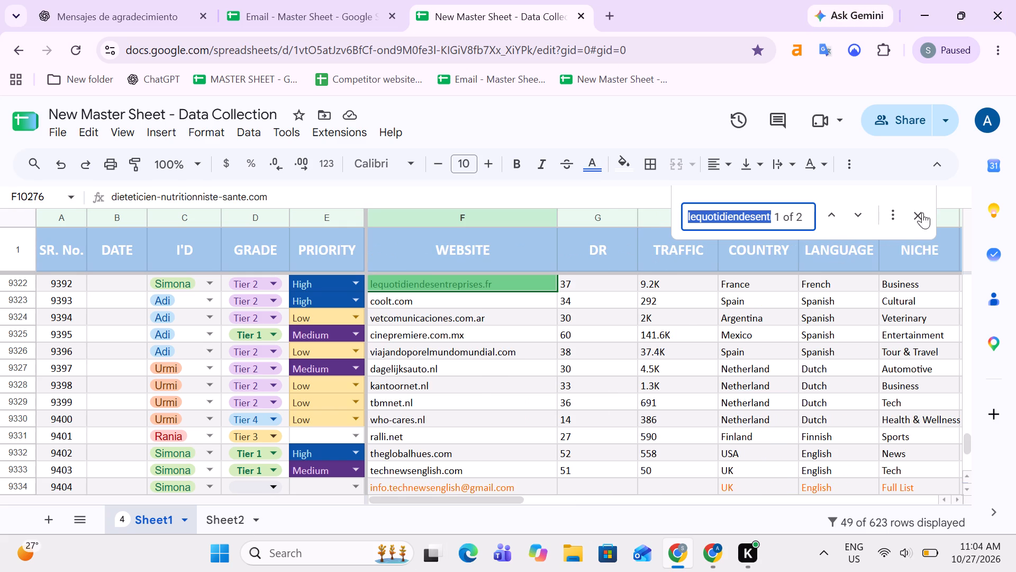
# Close the search and examine the lequotidiendesentreprises.fr row from niche and prices through contact details and important notes.
pyautogui.click(920, 216)
pyautogui.press('Right')
pyautogui.press('Right')
pyautogui.press('Right')
pyautogui.press('Right')
pyautogui.press('Right')
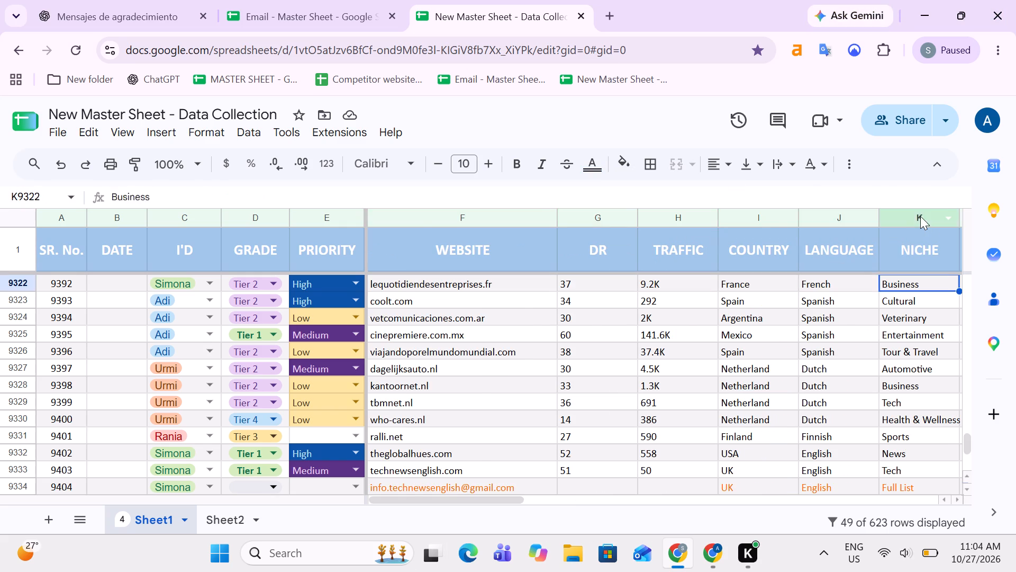
pyautogui.press('Right')
pyautogui.press('Right')
pyautogui.press('Right')
pyautogui.press('Right')
pyautogui.press('Right')
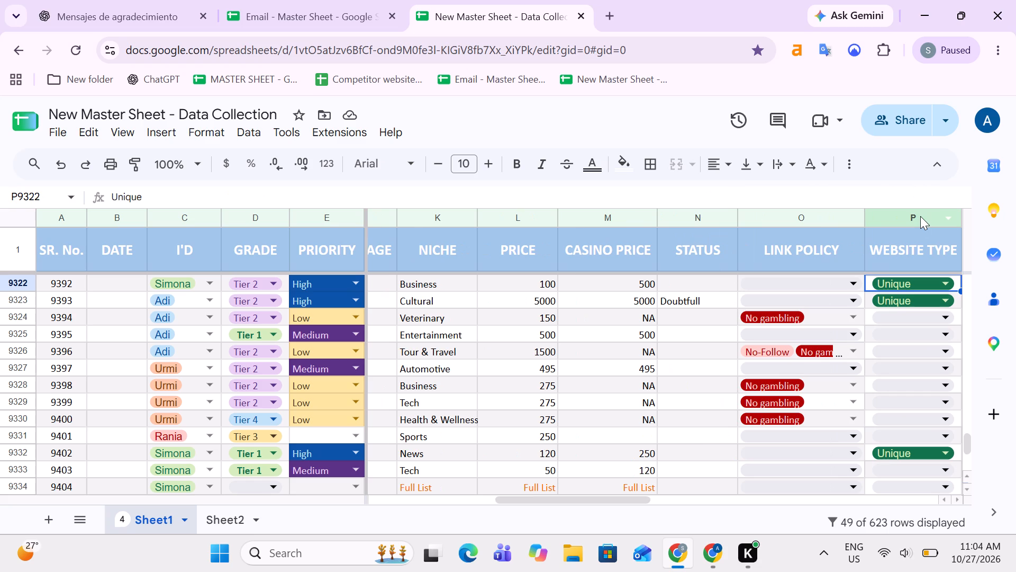
pyautogui.press('Right')
pyautogui.press('Right')
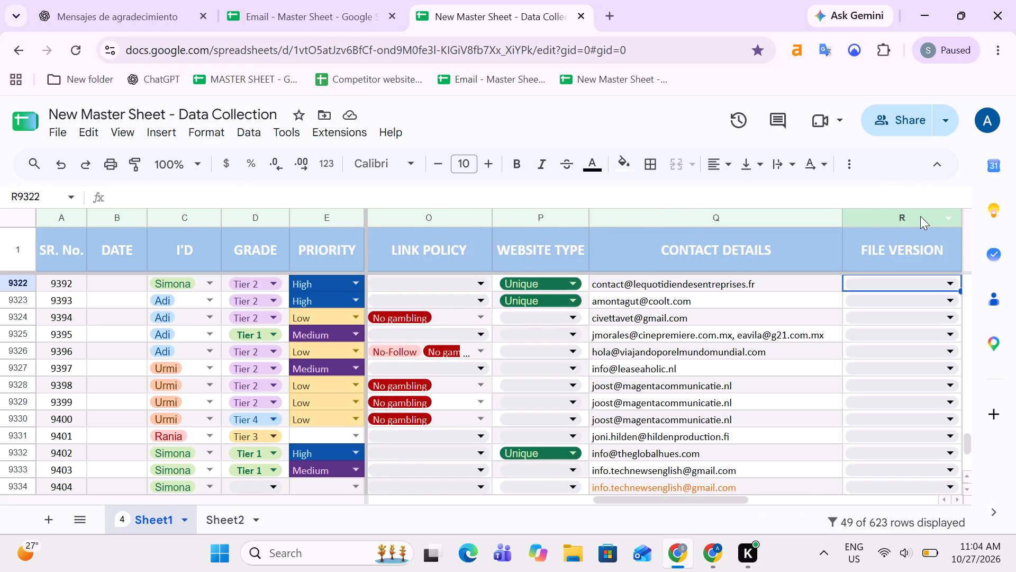
pyautogui.press('Right')
pyautogui.press('Left')
pyautogui.press('Left')
pyautogui.press('Left')
pyautogui.press('Left')
pyautogui.press('Left')
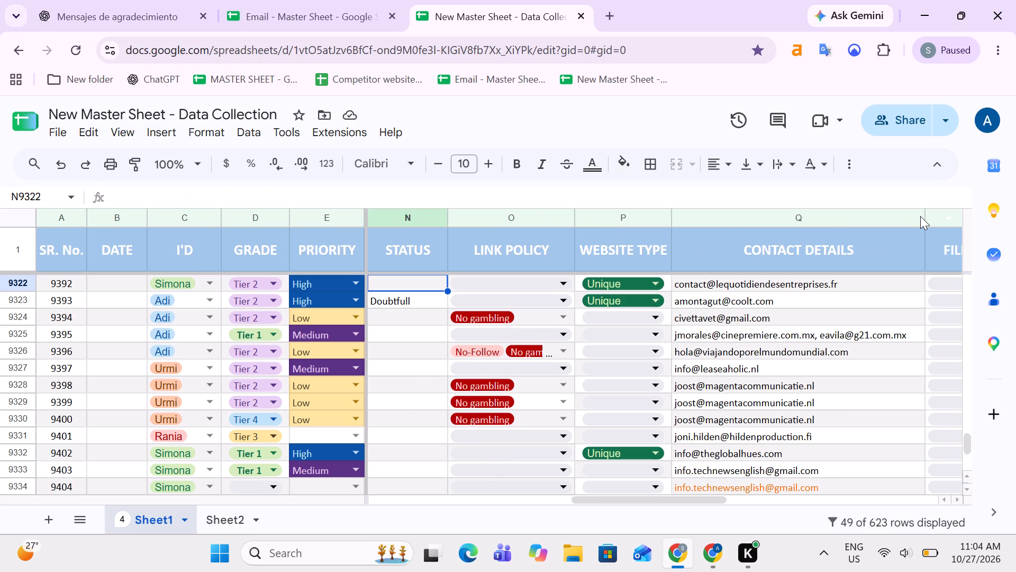
pyautogui.press('Right')
pyautogui.press('Right')
pyautogui.press('Right')
pyautogui.press('Right')
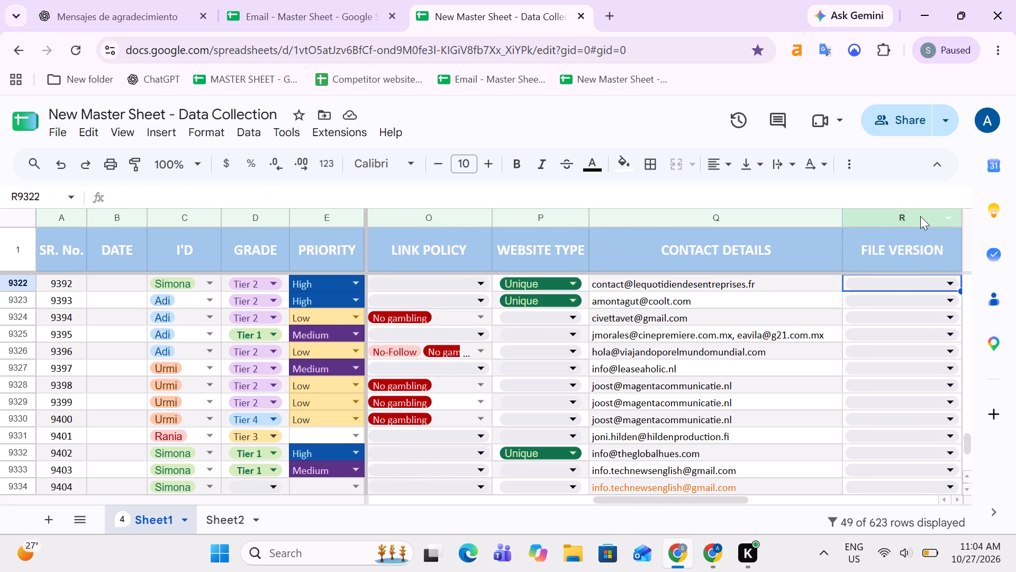
pyautogui.press('Right')
pyautogui.press('Right')
# Review the lequotidiendesentreprises.fr row again from its date through price, casino price, website type and contact details.
pyautogui.press('Left')
pyautogui.press('Left')
pyautogui.press('Left')
pyautogui.press('Left')
pyautogui.press('Left')
pyautogui.press('Left')
pyautogui.press('Left')
pyautogui.press('Left')
pyautogui.press('Left')
pyautogui.press('Left')
pyautogui.press('Left')
pyautogui.press('Left')
pyautogui.press('Left')
pyautogui.press('Left')
pyautogui.press('Left')
pyautogui.press('Left')
pyautogui.press('Left')
pyautogui.press('Left')
pyautogui.press('Left')
pyautogui.press('Left')
pyautogui.press('Right')
pyautogui.press('Right')
pyautogui.press('Right')
pyautogui.press('Right')
pyautogui.press('Right')
pyautogui.press('Right')
pyautogui.press('Right')
pyautogui.press('Right')
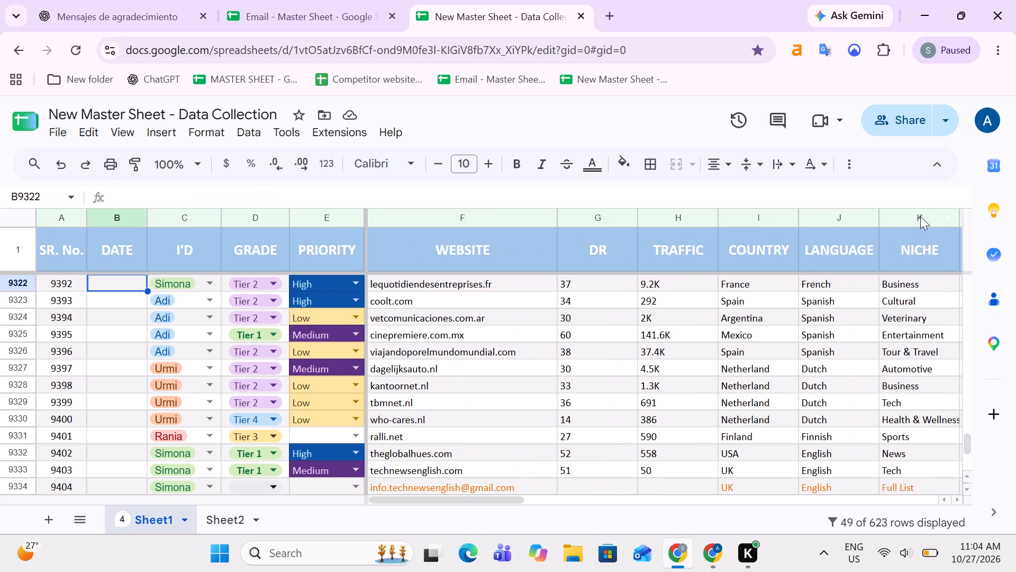
pyautogui.press('Left')
pyautogui.press('Left')
pyautogui.press('Left')
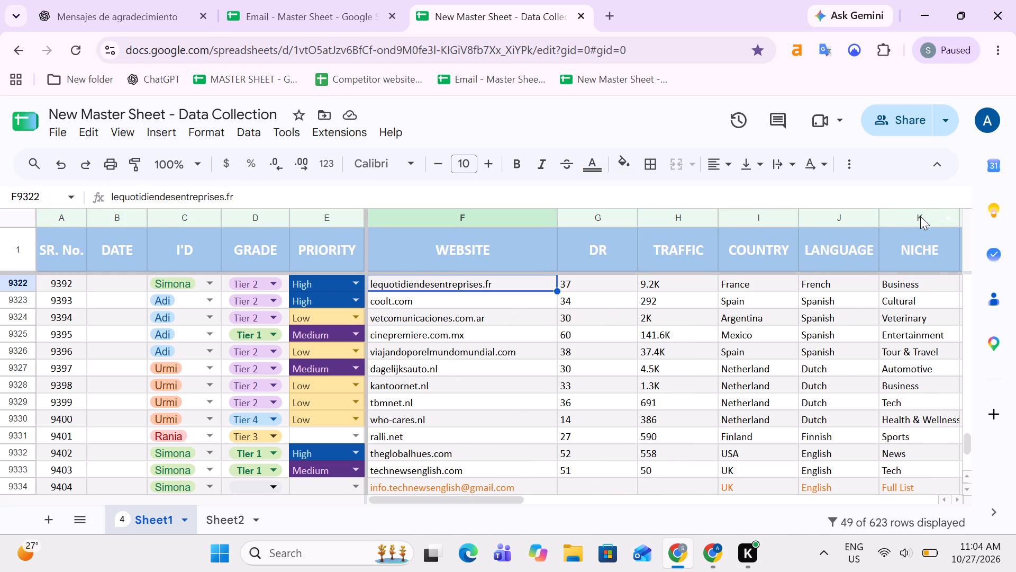
pyautogui.press('Right')
pyautogui.press('Right')
pyautogui.press('Right')
pyautogui.press('Right')
pyautogui.press('Right')
pyautogui.press('Right')
pyautogui.press('Right')
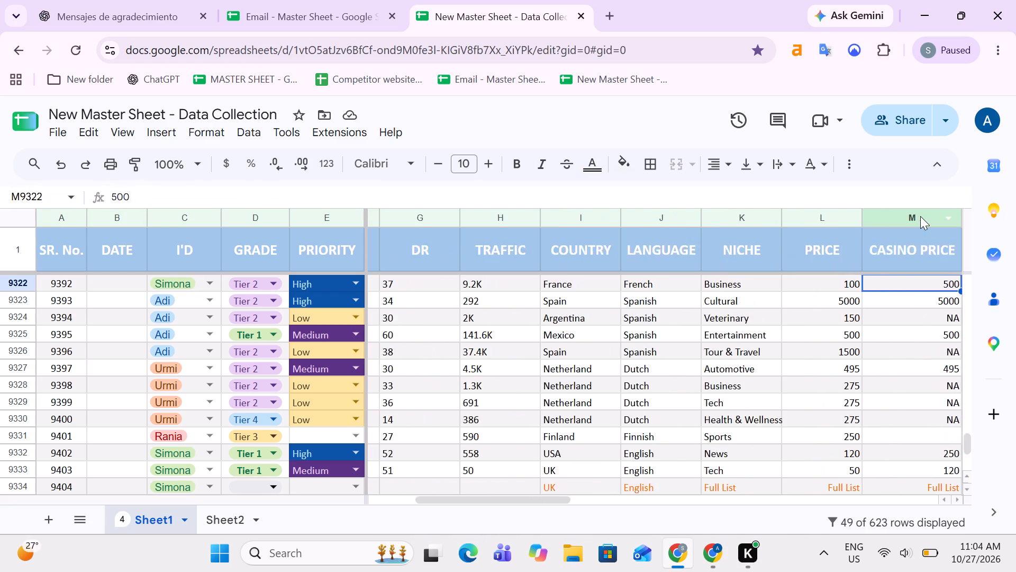
pyautogui.press('Right')
pyautogui.press('Right')
pyautogui.press('Right')
pyautogui.press('Right')
pyautogui.press('Right')
pyautogui.press('Left')
pyautogui.press('Left')
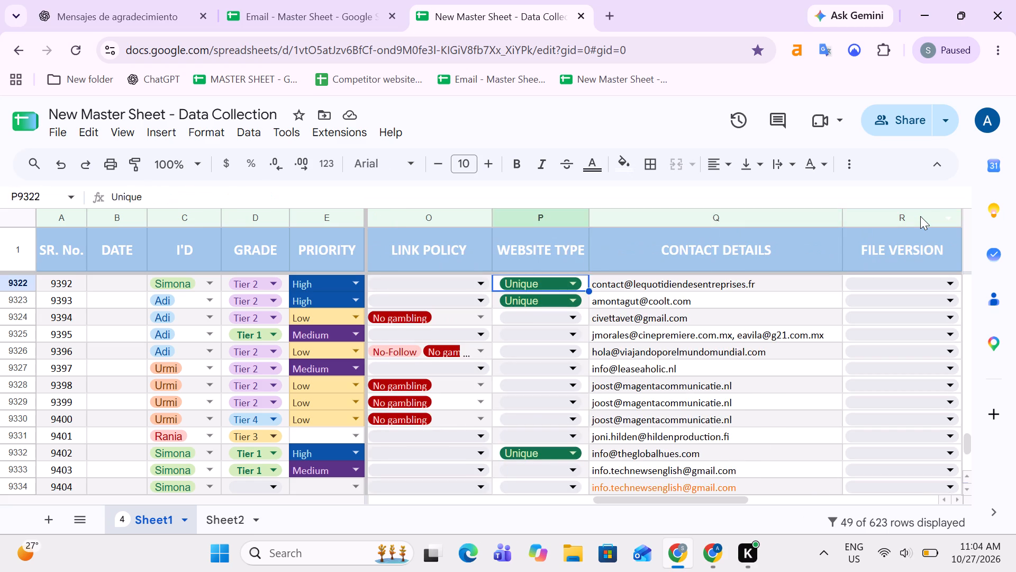
pyautogui.press('Right')
# Go back to the serial number of the lequotidiendesentreprises.fr row and check its fields across to the important notes.
pyautogui.press('Left')
pyautogui.press('Left')
pyautogui.press('Left')
pyautogui.press('Left')
pyautogui.press('Left')
pyautogui.press('Left')
pyautogui.press('Left')
pyautogui.press('Left')
pyautogui.press('Left')
pyautogui.press('Left')
pyautogui.press('Left')
pyautogui.press('Left')
pyautogui.press('Left')
pyautogui.press('Left')
pyautogui.press('Left')
pyautogui.press('Left')
pyautogui.press('Left')
pyautogui.press('Left')
pyautogui.press('Left')
pyautogui.press('Left')
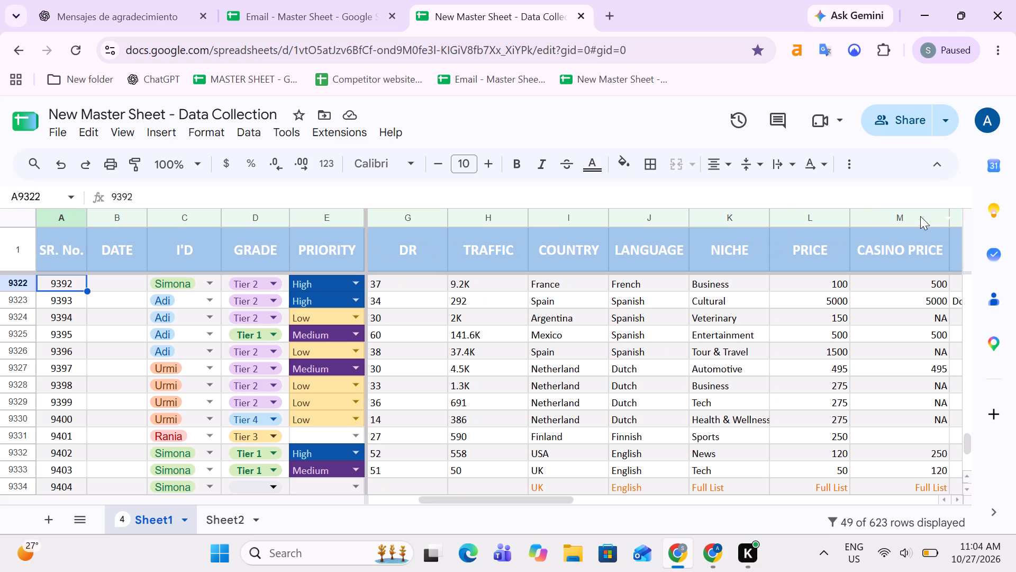
pyautogui.press('Right')
pyautogui.press('Right')
pyautogui.press('Right')
pyautogui.press('Right')
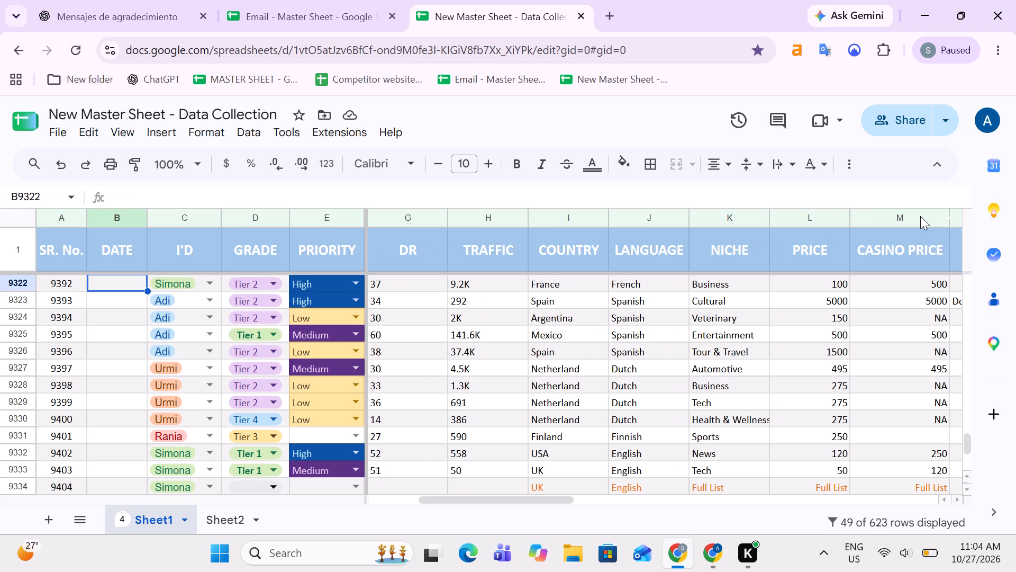
pyautogui.press('Right')
pyautogui.press('Right')
pyautogui.press('Right')
pyautogui.press('Right')
pyautogui.press('Right')
pyautogui.press('Right')
pyautogui.press('Right')
pyautogui.press('Right')
pyautogui.press('Right')
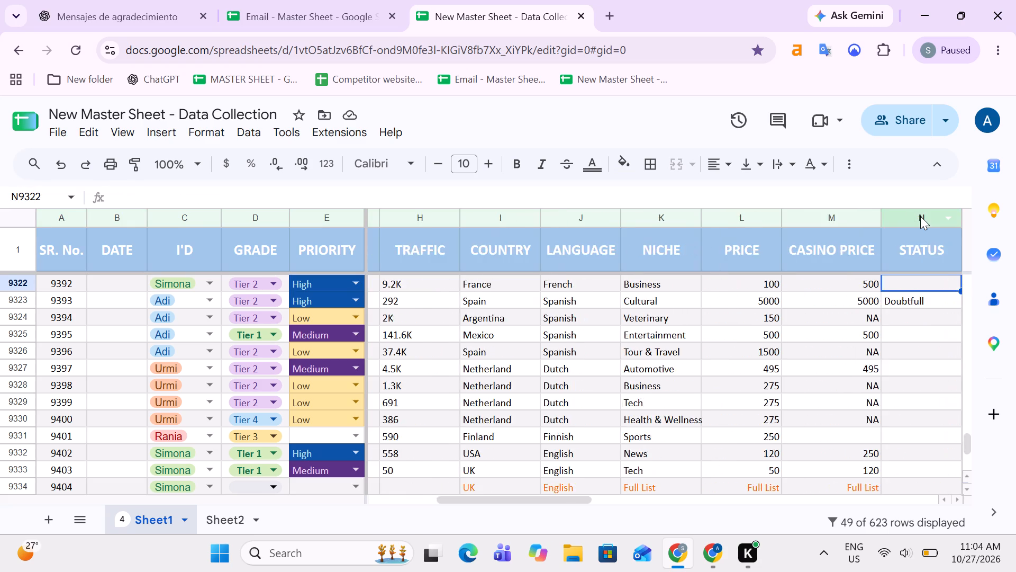
pyautogui.press('Right')
pyautogui.press('Right')
pyautogui.press('Right')
pyautogui.press('Right')
pyautogui.press('Right')
pyautogui.press('Right')
# Recheck the lequotidiendesentreprises.fr row from its first columns through website, contact details and file version.
pyautogui.press('Left')
pyautogui.press('Left')
pyautogui.press('Left')
pyautogui.press('Left')
pyautogui.press('Left')
pyautogui.press('Left')
pyautogui.press('Left')
pyautogui.press('Left')
pyautogui.press('Left')
pyautogui.press('Left')
pyautogui.press('Left')
pyautogui.press('Left')
pyautogui.press('Left')
pyautogui.press('Left')
pyautogui.press('Left')
pyautogui.press('Left')
pyautogui.press('Left')
pyautogui.press('Left')
pyautogui.press('Left')
pyautogui.press('Left')
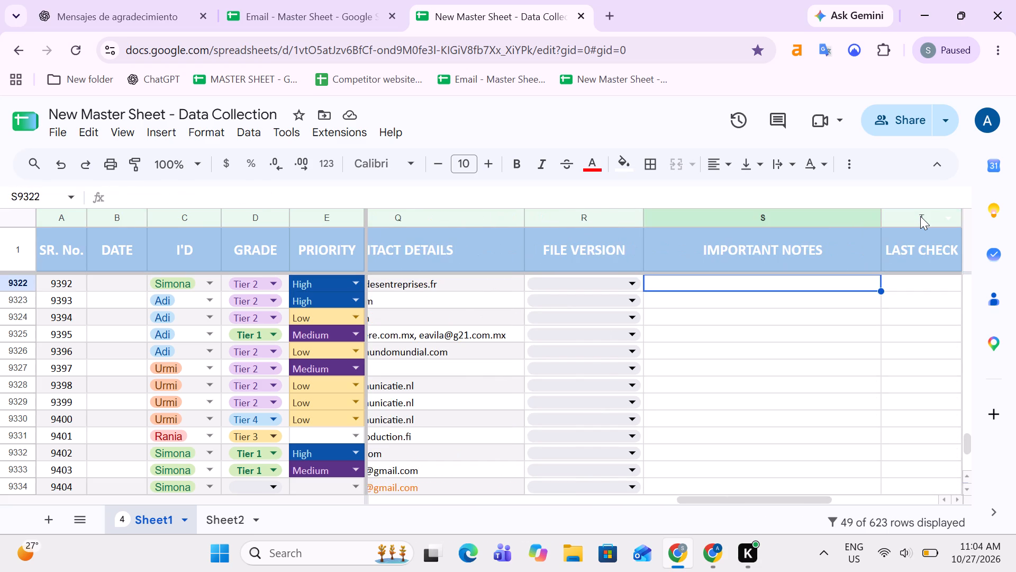
pyautogui.press('Right')
pyautogui.press('Right')
pyautogui.press('Right')
pyautogui.press('Right')
pyautogui.press('Right')
pyautogui.press('Right')
pyautogui.press('Right')
pyautogui.press('Right')
pyautogui.press('Right')
pyautogui.press('Right')
pyautogui.press('Right')
pyautogui.press('Right')
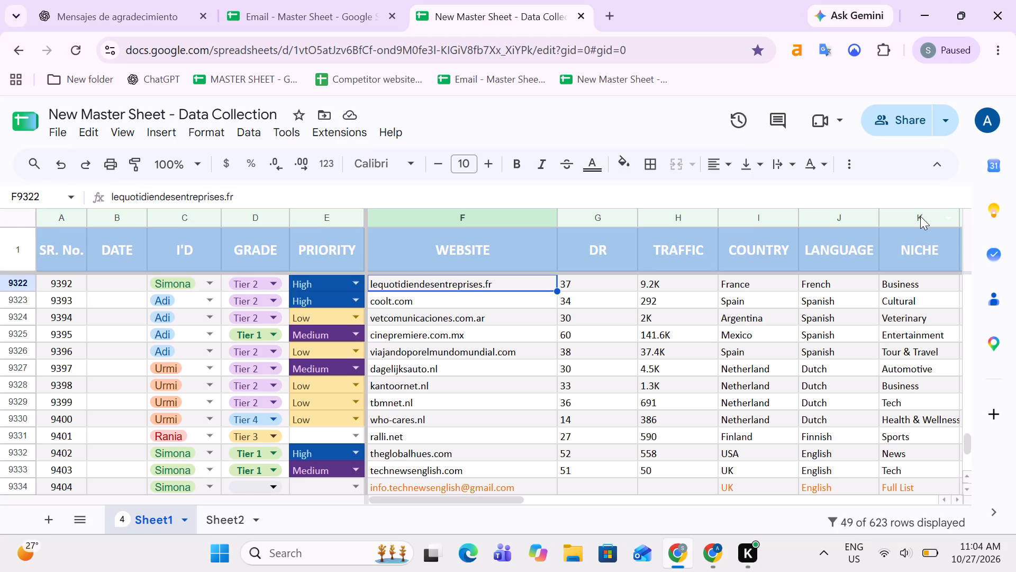
pyautogui.press('Right')
pyautogui.press('Right')
pyautogui.press('Right')
pyautogui.press('Right')
pyautogui.press('Right')
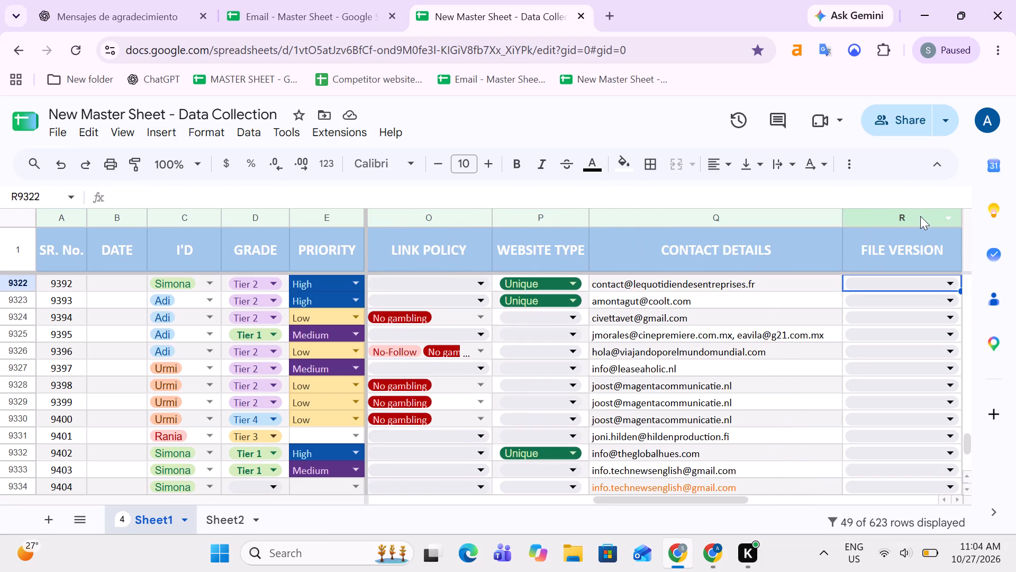
# Copy the lequotidiendesentreprises.fr website name from its row and search Gmail for it.
pyautogui.press('Left')
pyautogui.press('Left')
pyautogui.press('Left')
pyautogui.press('Left')
pyautogui.press('Left')
pyautogui.press('Left')
pyautogui.press('Left')
pyautogui.press('Left')
pyautogui.press('Left')
pyautogui.press('Left')
pyautogui.press('Left')
pyautogui.press('Left')
pyautogui.press('Left')
pyautogui.press('Left')
pyautogui.press('Left')
pyautogui.press('Left')
pyautogui.press('Right')
pyautogui.press('Right')
pyautogui.press('Right')
pyautogui.press('Right')
pyautogui.press('Left')
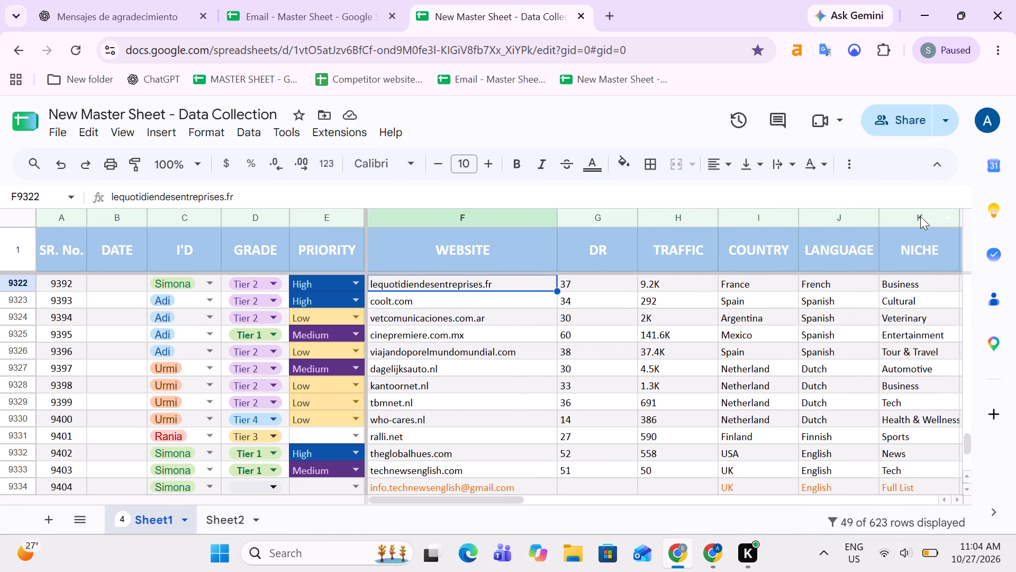
pyautogui.hotkey('ctrl', 'c')
pyautogui.hotkey('alt', 'Tab')
pyautogui.click(519, 94)
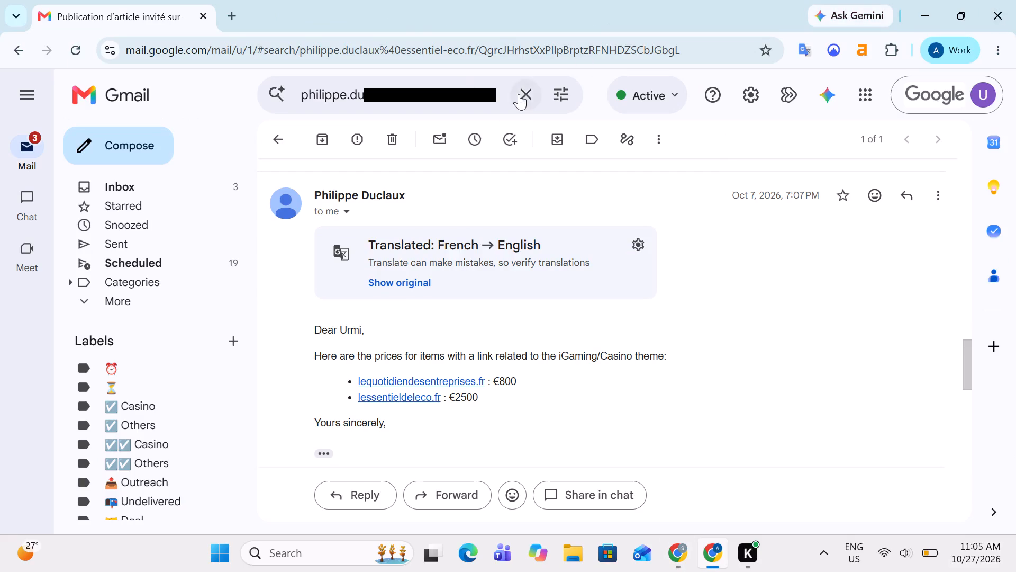
pyautogui.hotkey('ctrl', 'v')
pyautogui.press('Return')
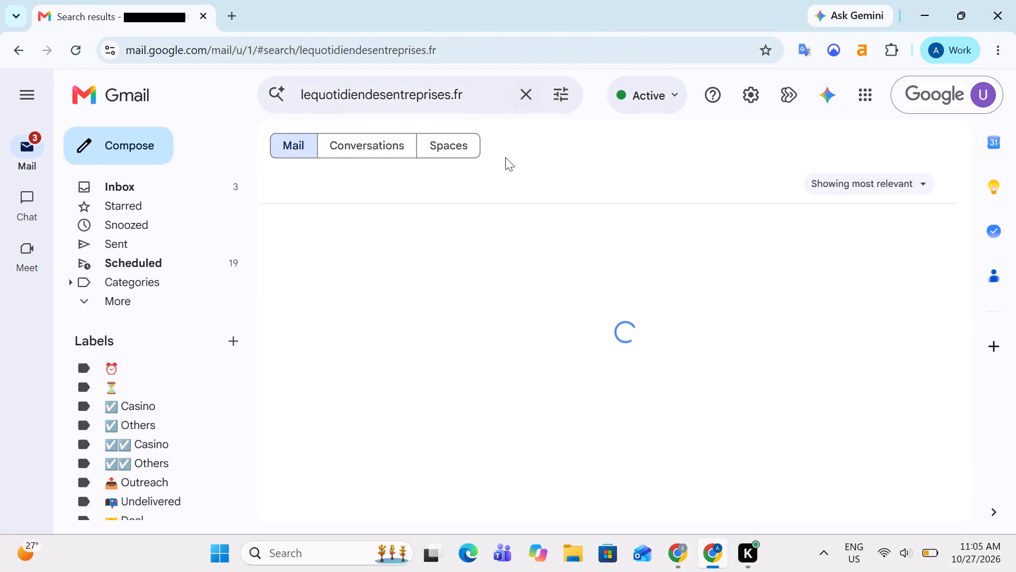
# Return to the New Master Sheet and review the lequotidiendesentreprises.fr row from DR through contact details and back to the website name.
pyautogui.hotkey('alt', 'Tab')
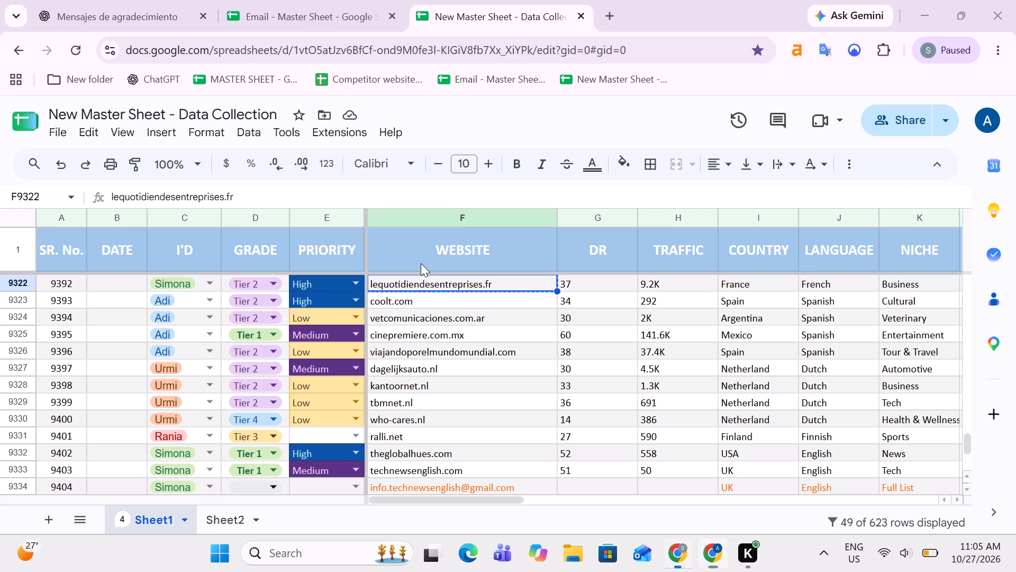
pyautogui.press('Right')
pyautogui.press('Down')
pyautogui.press('Left')
pyautogui.press('Up')
pyautogui.press('Right')
pyautogui.press('Right')
pyautogui.press('Right')
pyautogui.press('Right')
pyautogui.press('Right')
pyautogui.press('Right')
pyautogui.press('Right')
pyautogui.press('Right')
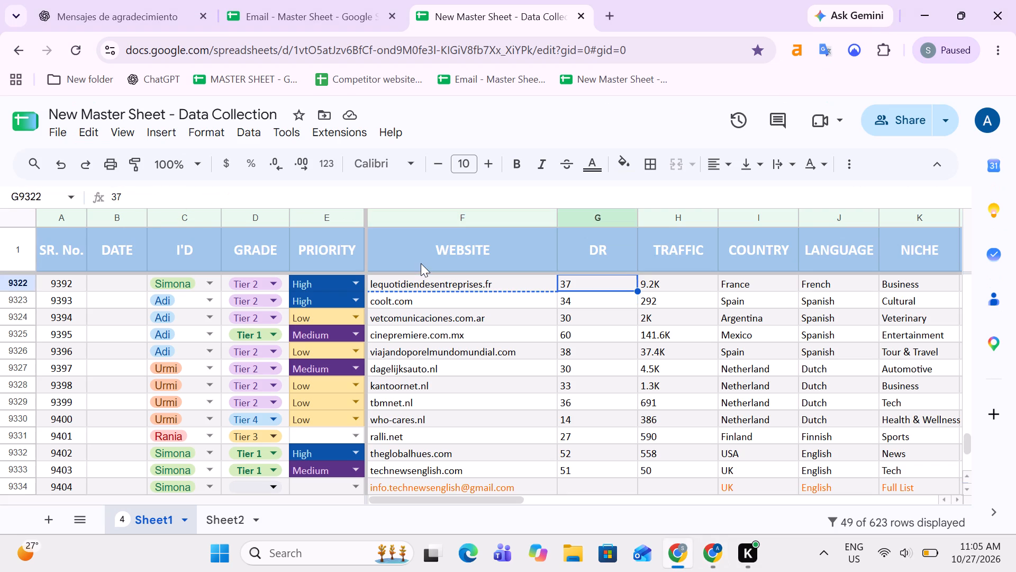
pyautogui.press('Right')
pyautogui.press('Right')
pyautogui.press('Right')
pyautogui.press('Right')
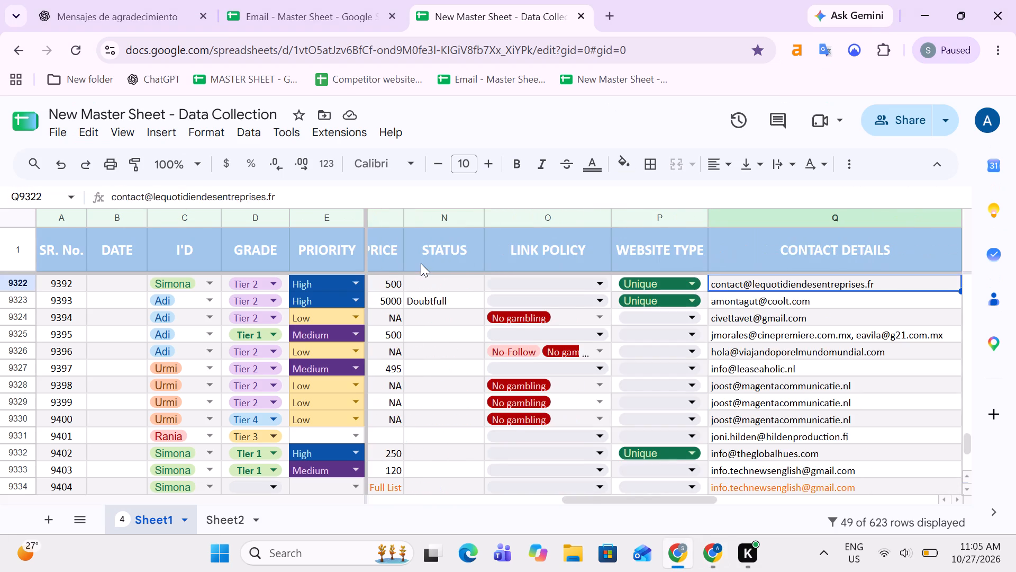
pyautogui.press('Right')
pyautogui.press('Left')
pyautogui.press('Left')
pyautogui.press('Left')
pyautogui.press('Left')
pyautogui.press('Left')
pyautogui.press('Left')
pyautogui.press('Left')
pyautogui.press('Left')
pyautogui.press('Left')
pyautogui.press('Left')
pyautogui.press('Left')
pyautogui.press('Left')
pyautogui.press('Left')
pyautogui.press('Left')
pyautogui.press('Left')
pyautogui.press('Left')
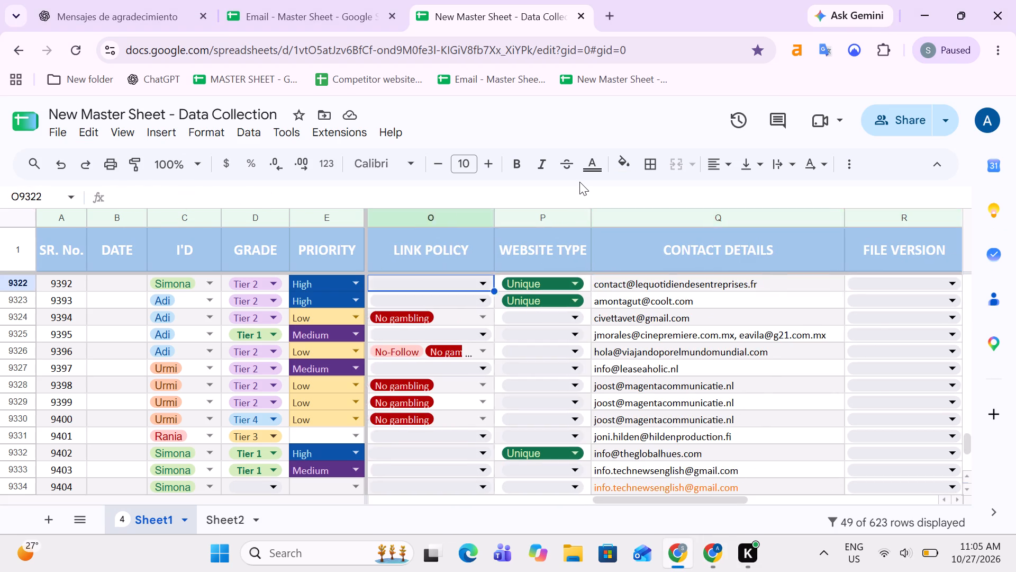
pyautogui.press('Right')
pyautogui.press('Right')
pyautogui.press('Right')
pyautogui.press('Right')
pyautogui.press('Right')
pyautogui.press('Left')
# Go to the end of the website column and look back up through the October entries to the French sites dated 8-Oct-2026.
pyautogui.hotkey('ctrl', 'Down')
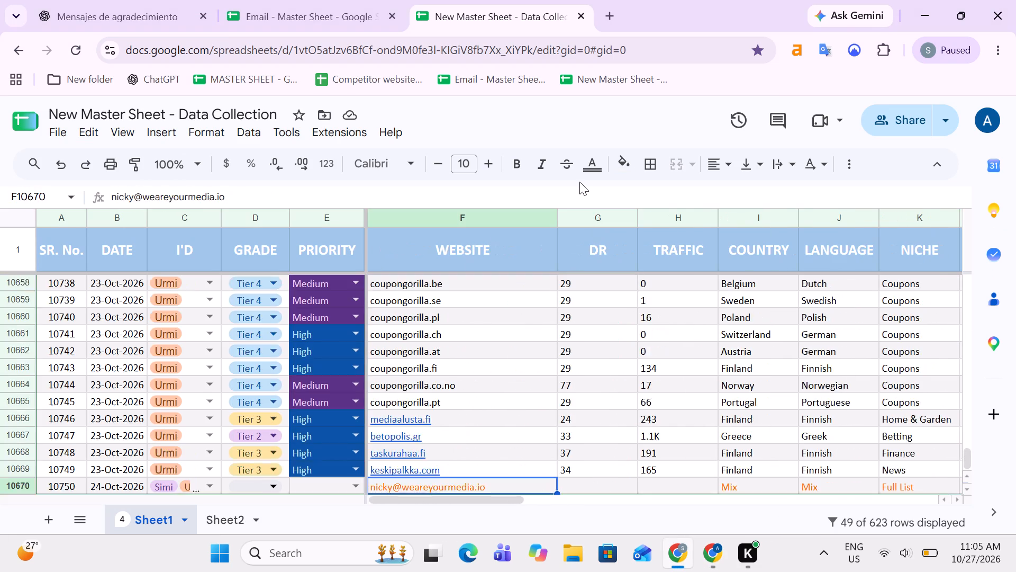
pyautogui.press('Down')
pyautogui.press('Down')
pyautogui.press('Down')
pyautogui.press('Up')
pyautogui.press('Up')
pyautogui.press('Up')
pyautogui.press('Up')
pyautogui.press('Up')
pyautogui.press('Up')
pyautogui.press('Up')
pyautogui.press('Up')
pyautogui.press('Up')
pyautogui.press('Up')
pyautogui.press('Up')
pyautogui.press('Up')
pyautogui.press('Up')
pyautogui.press('Up')
pyautogui.press('Up')
pyautogui.press('Up')
pyautogui.press('Up')
pyautogui.press('Up')
pyautogui.press('Up')
pyautogui.press('Up')
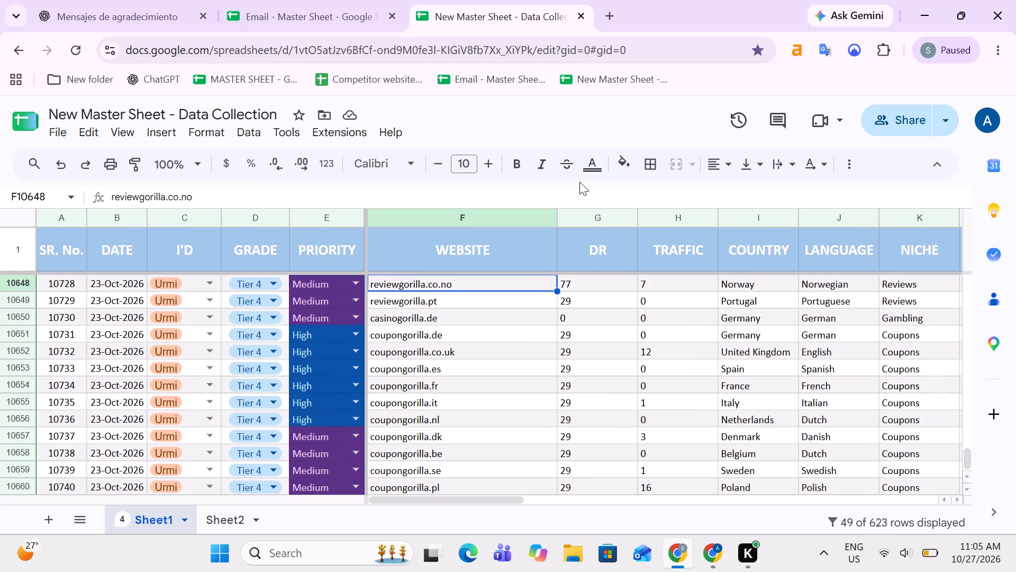
pyautogui.press('Up')
pyautogui.press('Up')
pyautogui.press('Up')
pyautogui.press('Up')
pyautogui.press('Up')
pyautogui.press('Up')
pyautogui.press('Up')
pyautogui.press('Up')
pyautogui.press('Up')
pyautogui.press('Up')
pyautogui.press('Up')
pyautogui.press('Up')
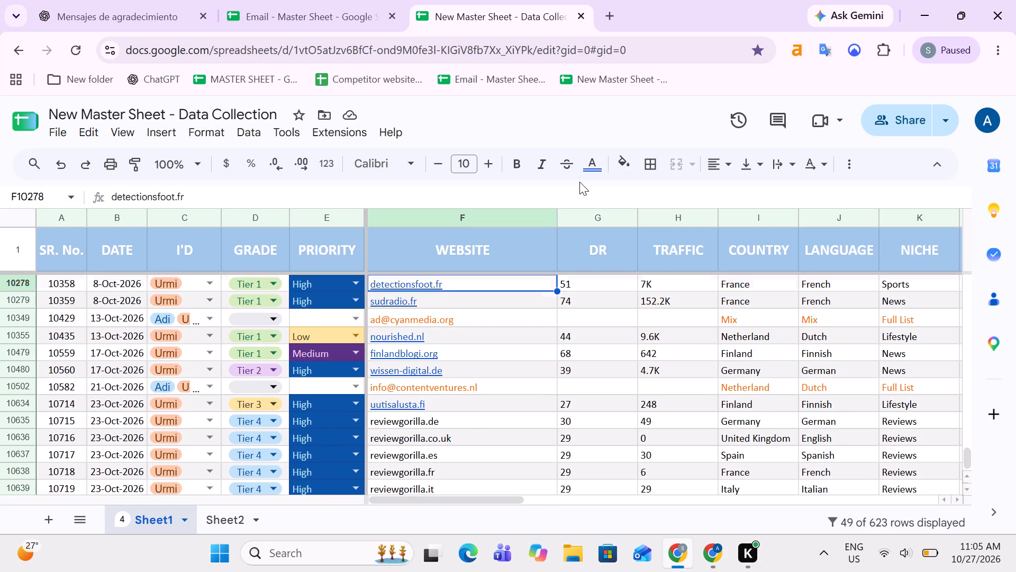
pyautogui.press('Up')
pyautogui.press('Up')
pyautogui.press('Up')
pyautogui.press('Up')
pyautogui.press('Down')
pyautogui.press('Down')
pyautogui.press('Down')
pyautogui.press('Right')
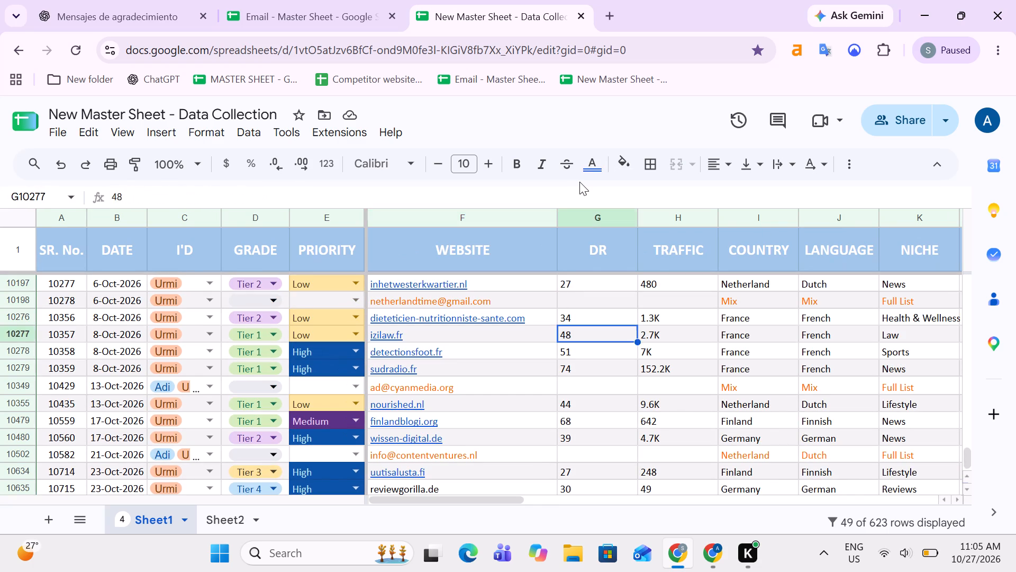
# Examine the izilaw.fr row across to its contact details, and the detectionsfoot.fr row back to its serial number.
pyautogui.press('Down')
pyautogui.press('Left')
pyautogui.press('Up')
pyautogui.press('Right')
pyautogui.press('Right')
pyautogui.press('Right')
pyautogui.press('Right')
pyautogui.press('Right')
pyautogui.press('Right')
pyautogui.press('Right')
pyautogui.press('Right')
pyautogui.press('Right')
pyautogui.press('Right')
pyautogui.press('Right')
pyautogui.press('Down')
pyautogui.press('Left')
pyautogui.press('Left')
pyautogui.press('Left')
pyautogui.press('Left')
pyautogui.press('Left')
pyautogui.press('Left')
pyautogui.press('Left')
pyautogui.press('Left')
pyautogui.press('Left')
pyautogui.press('Left')
pyautogui.press('Left')
pyautogui.press('Left')
pyautogui.press('Left')
pyautogui.press('Left')
pyautogui.press('Left')
pyautogui.press('Left')
pyautogui.press('Left')
pyautogui.press('Left')
pyautogui.press('Left')
pyautogui.press('Left')
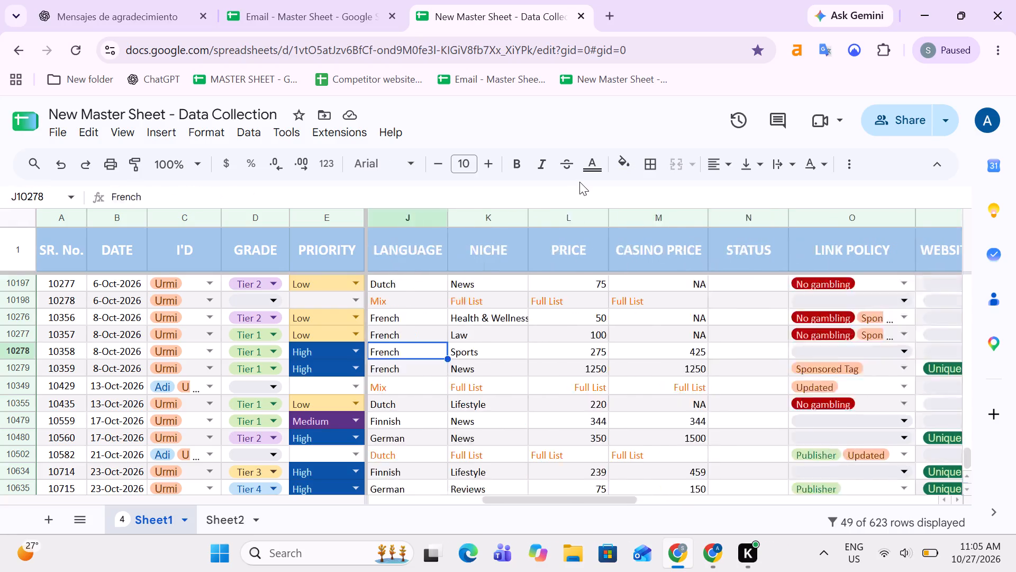
# Copy the detectionsfoot.fr website name from its row and search Gmail for it.
pyautogui.press('Right')
pyautogui.press('Right')
pyautogui.press('Right')
pyautogui.press('Right')
pyautogui.press('Right')
pyautogui.hotkey('ctrl', 'c')
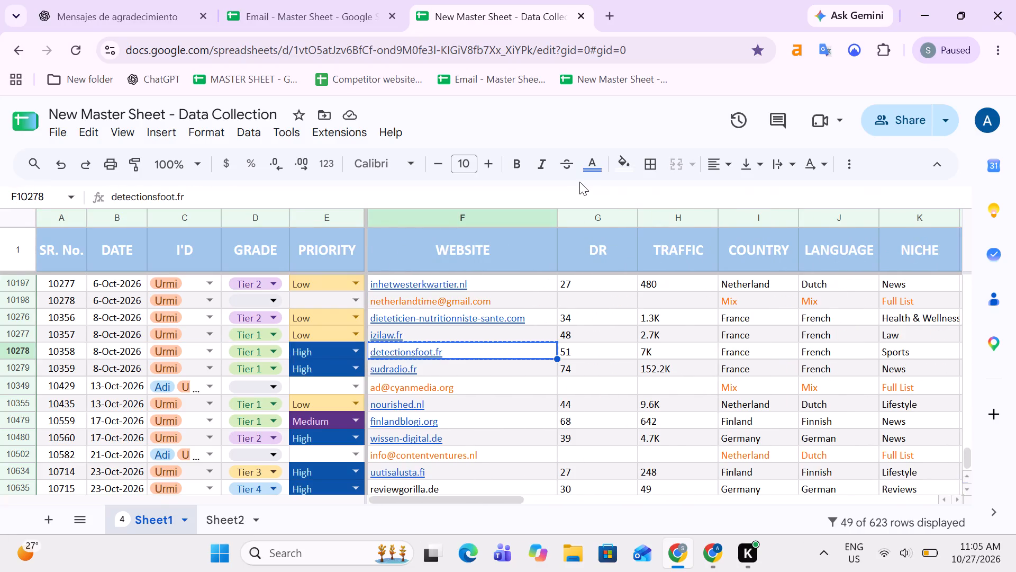
pyautogui.hotkey('alt', 'Tab')
pyautogui.click(524, 92)
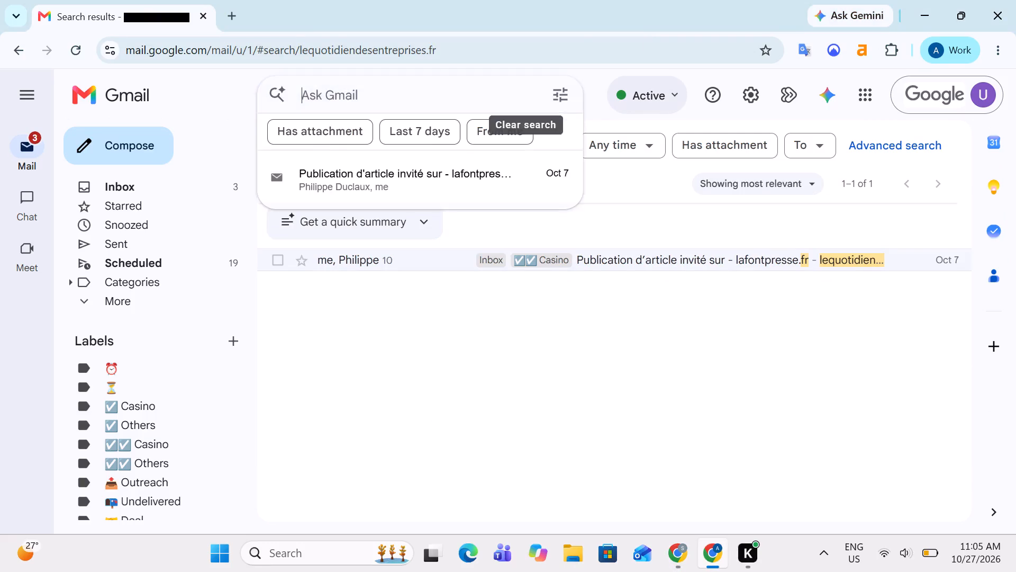
pyautogui.hotkey('ctrl', 'v')
pyautogui.press('Return')
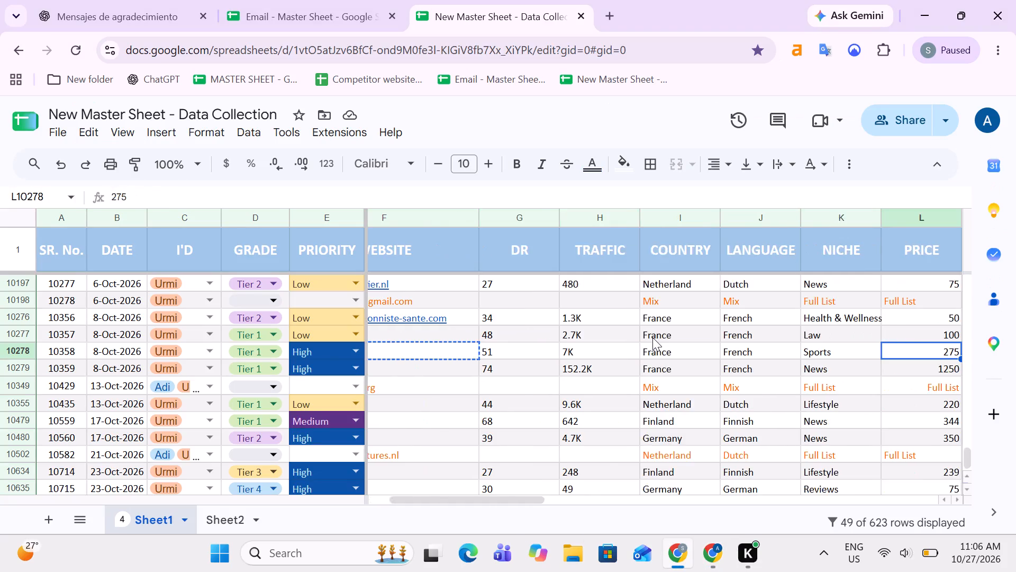
pyautogui.press('Right')
pyautogui.press('Right')
pyautogui.press('Right')
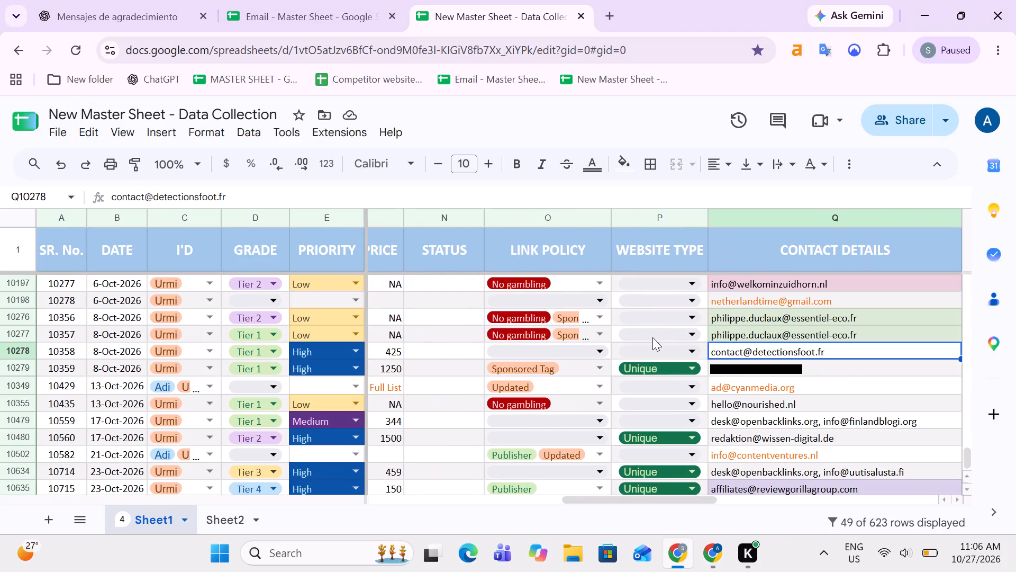
# Examine the sudradio.fr row from its contact details back to its serial number.
pyautogui.press('Down')
pyautogui.press('Left')
pyautogui.press('Left')
pyautogui.press('Left')
pyautogui.press('Left')
pyautogui.press('Left')
pyautogui.press('Left')
pyautogui.press('Left')
pyautogui.press('Left')
pyautogui.press('Left')
pyautogui.press('Left')
pyautogui.press('Left')
pyautogui.press('Left')
pyautogui.press('Left')
pyautogui.press('Left')
pyautogui.press('Left')
pyautogui.press('Left')
pyautogui.press('Left')
pyautogui.press('Left')
pyautogui.press('Left')
pyautogui.press('Right')
pyautogui.press('Right')
pyautogui.press('Right')
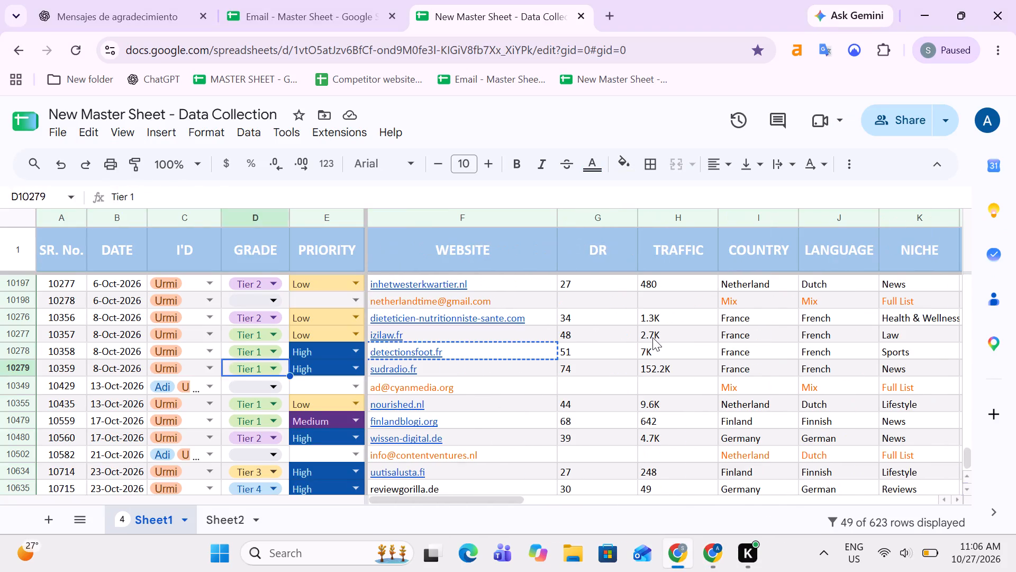
pyautogui.press('Right')
pyautogui.press('Right')
pyautogui.hotkey('ctrl', 'c')
pyautogui.hotkey('alt', 'Tab')
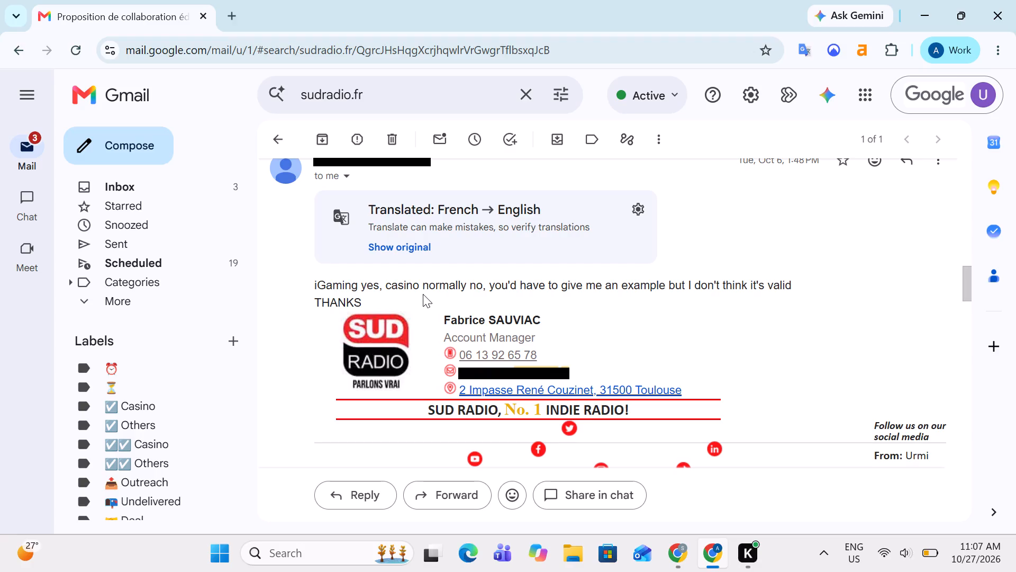
# Read through the sudradio.fr email thread for the publisher's position on iGaming and casino content.
pyautogui.scroll(-5, 481, 289)
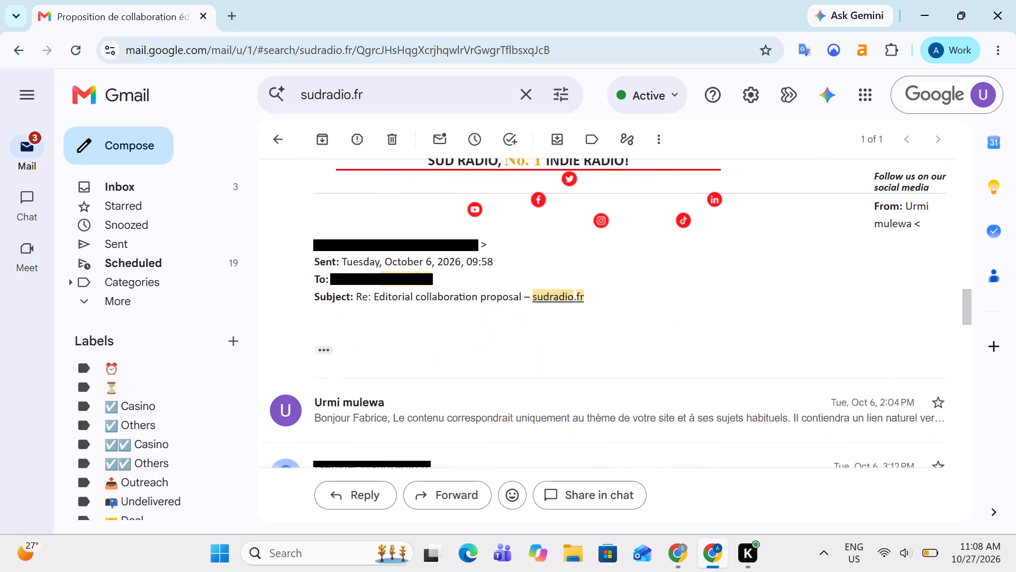
pyautogui.click(451, 317)
pyautogui.scroll(-2, 456, 301)
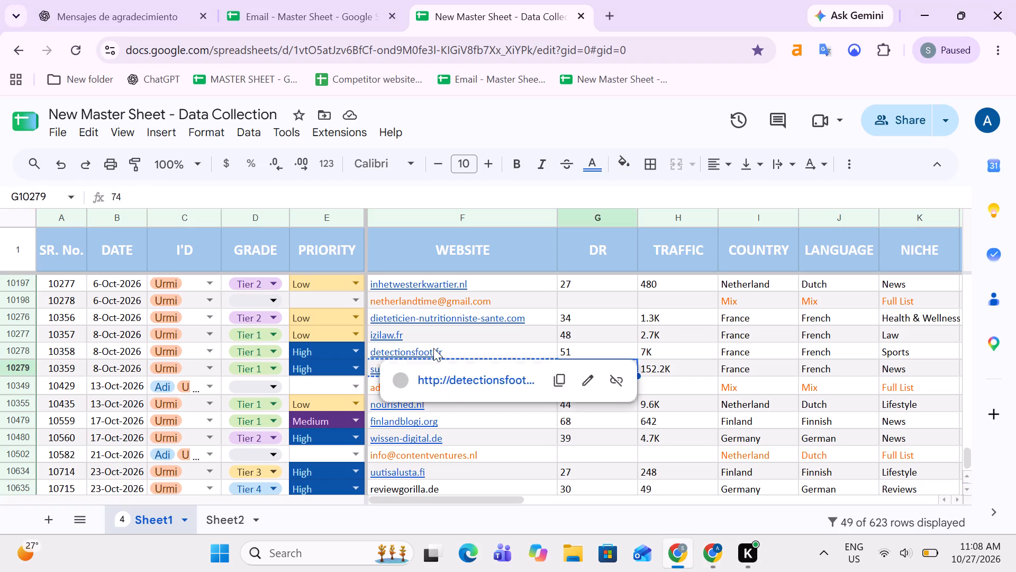
pyautogui.press('Right')
pyautogui.press('Right')
pyautogui.press('Right')
pyautogui.press('Right')
pyautogui.press('Right')
pyautogui.press('Right')
pyautogui.press('Right')
pyautogui.press('Right')
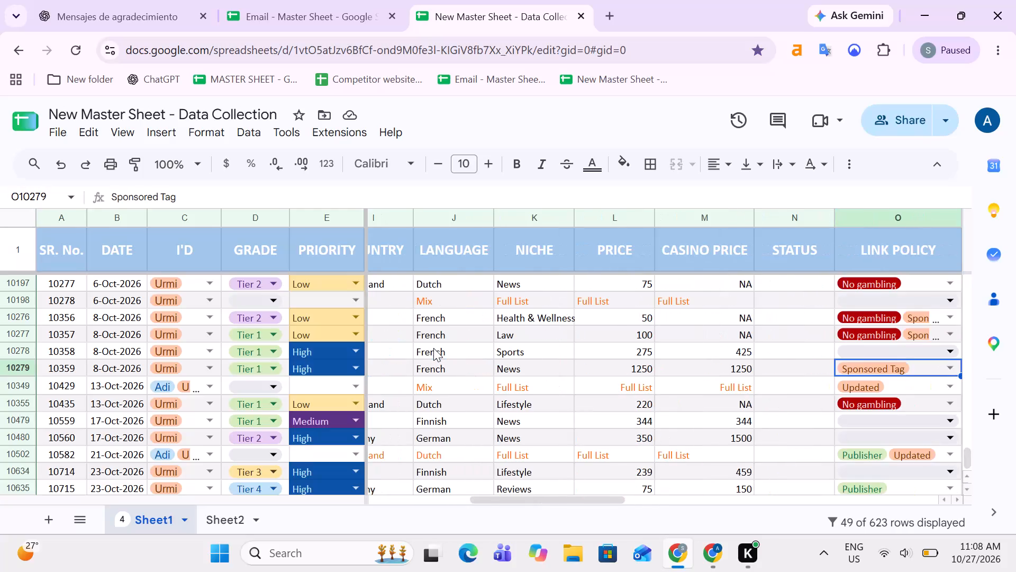
pyautogui.press('Right')
pyautogui.press('Left')
pyautogui.press('Left')
pyautogui.press('Left')
pyautogui.press('Left')
pyautogui.press('Left')
pyautogui.press('Left')
pyautogui.press('Left')
pyautogui.press('Left')
pyautogui.press('Left')
pyautogui.press('Left')
pyautogui.press('Left')
pyautogui.press('Left')
pyautogui.press('Left')
pyautogui.press('Left')
pyautogui.press('Left')
pyautogui.press('Left')
pyautogui.press('Left')
pyautogui.press('Left')
pyautogui.press('Left')
pyautogui.press('Left')
pyautogui.press('Down')
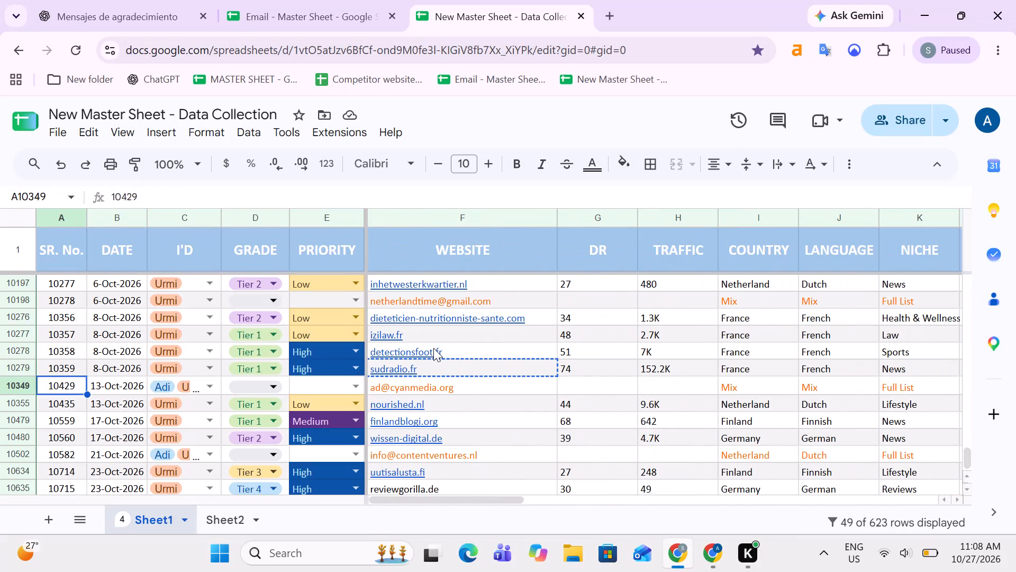
pyautogui.press('Right')
pyautogui.press('Right')
pyautogui.press('Right')
pyautogui.press('Right')
pyautogui.press('Right')
pyautogui.press('Down')
pyautogui.press('Right')
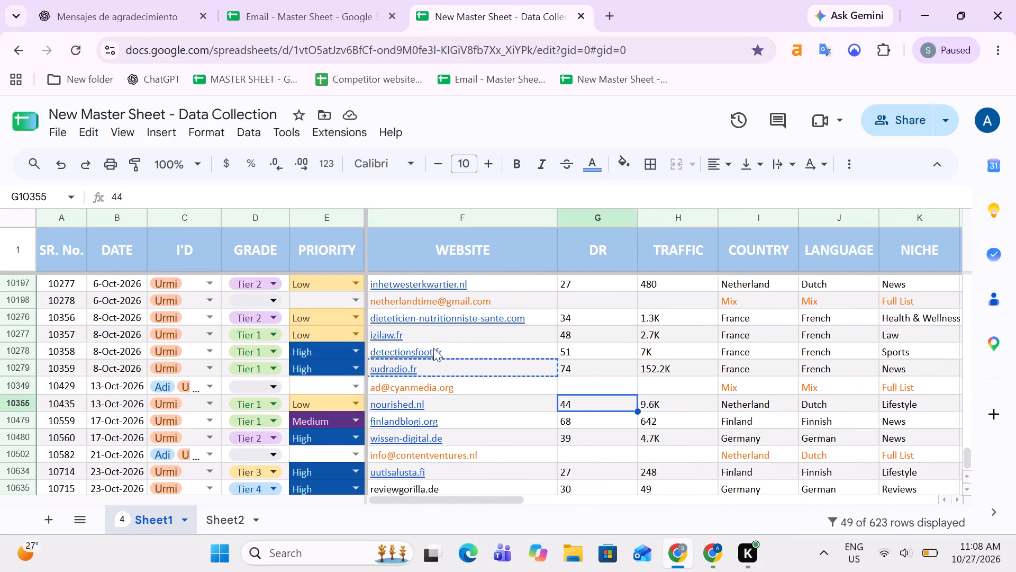
pyautogui.press('Left')
pyautogui.hotkey('ctrl', 'c')
pyautogui.hotkey('alt', 'Tab')
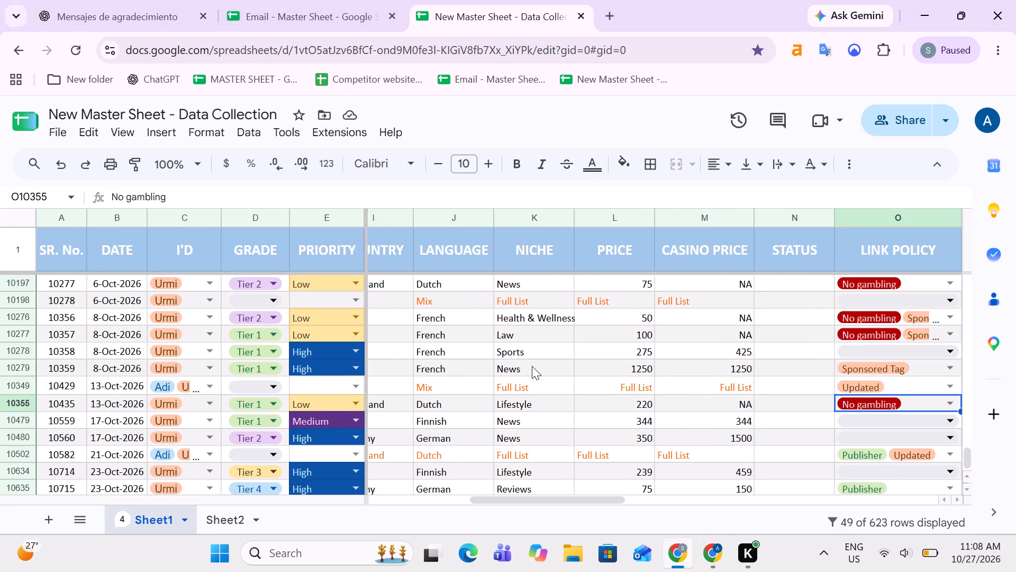
pyautogui.press('Right')
pyautogui.press('Left')
pyautogui.press('Left')
pyautogui.press('Left')
pyautogui.press('Left')
pyautogui.press('Left')
pyautogui.press('Left')
pyautogui.press('Left')
pyautogui.press('Left')
pyautogui.press('Left')
pyautogui.press('Left')
pyautogui.press('Left')
pyautogui.press('Left')
pyautogui.press('Left')
pyautogui.press('Left')
pyautogui.press('Left')
pyautogui.press('Left')
pyautogui.press('Left')
pyautogui.press('Down')
pyautogui.press('Right')
pyautogui.press('Right')
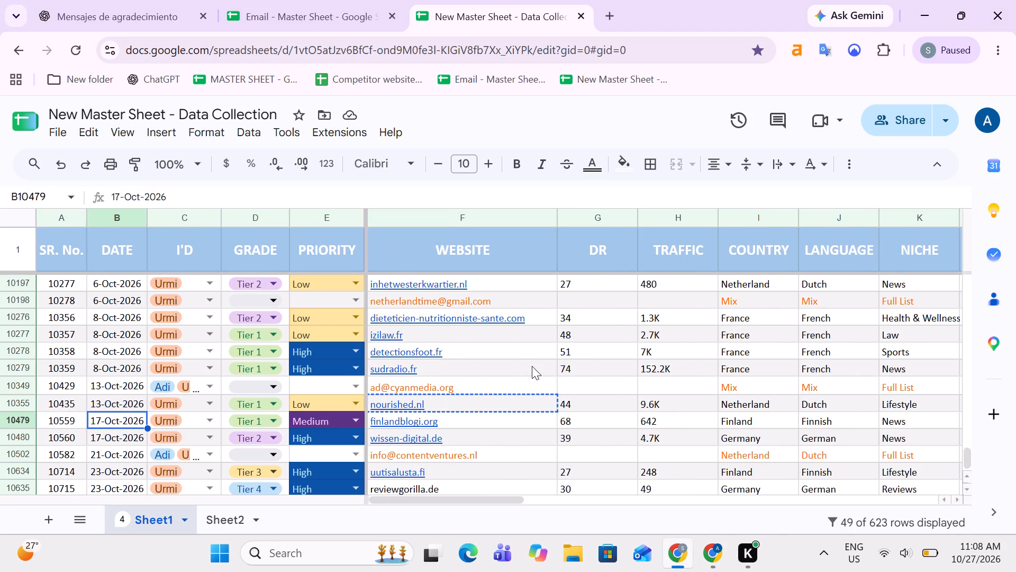
pyautogui.press('Right')
pyautogui.press('Right')
pyautogui.press('Right')
pyautogui.hotkey('ctrl', 'c')
pyautogui.hotkey('alt', 'Tab')
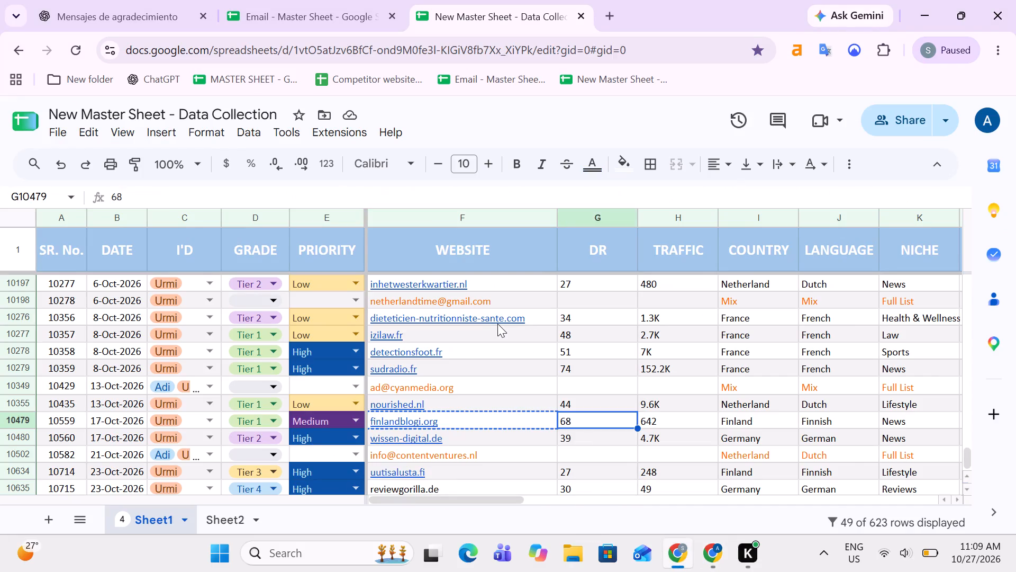
pyautogui.press('Right')
pyautogui.press('Right')
pyautogui.press('Right')
pyautogui.press('Right')
pyautogui.press('Right')
pyautogui.press('Left')
pyautogui.press('Left')
pyautogui.press('Left')
pyautogui.press('Left')
pyautogui.press('Left')
pyautogui.press('Left')
pyautogui.press('Left')
pyautogui.press('Left')
pyautogui.press('Left')
pyautogui.press('Left')
pyautogui.press('Left')
pyautogui.press('Left')
pyautogui.press('Left')
pyautogui.press('Left')
pyautogui.press('Left')
pyautogui.press('Left')
pyautogui.press('Left')
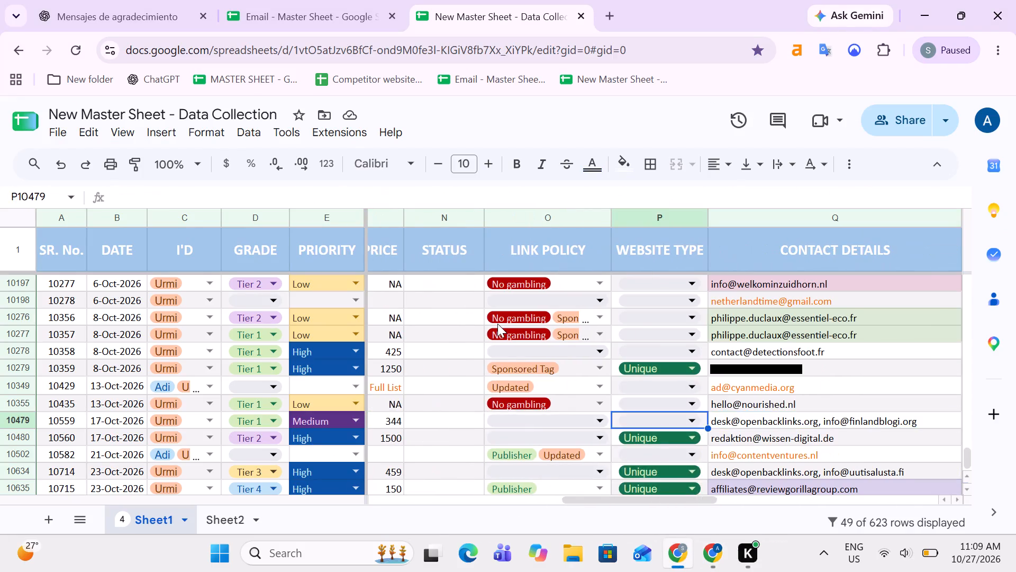
pyautogui.press('Right')
pyautogui.press('Right')
pyautogui.press('Right')
pyautogui.press('Right')
pyautogui.press('Down')
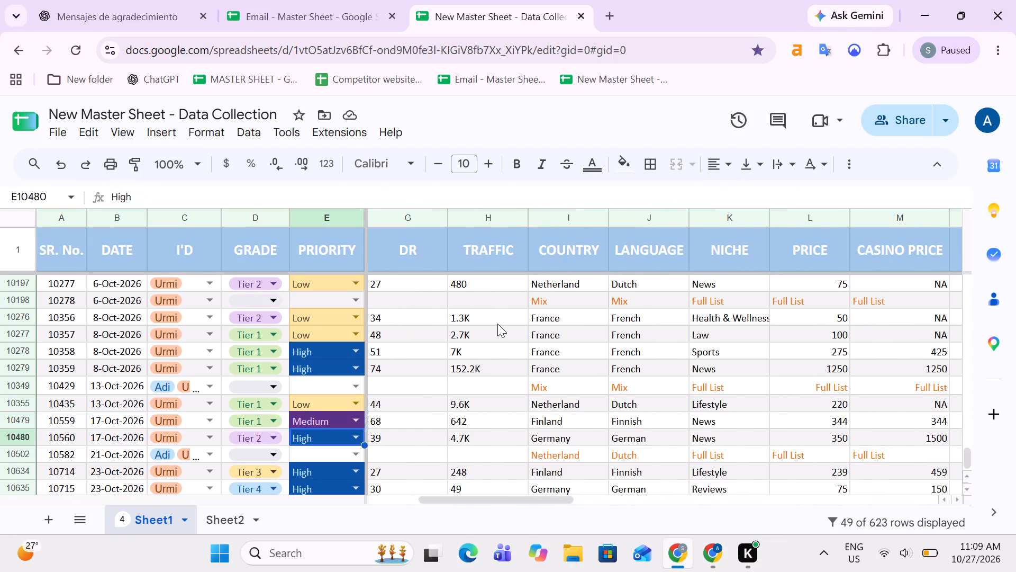
pyautogui.press('Right')
pyautogui.press('Right')
pyautogui.press('Left')
pyautogui.hotkey('ctrl', 'c')
pyautogui.hotkey('alt', 'Tab')
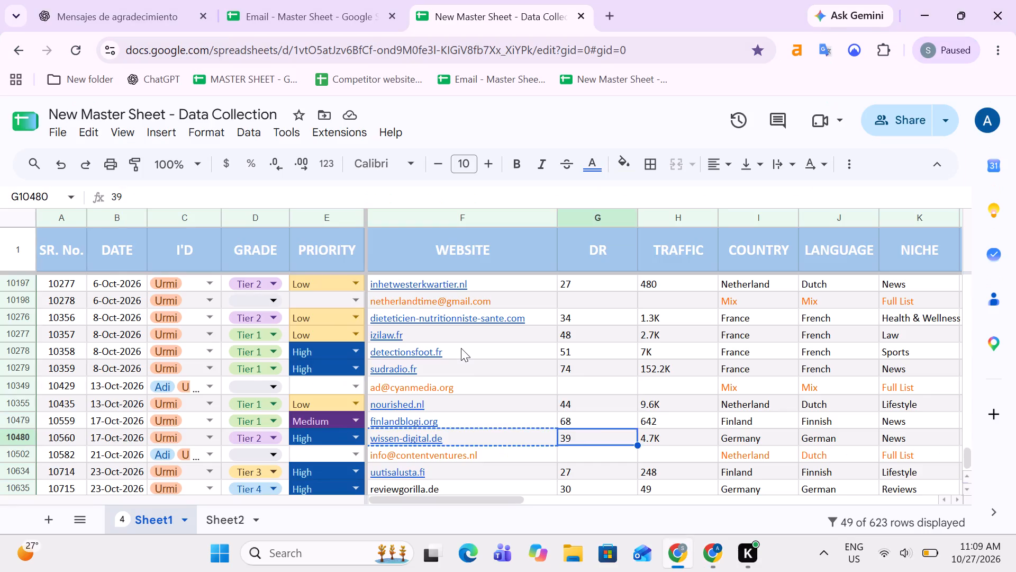
pyautogui.press('Right')
pyautogui.press('Right')
pyautogui.press('Right')
pyautogui.press('Right')
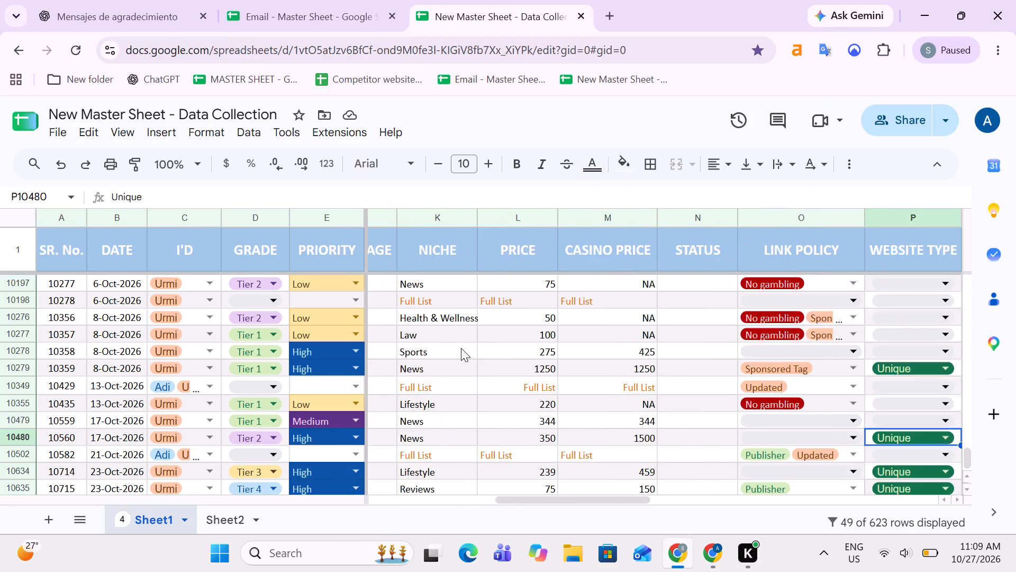
pyautogui.press('Right')
# Look through the Content Ventures full-list row below wissen-digital.de, from its date to its contact details.
pyautogui.press('Down')
pyautogui.press('Left')
pyautogui.press('Left')
pyautogui.press('Left')
pyautogui.press('Left')
pyautogui.press('Left')
pyautogui.press('Left')
pyautogui.press('Left')
pyautogui.press('Left')
pyautogui.press('Left')
pyautogui.press('Left')
pyautogui.press('Left')
pyautogui.press('Left')
pyautogui.press('Left')
pyautogui.press('Left')
pyautogui.press('Left')
pyautogui.press('Left')
pyautogui.press('Left')
pyautogui.press('Left')
pyautogui.press('Left')
pyautogui.press('Left')
pyautogui.press('Right')
pyautogui.press('Right')
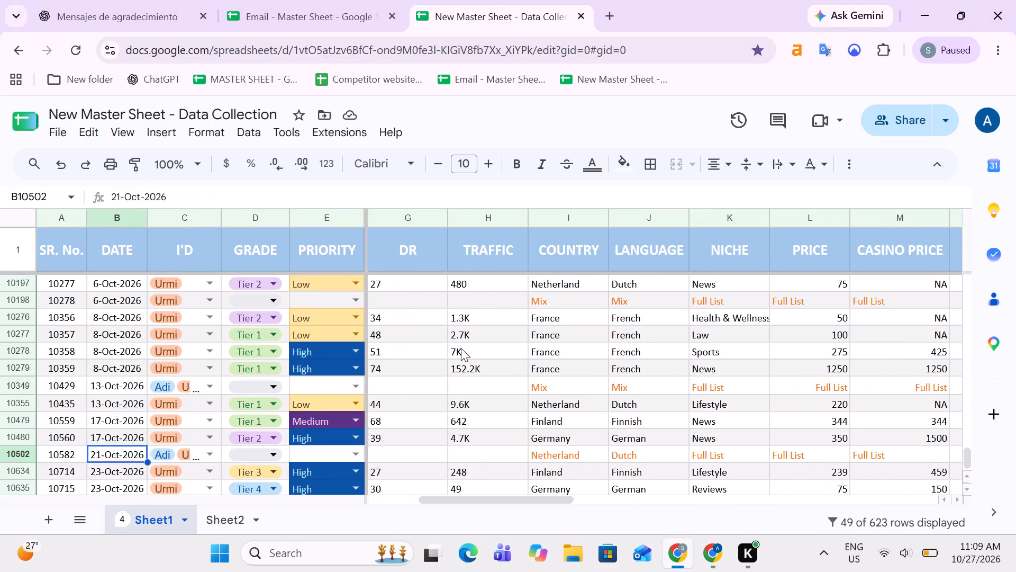
pyautogui.press('Right')
pyautogui.press('Right')
pyautogui.press('Right')
pyautogui.press('Right')
pyautogui.press('Right')
pyautogui.press('Left')
pyautogui.press('Left')
pyautogui.press('Right')
pyautogui.press('Right')
pyautogui.press('Right')
pyautogui.press('Right')
pyautogui.press('Right')
pyautogui.press('Right')
pyautogui.press('Right')
pyautogui.press('Right')
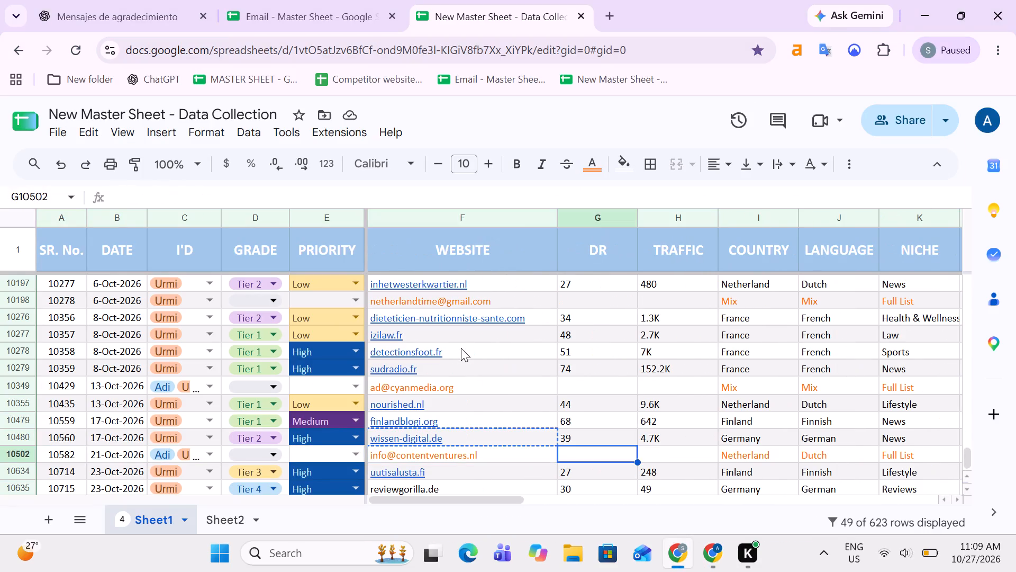
pyautogui.press('Right')
pyautogui.press('Right')
pyautogui.press('Right')
pyautogui.press('Down')
pyautogui.press('Left')
pyautogui.press('Left')
pyautogui.press('Left')
pyautogui.press('Left')
pyautogui.press('Left')
pyautogui.press('Left')
pyautogui.press('Left')
pyautogui.press('Left')
pyautogui.press('Left')
pyautogui.press('Left')
pyautogui.press('Left')
pyautogui.press('Left')
pyautogui.press('Left')
pyautogui.press('Left')
pyautogui.press('Left')
pyautogui.press('Left')
pyautogui.press('Left')
pyautogui.press('Left')
pyautogui.press('Left')
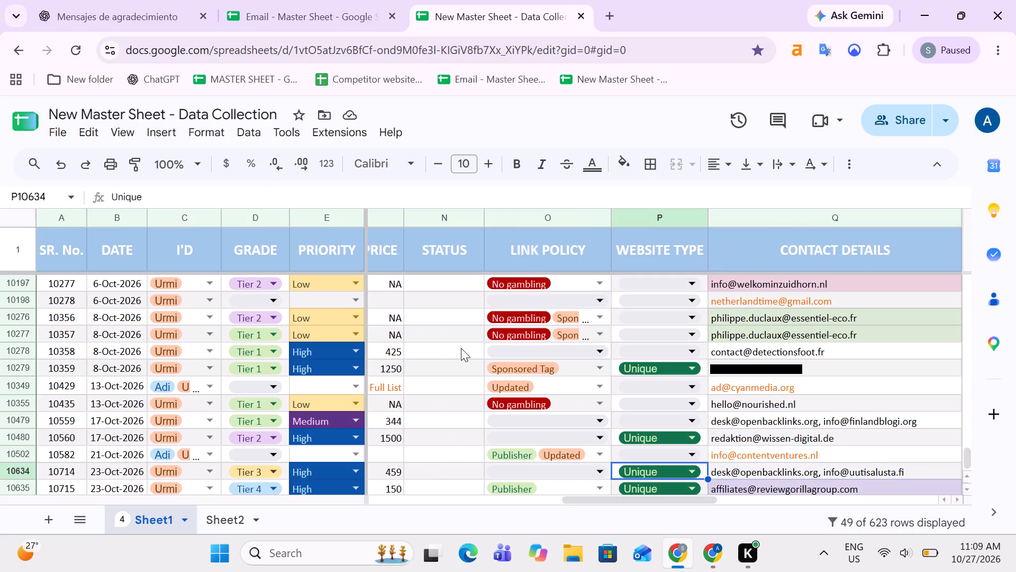
pyautogui.press('Right')
pyautogui.press('Right')
pyautogui.press('Right')
pyautogui.press('Right')
pyautogui.press('Right')
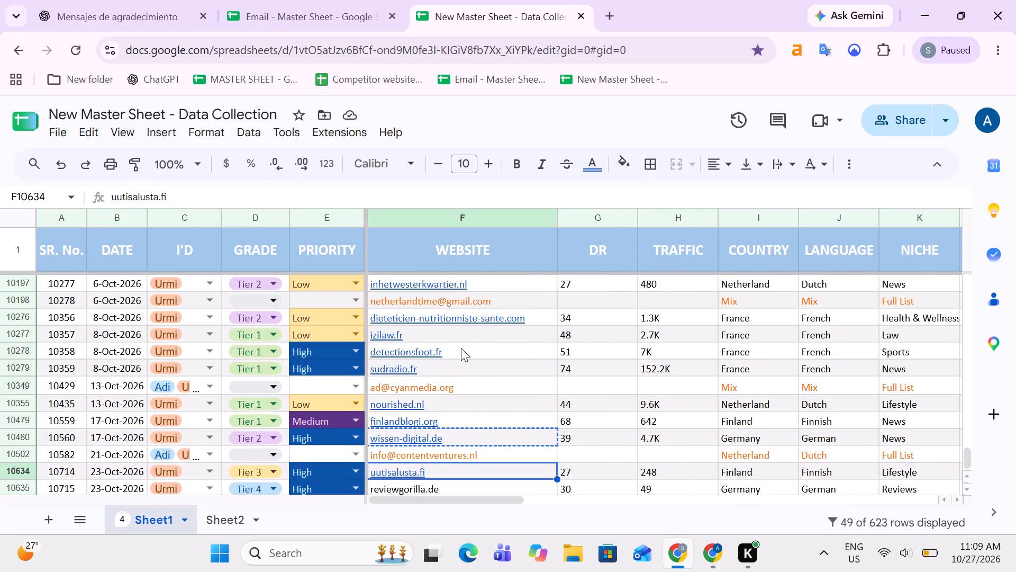
pyautogui.hotkey('ctrl', 'shift', 'Down')
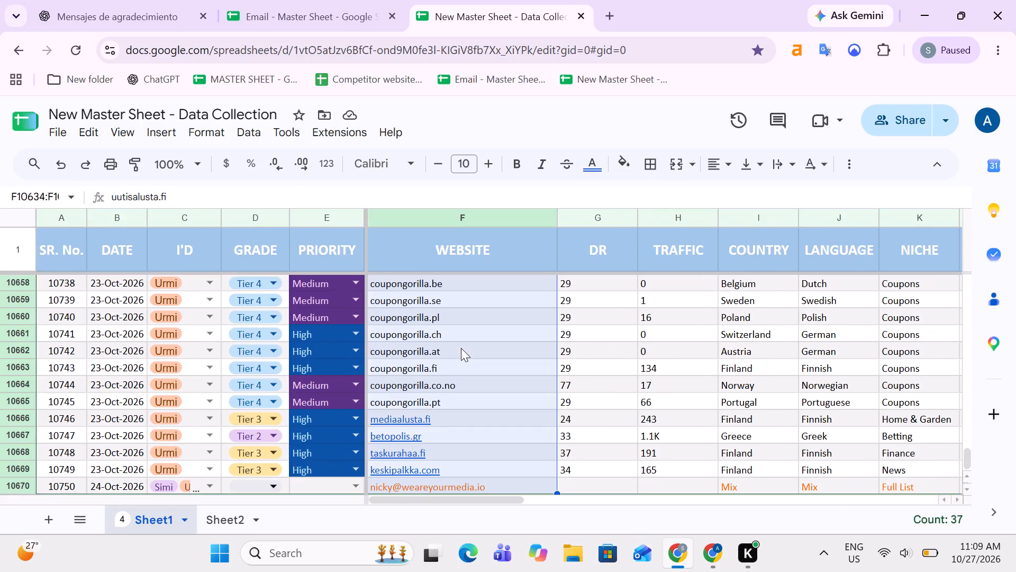
pyautogui.press('Up')
pyautogui.press('Down')
pyautogui.press('Right')
pyautogui.press('Left')
pyautogui.hotkey('ctrl', 'c')
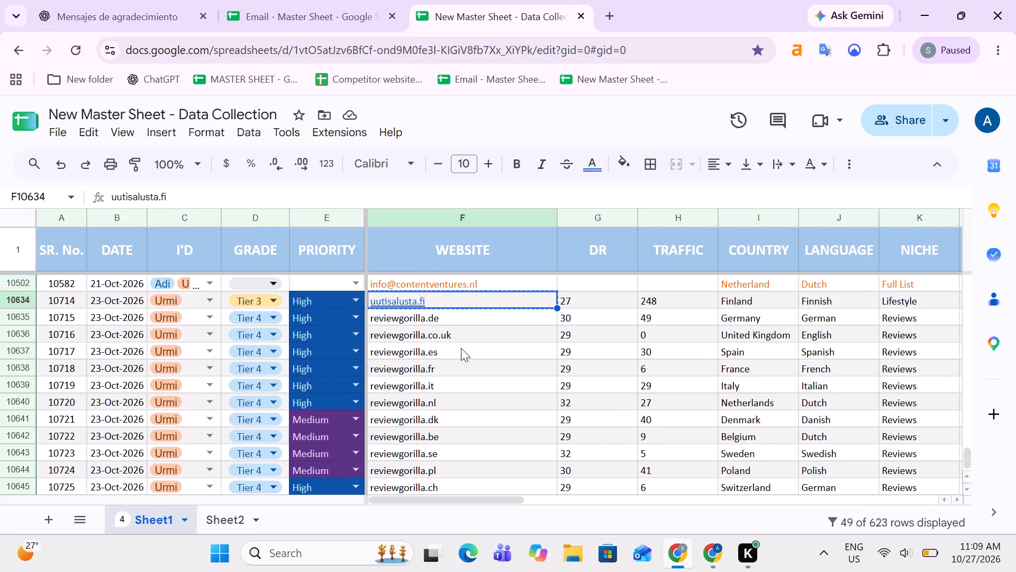
pyautogui.hotkey('alt', 'Tab')
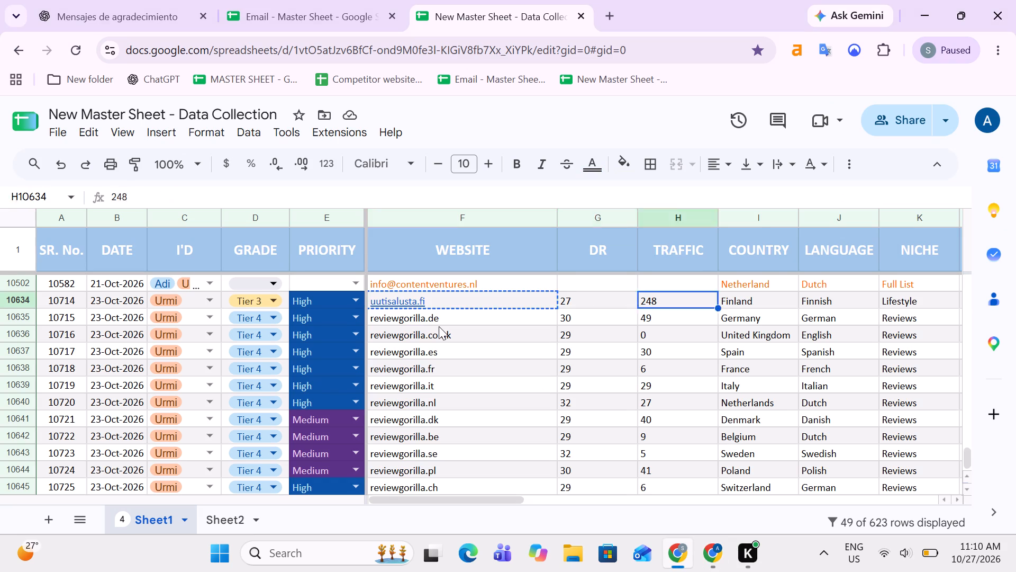
pyautogui.press('Right')
pyautogui.press('Right')
pyautogui.press('Right')
pyautogui.press('Right')
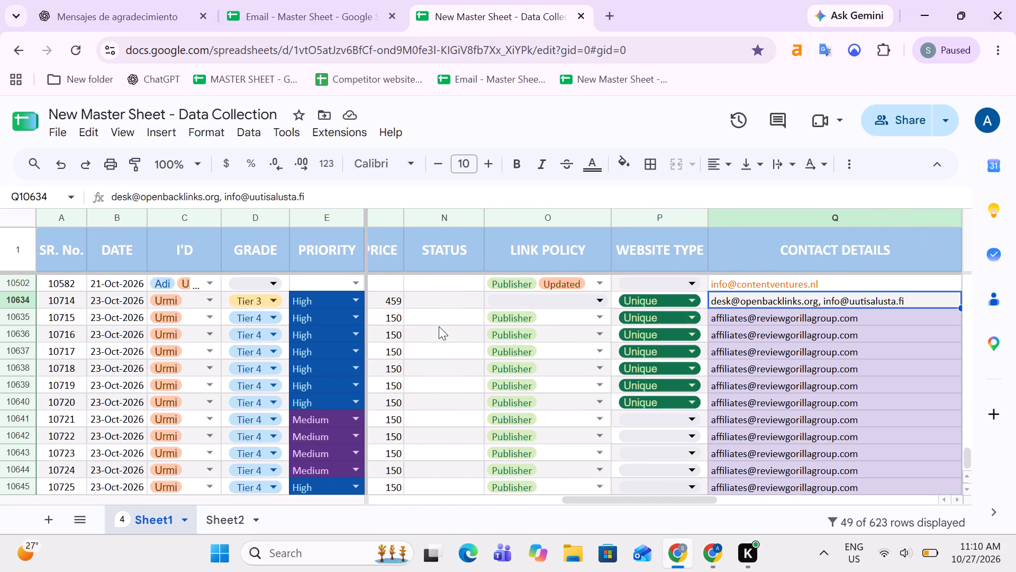
pyautogui.press('Down')
pyautogui.press('Left')
pyautogui.press('Left')
pyautogui.press('Left')
pyautogui.press('Left')
pyautogui.press('Left')
pyautogui.press('Left')
pyautogui.press('Left')
pyautogui.press('Left')
pyautogui.press('Left')
pyautogui.press('Left')
pyautogui.press('Left')
pyautogui.press('Left')
pyautogui.press('Left')
pyautogui.press('Left')
pyautogui.press('Left')
pyautogui.press('Left')
pyautogui.press('Left')
pyautogui.press('Left')
pyautogui.press('Left')
pyautogui.press('Right')
pyautogui.press('Right')
pyautogui.press('Right')
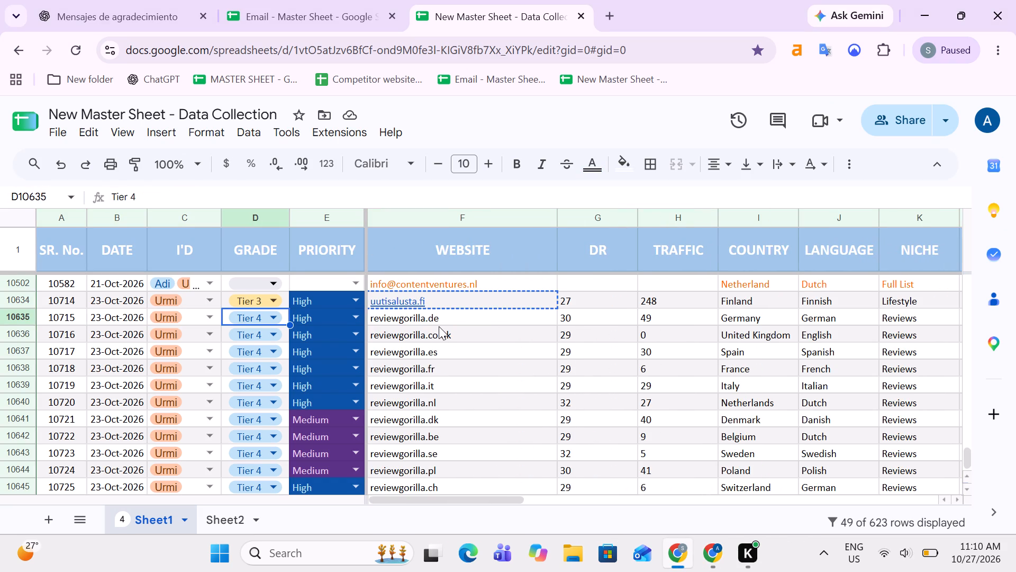
pyautogui.press('Right')
pyautogui.press('Right')
pyautogui.hotkey('ctrl', 'c')
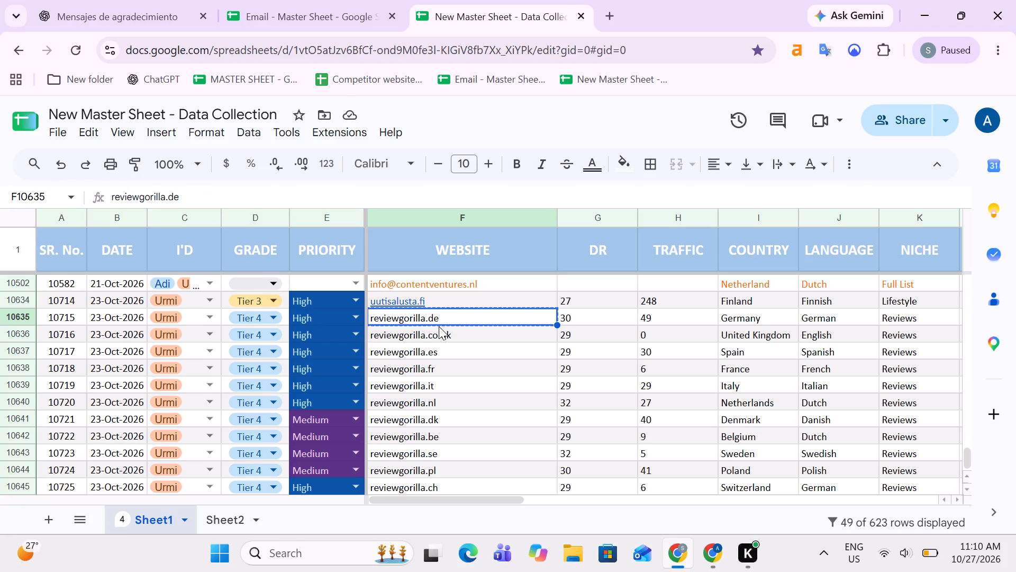
pyautogui.hotkey('alt', 'Tab')
pyautogui.click(545, 258)
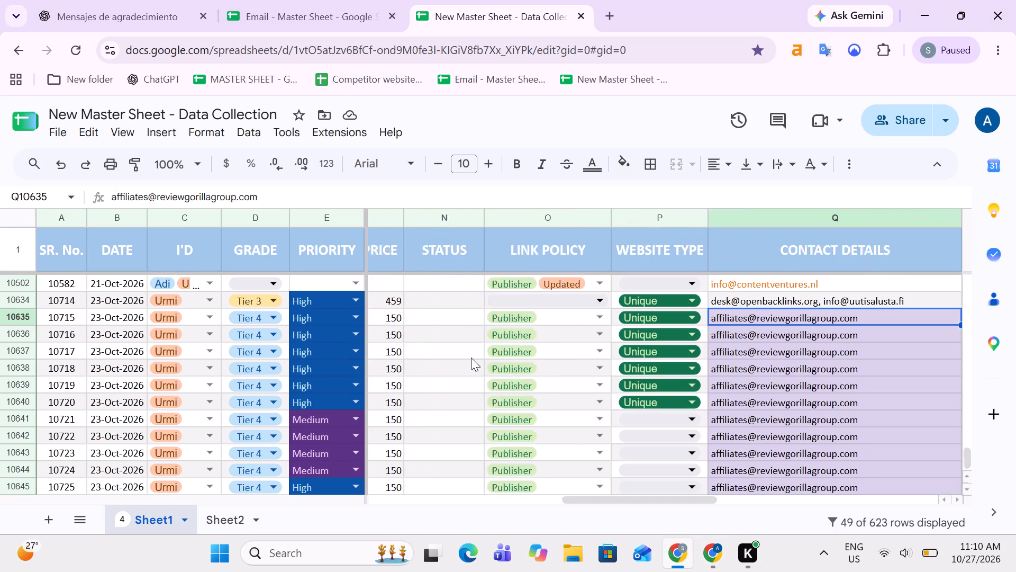
# Review the link policy, website type and contact details of the remaining Review Gorilla group rows down to the end of the list.
pyautogui.press('Down')
pyautogui.press('Down')
pyautogui.press('Down')
pyautogui.press('Down')
pyautogui.press('Down')
pyautogui.press('Down')
pyautogui.press('Down')
pyautogui.press('Down')
pyautogui.press('Down')
pyautogui.press('Down')
pyautogui.press('Down')
pyautogui.press('Down')
pyautogui.press('Down')
pyautogui.press('Down')
pyautogui.press('Down')
pyautogui.press('Down')
pyautogui.press('Down')
pyautogui.press('Down')
pyautogui.press('Down')
pyautogui.press('Down')
pyautogui.press('Down')
pyautogui.press('Down')
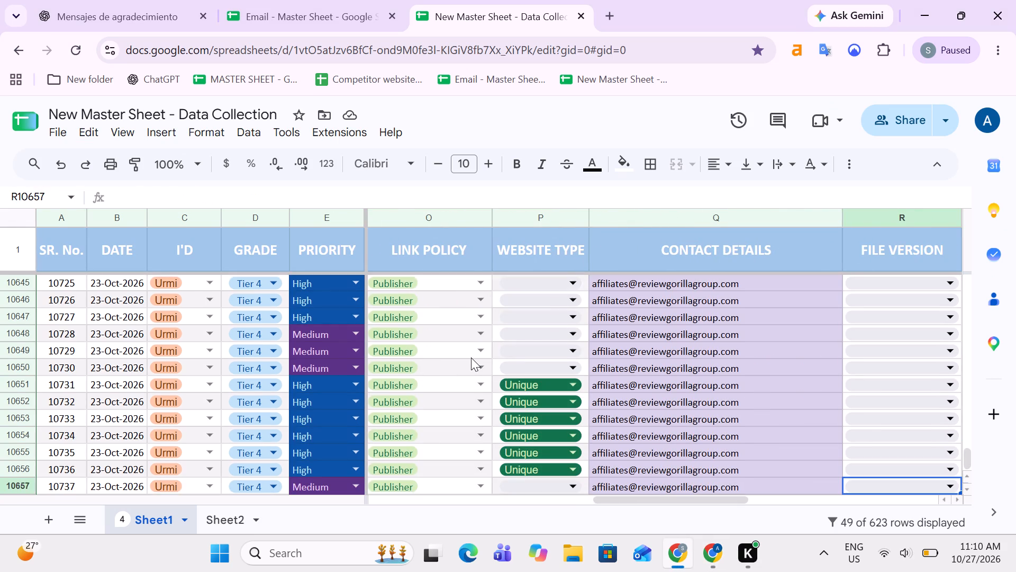
pyautogui.press('Down')
pyautogui.press('Down')
pyautogui.press('Down')
pyautogui.press('Down')
pyautogui.press('Down')
pyautogui.press('Down')
pyautogui.press('Down')
pyautogui.press('Down')
pyautogui.press('Down')
pyautogui.press('Down')
pyautogui.press('Down')
pyautogui.press('Down')
pyautogui.press('Down')
pyautogui.press('Down')
pyautogui.press('Down')
pyautogui.press('Down')
# Copy mediaalusta.fi from the website column and search Gmail for it.
pyautogui.press('Up')
pyautogui.press('Up')
pyautogui.press('Up')
pyautogui.press('Up')
pyautogui.press('Up')
pyautogui.press('Up')
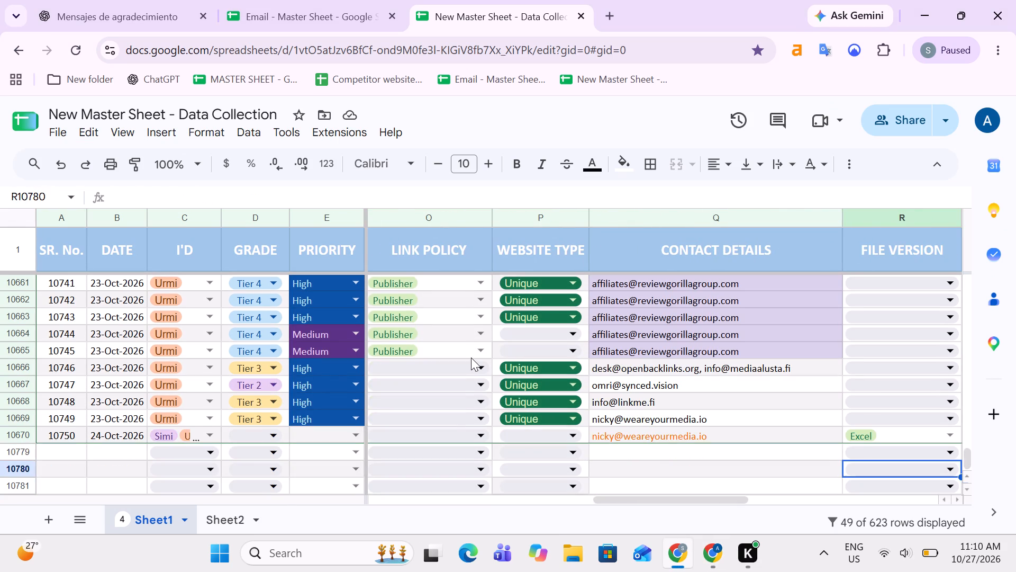
pyautogui.press('Up')
pyautogui.press('Left')
pyautogui.press('Left')
pyautogui.press('Left')
pyautogui.press('Left')
pyautogui.press('Left')
pyautogui.press('Left')
pyautogui.press('Left')
pyautogui.press('Left')
pyautogui.press('Left')
pyautogui.press('Left')
pyautogui.press('Left')
pyautogui.press('Left')
pyautogui.press('Left')
pyautogui.press('Left')
pyautogui.press('Left')
pyautogui.press('Left')
pyautogui.press('Left')
pyautogui.press('Left')
pyautogui.press('Left')
pyautogui.press('Left')
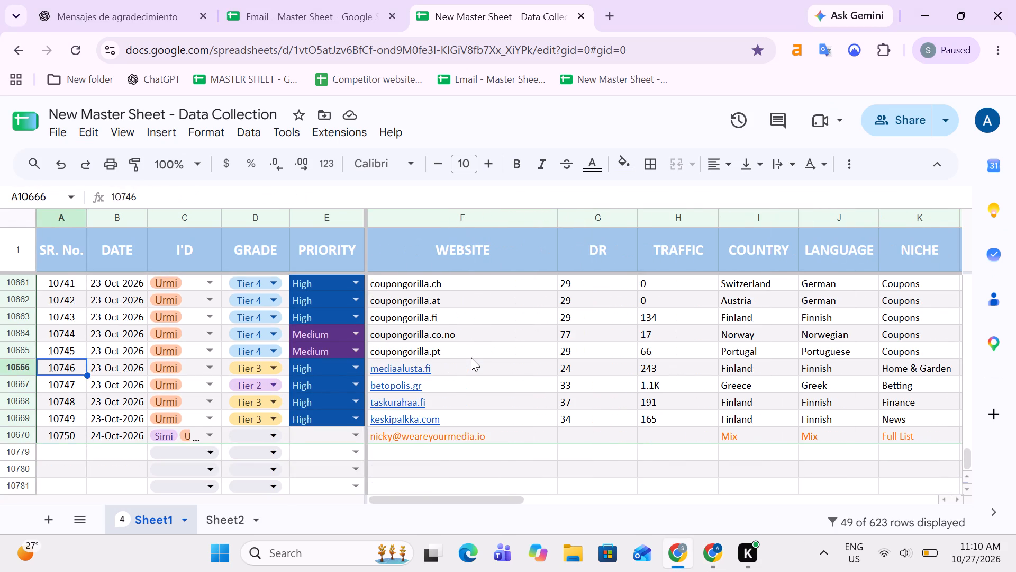
pyautogui.press('Right')
pyautogui.press('Right')
pyautogui.press('Right')
pyautogui.press('Right')
pyautogui.press('Right')
pyautogui.hotkey('ctrl', 'c')
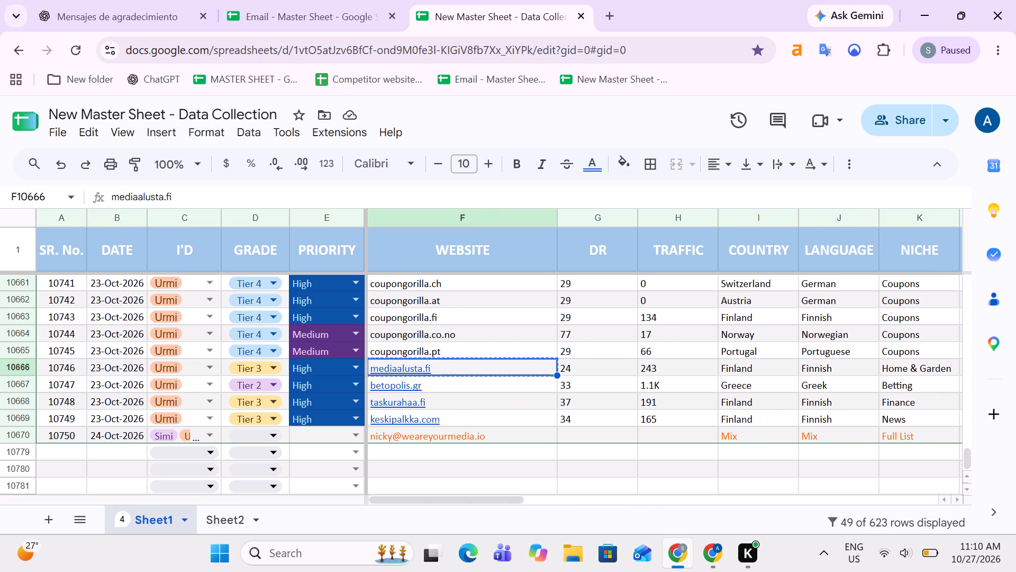
pyautogui.hotkey('alt', 'Tab')
pyautogui.click(520, 106)
pyautogui.hotkey('ctrl', 'v')
pyautogui.press('Return')
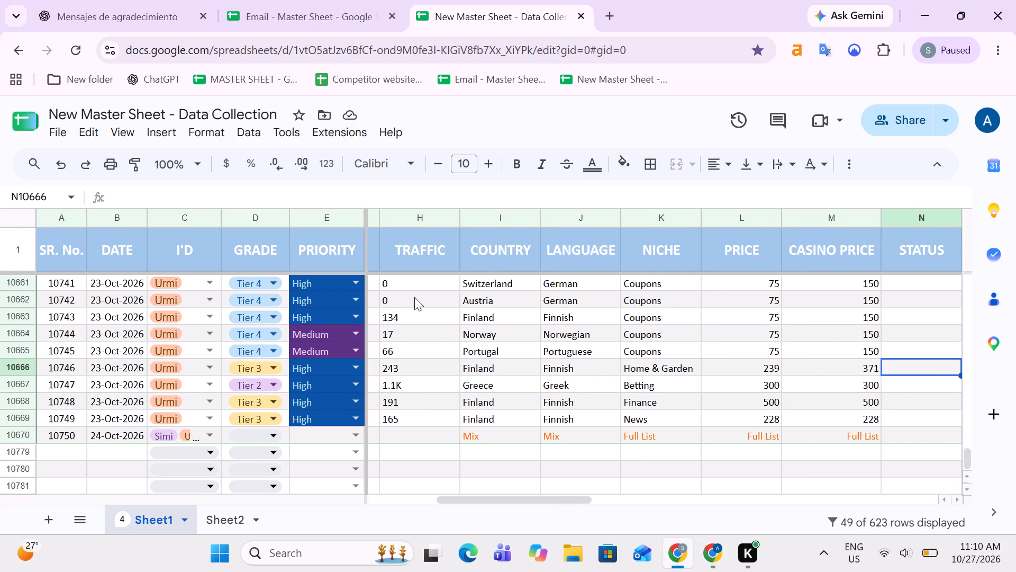
pyautogui.press('Down')
pyautogui.press('Left')
pyautogui.press('Left')
pyautogui.press('Left')
pyautogui.press('Left')
pyautogui.press('Left')
pyautogui.press('Left')
pyautogui.press('Left')
pyautogui.press('Left')
pyautogui.press('Left')
pyautogui.press('Left')
pyautogui.press('Left')
pyautogui.press('Left')
pyautogui.press('Left')
pyautogui.press('Left')
pyautogui.press('Left')
pyautogui.press('Left')
pyautogui.press('Left')
pyautogui.press('Left')
pyautogui.press('Left')
pyautogui.press('Right')
pyautogui.press('Right')
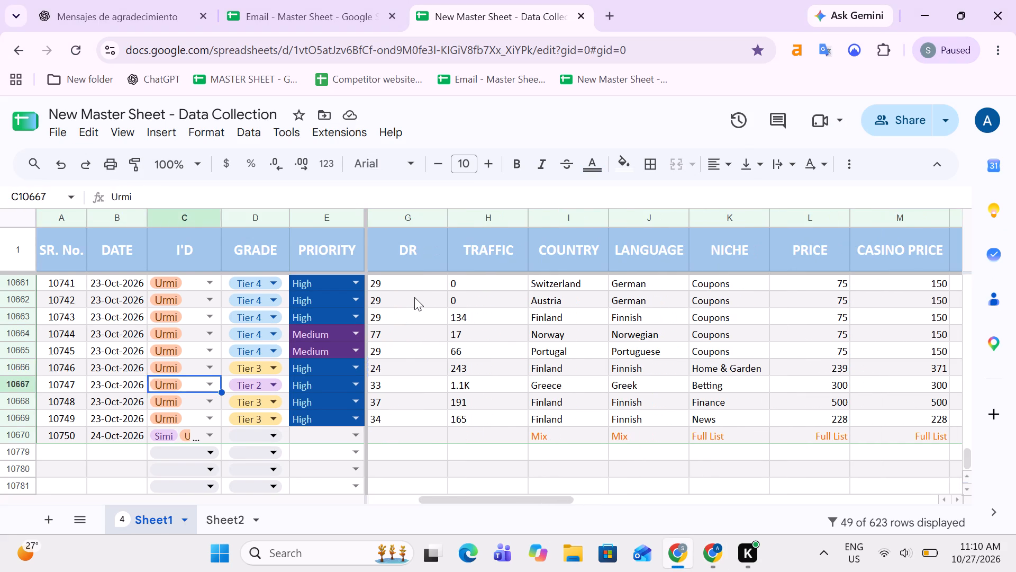
pyautogui.press('Right')
pyautogui.press('Right')
pyautogui.press('Right')
pyautogui.press('Right')
pyautogui.press('Left')
pyautogui.hotkey('ctrl', 'c')
pyautogui.hotkey('alt', 'Tab')
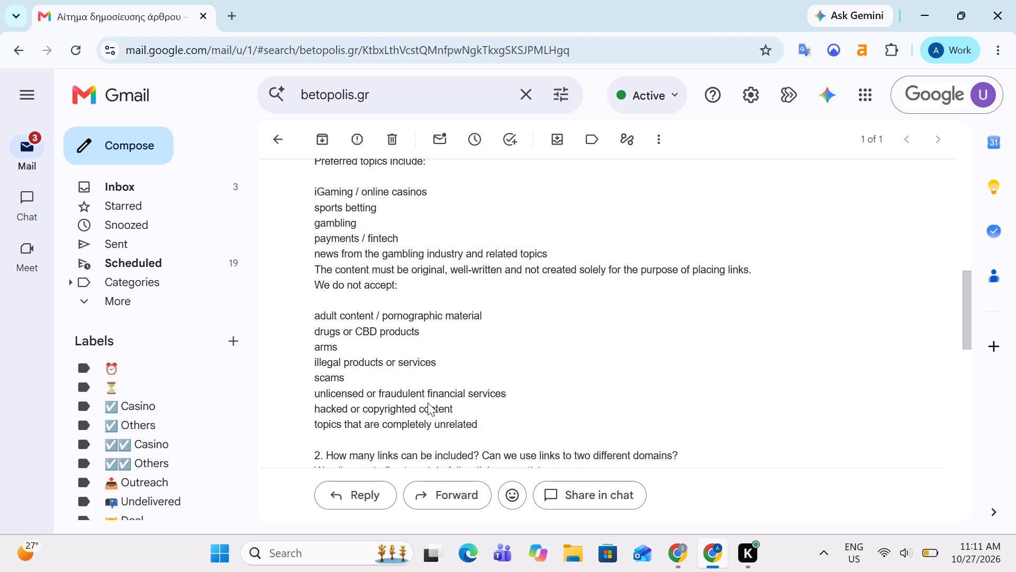
# Examine the accepted topics, prohibited topics and link rules in the betopolis.gr email reply.
pyautogui.scroll(-1, 423, 413)
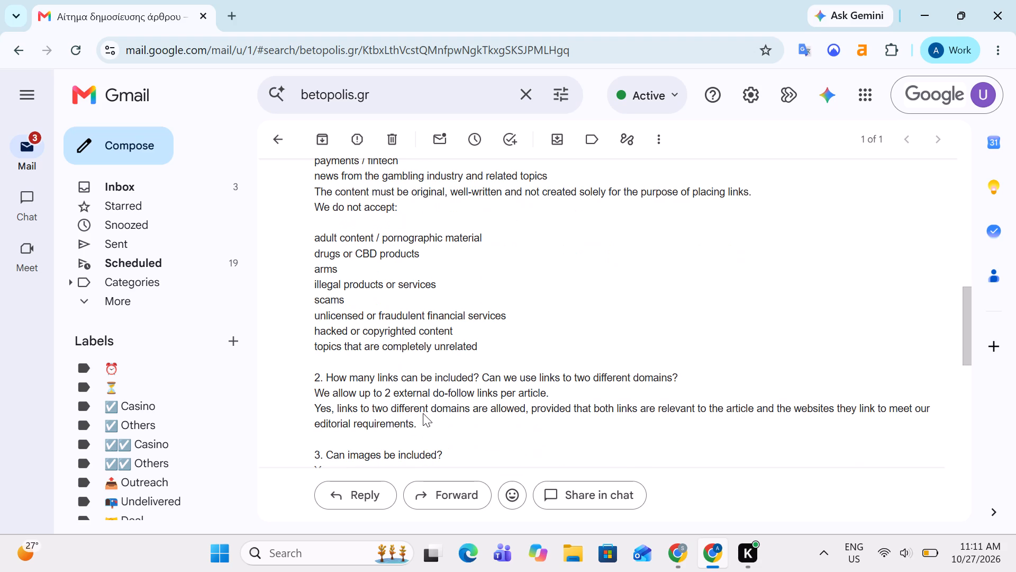
pyautogui.scroll(1, 423, 413)
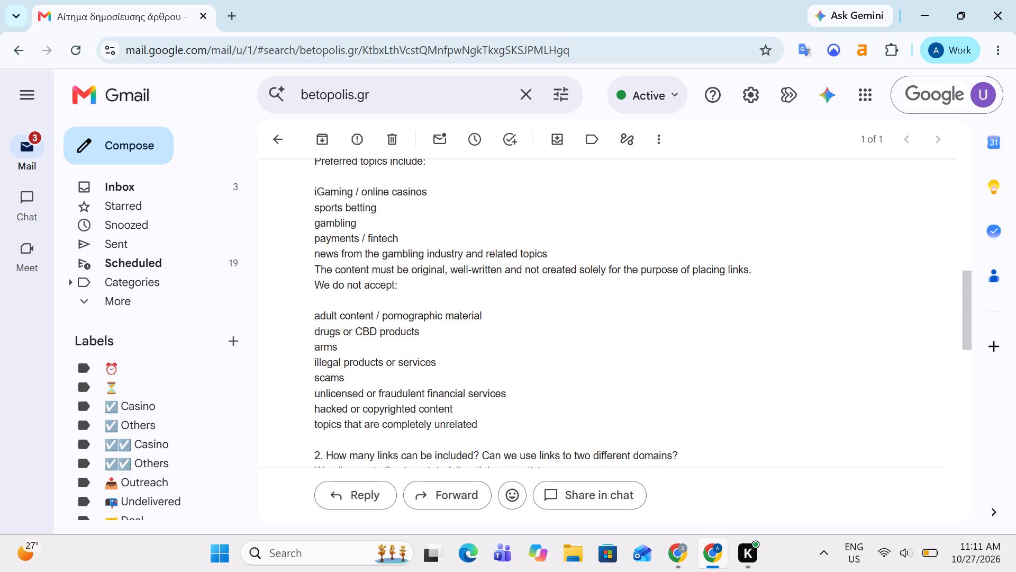
# Switch to the New Master Sheet and check the price, link policy and contact columns for betopolis.gr and taskurahaa.fi.
pyautogui.hotkey('alt', 'Tab')
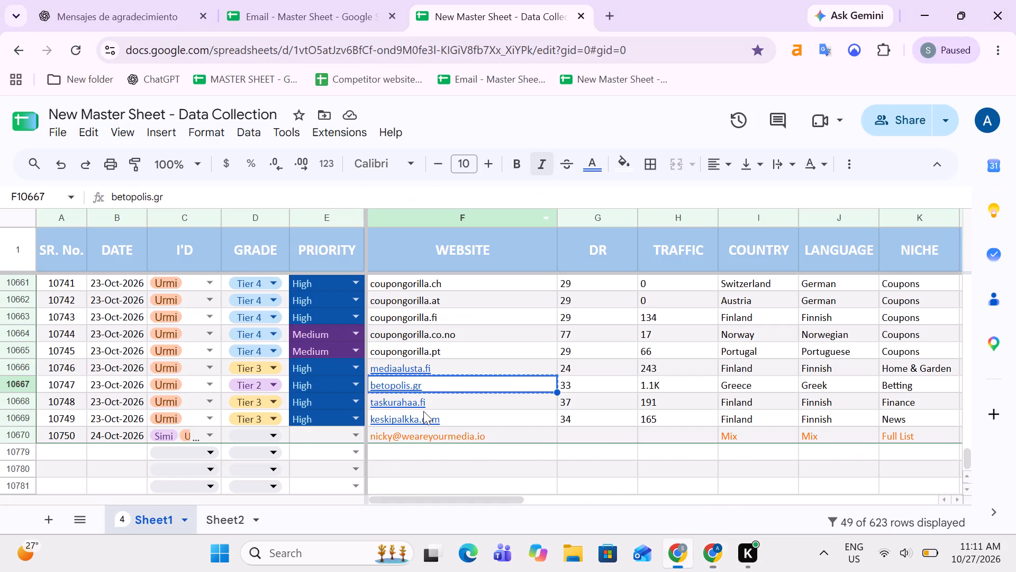
pyautogui.press('Right')
pyautogui.press('Right')
pyautogui.press('Right')
pyautogui.press('Right')
pyautogui.press('Right')
pyautogui.press('Right')
pyautogui.press('Right')
pyautogui.press('Right')
pyautogui.press('Right')
pyautogui.press('Right')
pyautogui.press('Right')
pyautogui.press('Down')
pyautogui.press('Left')
pyautogui.press('Left')
pyautogui.press('Left')
pyautogui.press('Left')
pyautogui.press('Left')
pyautogui.press('Left')
pyautogui.press('Left')
pyautogui.press('Left')
pyautogui.press('Left')
pyautogui.press('Left')
pyautogui.press('Left')
pyautogui.press('Left')
pyautogui.press('Left')
pyautogui.press('Left')
pyautogui.press('Left')
pyautogui.press('Left')
pyautogui.press('Left')
pyautogui.press('Left')
pyautogui.press('Left')
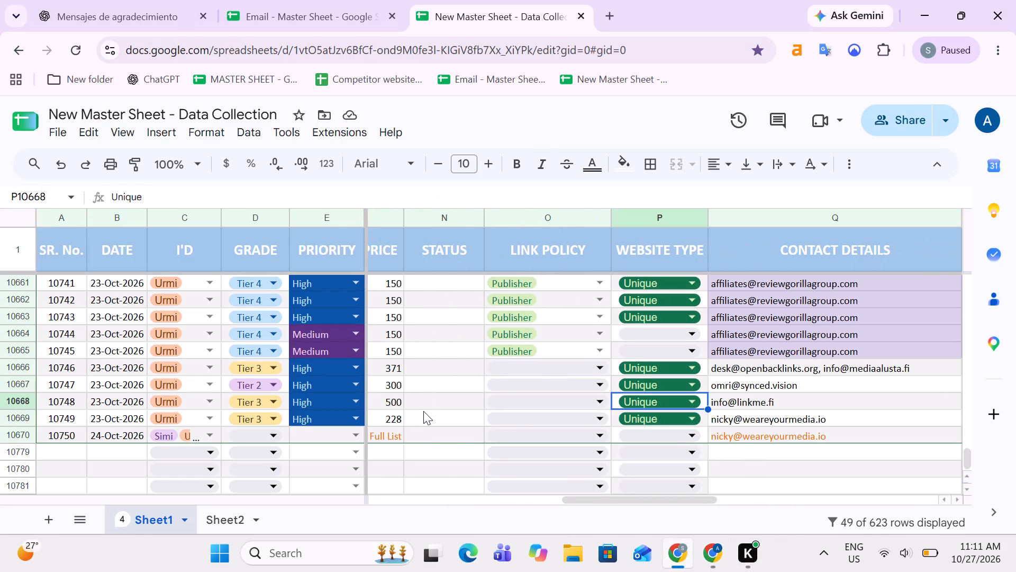
pyautogui.press('Right')
pyautogui.press('Right')
pyautogui.press('Right')
pyautogui.press('Right')
pyautogui.press('Right')
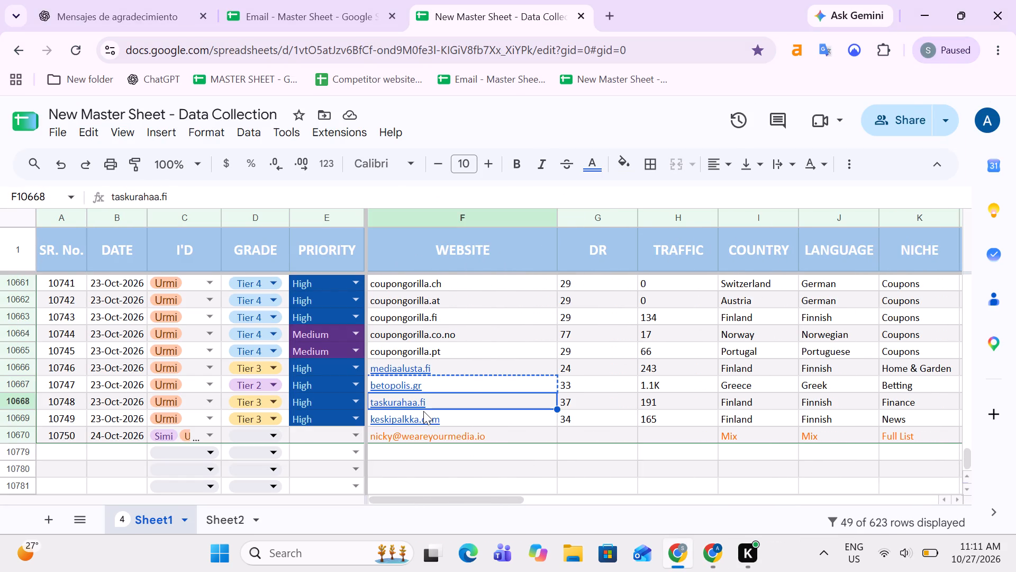
pyautogui.hotkey('ctrl', 'c')
pyautogui.hotkey('alt', 'Tab')
pyautogui.click(525, 96)
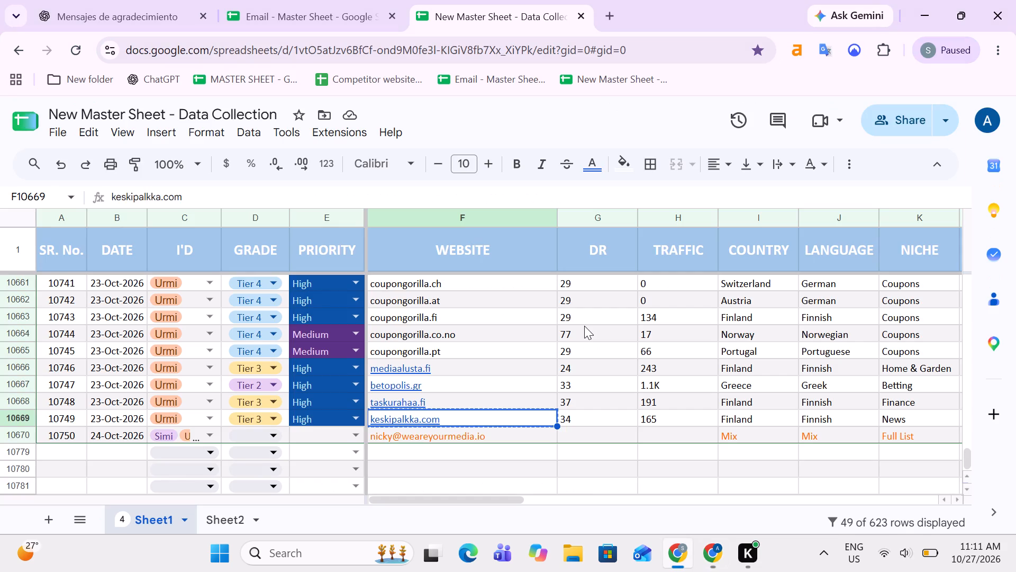
pyautogui.press('Right')
pyautogui.press('Right')
pyautogui.press('Right')
pyautogui.press('Right')
pyautogui.press('Right')
pyautogui.press('Right')
pyautogui.press('Right')
pyautogui.press('Right')
pyautogui.press('Right')
pyautogui.press('Right')
pyautogui.press('Right')
pyautogui.press('Right')
pyautogui.press('Right')
pyautogui.press('Right')
pyautogui.press('Right')
pyautogui.press('Right')
pyautogui.press('Right')
pyautogui.press('Right')
pyautogui.press('Left')
pyautogui.press('Left')
pyautogui.press('Left')
pyautogui.press('Left')
pyautogui.press('Left')
pyautogui.press('Left')
pyautogui.press('Left')
pyautogui.press('Left')
pyautogui.press('Left')
pyautogui.press('Left')
pyautogui.press('Left')
pyautogui.press('Left')
pyautogui.press('Left')
pyautogui.press('Left')
pyautogui.press('Left')
pyautogui.press('Left')
pyautogui.press('Left')
pyautogui.press('Left')
pyautogui.press('Left')
pyautogui.press('Left')
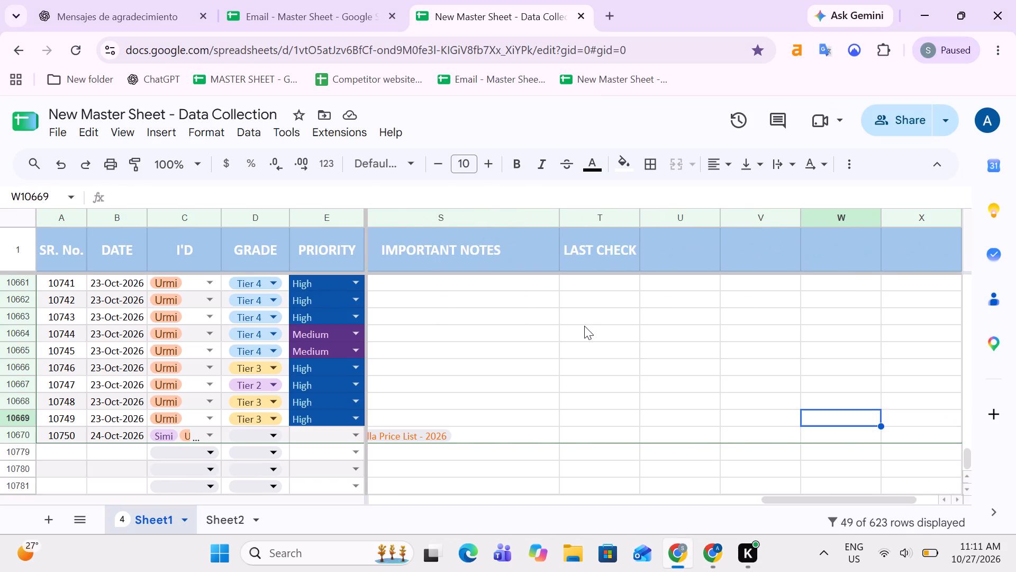
# Remove the filter set on the green "Completed 30 Sep. 2026" row so all website entries are listed.
pyautogui.press('Up')
pyautogui.press('Up')
pyautogui.press('Up')
pyautogui.press('Up')
pyautogui.press('Up')
pyautogui.press('Up')
pyautogui.press('Up')
pyautogui.press('Up')
pyautogui.press('Up')
pyautogui.press('Up')
pyautogui.press('Up')
pyautogui.press('Up')
pyautogui.press('Up')
pyautogui.press('Up')
pyautogui.press('Up')
pyautogui.press('Up')
pyautogui.press('Up')
pyautogui.press('Up')
pyautogui.press('Up')
pyautogui.press('Up')
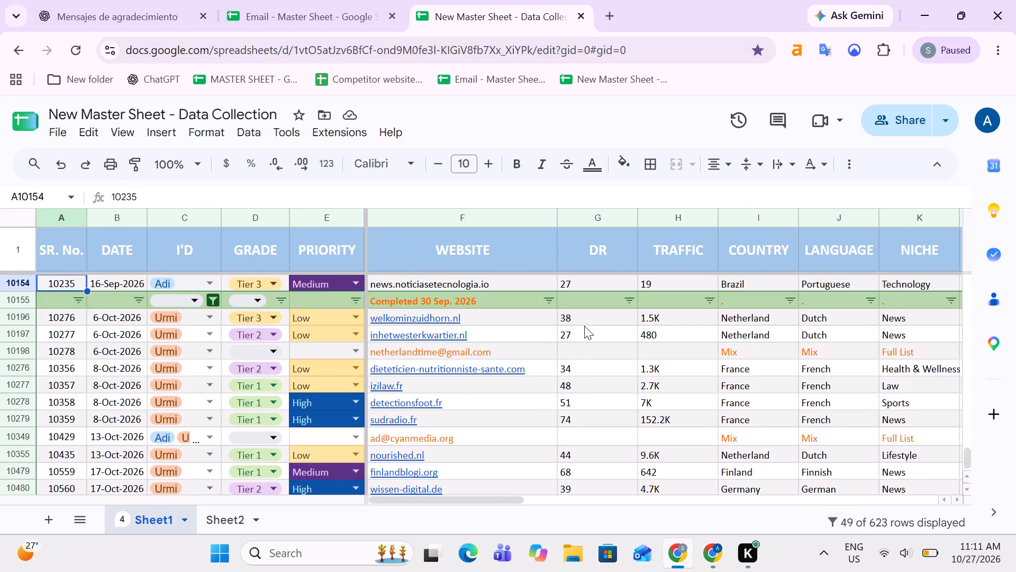
pyautogui.press('Up')
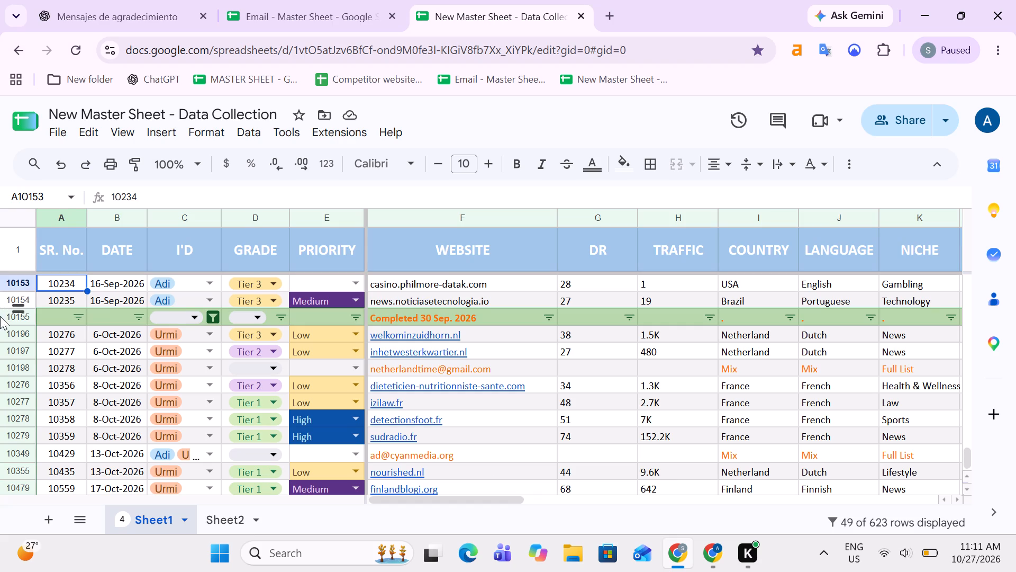
pyautogui.click(0, 316)
pyautogui.click(847, 164)
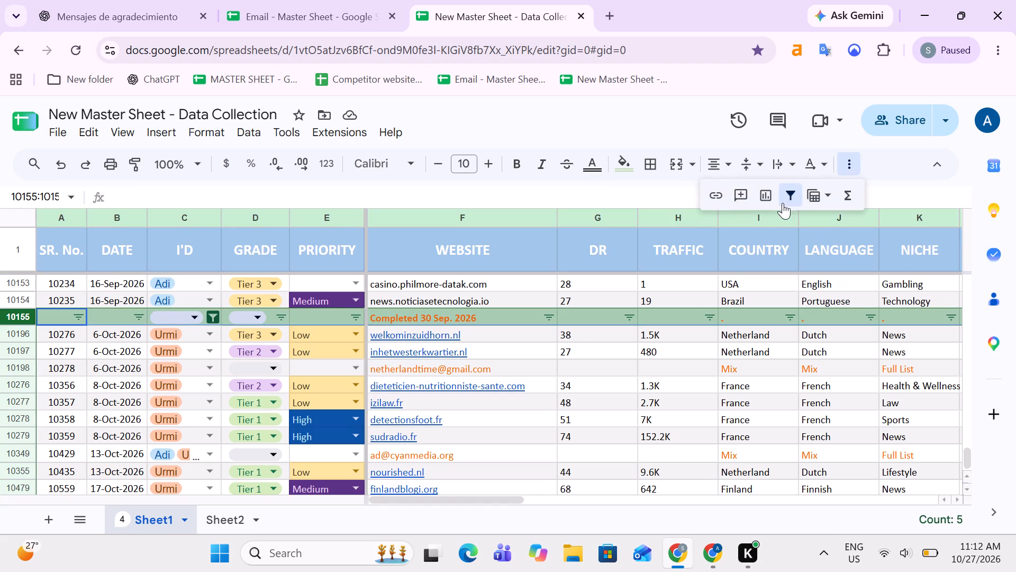
pyautogui.click(786, 196)
# Select the website entries from descubro.mx down to the last filled row, and return to descubro.mx.
pyautogui.click(538, 341)
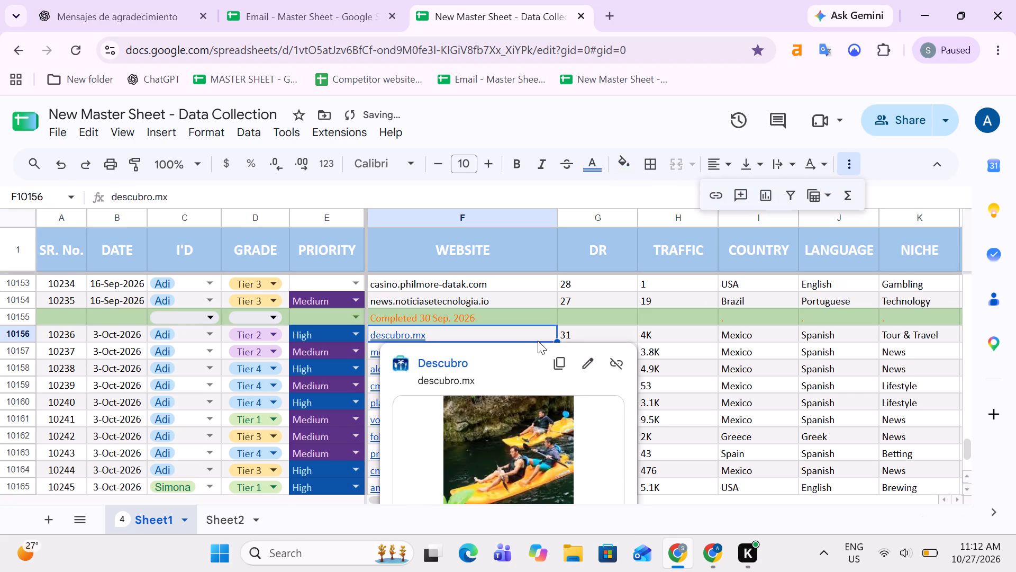
pyautogui.press('Up')
pyautogui.press('Right')
pyautogui.press('Left')
pyautogui.press('Down')
pyautogui.hotkey('ctrl', 'shift', 'Down')
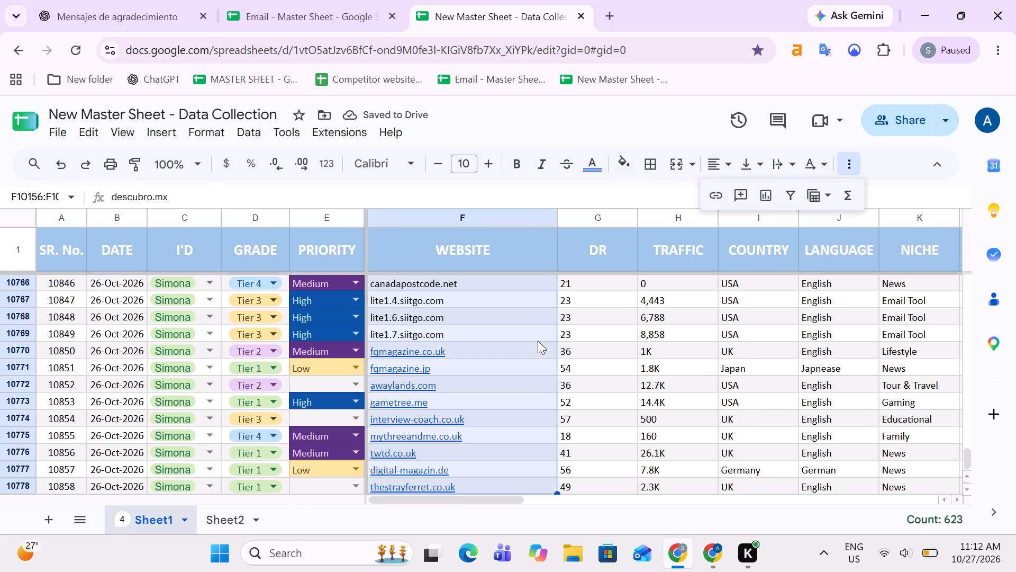
pyautogui.press('Up')
pyautogui.press('Down')
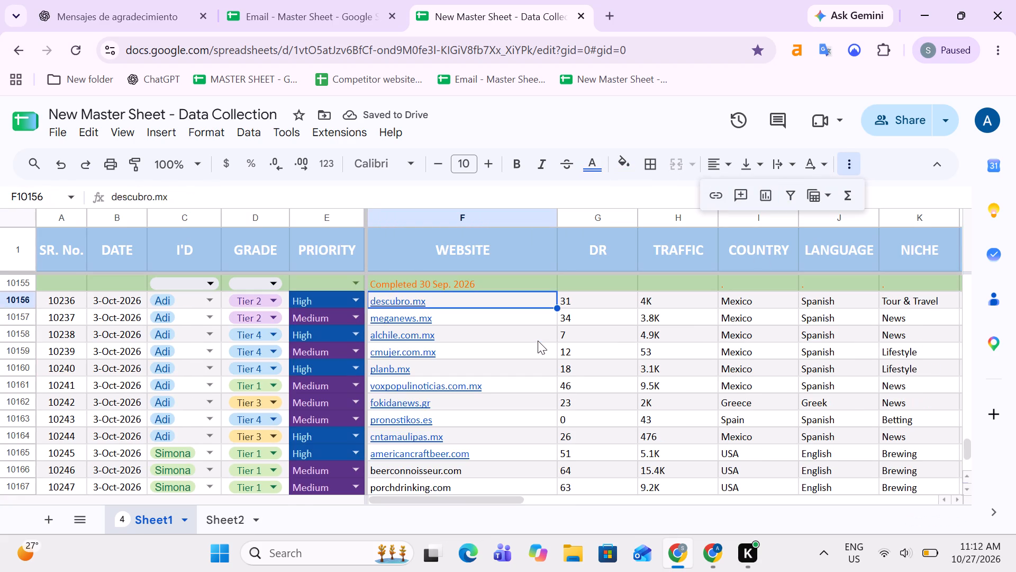
# Look across the descubro.mx row's columns, from the website through contact details to the important notes.
pyautogui.press('Right')
pyautogui.press('Right')
pyautogui.press('Right')
pyautogui.press('Right')
pyautogui.press('Right')
pyautogui.press('Right')
pyautogui.press('Right')
pyautogui.press('Right')
pyautogui.press('Right')
pyautogui.press('Right')
pyautogui.press('Right')
pyautogui.press('Right')
pyautogui.press('Right')
pyautogui.press('Right')
pyautogui.press('Left')
pyautogui.press('Left')
pyautogui.press('Left')
pyautogui.press('Left')
pyautogui.press('Left')
pyautogui.press('Left')
pyautogui.press('Left')
pyautogui.press('Left')
pyautogui.press('Left')
pyautogui.press('Left')
pyautogui.press('Left')
pyautogui.press('Left')
pyautogui.press('Left')
pyautogui.press('Left')
pyautogui.press('Left')
pyautogui.press('Left')
pyautogui.press('Left')
pyautogui.press('Left')
pyautogui.press('Left')
pyautogui.press('Left')
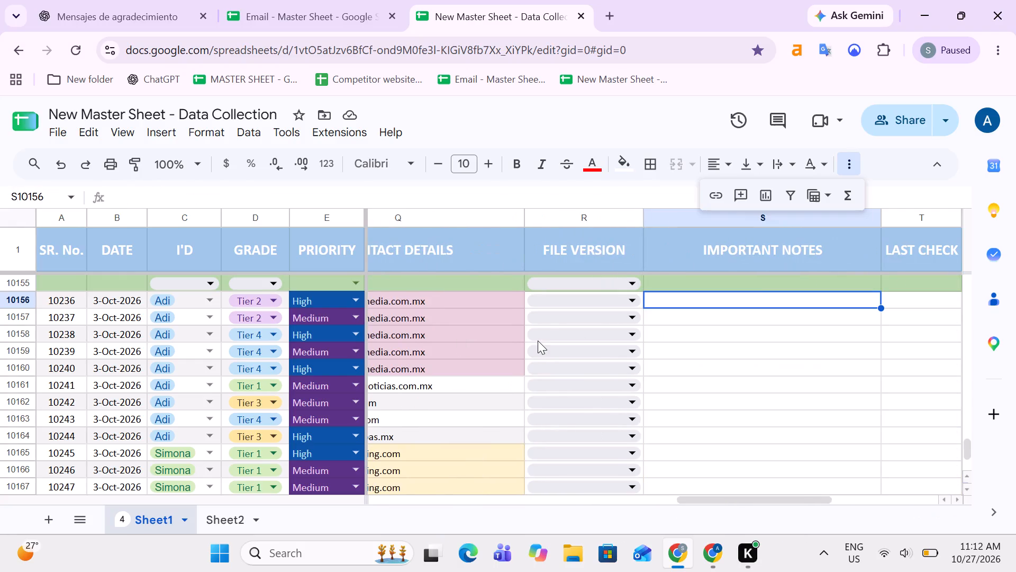
pyautogui.press('Right')
pyautogui.press('Right')
pyautogui.press('Right')
pyautogui.press('Right')
pyautogui.press('Right')
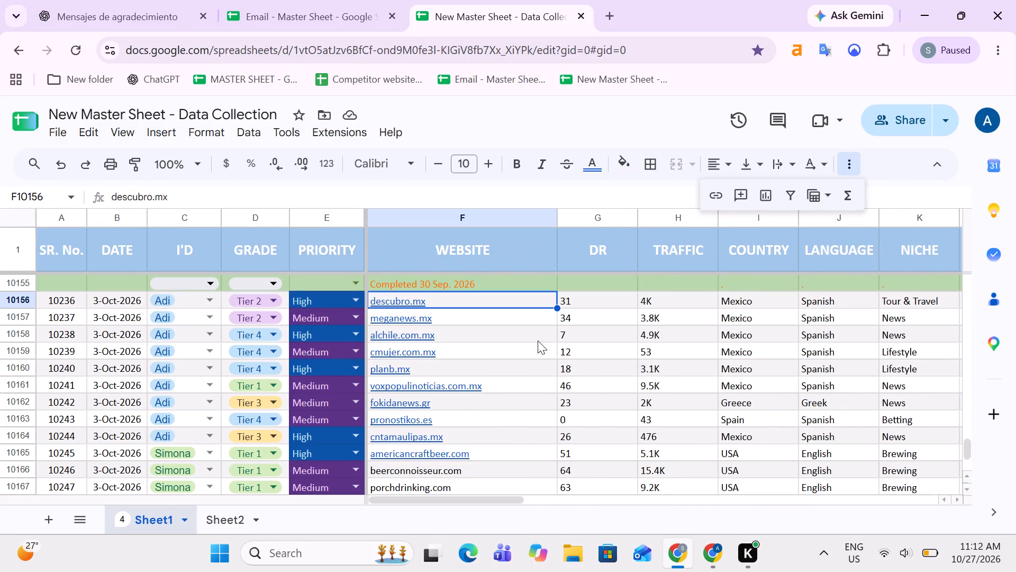
# Go to the end of the website list and look over the last entries and the empty rows below them.
pyautogui.hotkey('ctrl', 'Down')
pyautogui.press('Down')
pyautogui.press('Down')
pyautogui.press('Down')
pyautogui.press('Down')
pyautogui.press('Down')
pyautogui.press('Down')
pyautogui.press('Down')
pyautogui.press('Down')
pyautogui.press('Up')
pyautogui.press('Up')
pyautogui.press('Up')
pyautogui.press('Up')
pyautogui.press('Down')
pyautogui.press('Down')
pyautogui.press('Down')
pyautogui.press('Down')
pyautogui.press('Down')
pyautogui.press('Down')
pyautogui.press('Down')
pyautogui.press('Down')
pyautogui.press('Down')
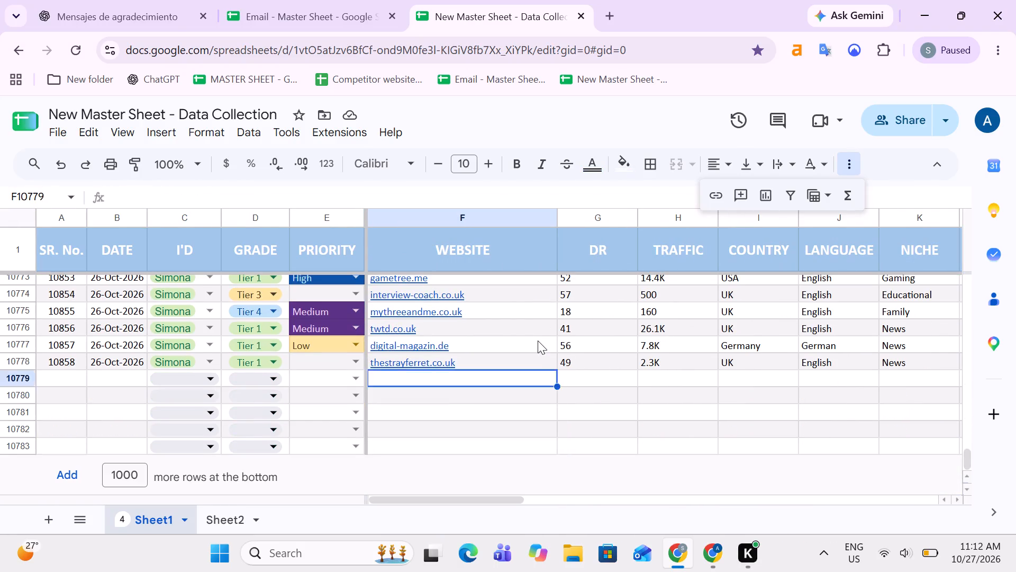
pyautogui.press('Up')
pyautogui.press('Down')
pyautogui.press('Down')
pyautogui.press('Down')
pyautogui.press('Down')
pyautogui.press('Down')
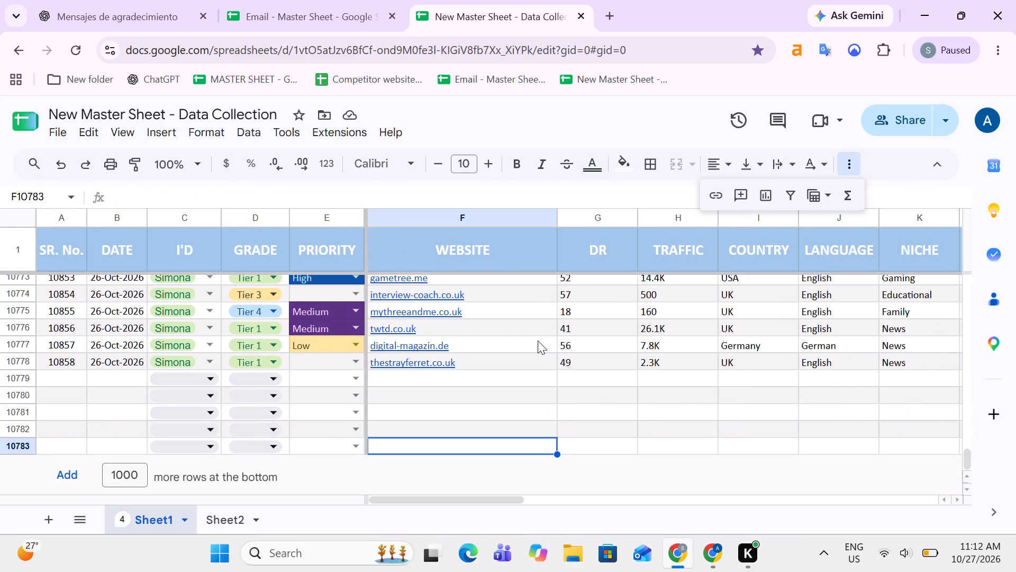
# Add 1000 more rows at the bottom of Sheet1 in the New Master Sheet.
pyautogui.press('Down')
pyautogui.press('Down')
pyautogui.press('Down')
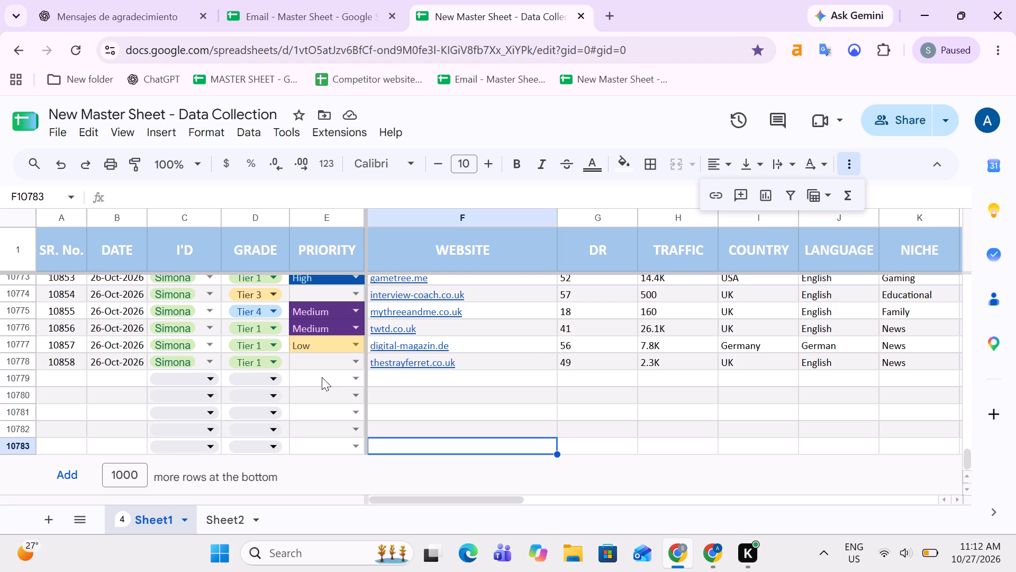
pyautogui.click(63, 480)
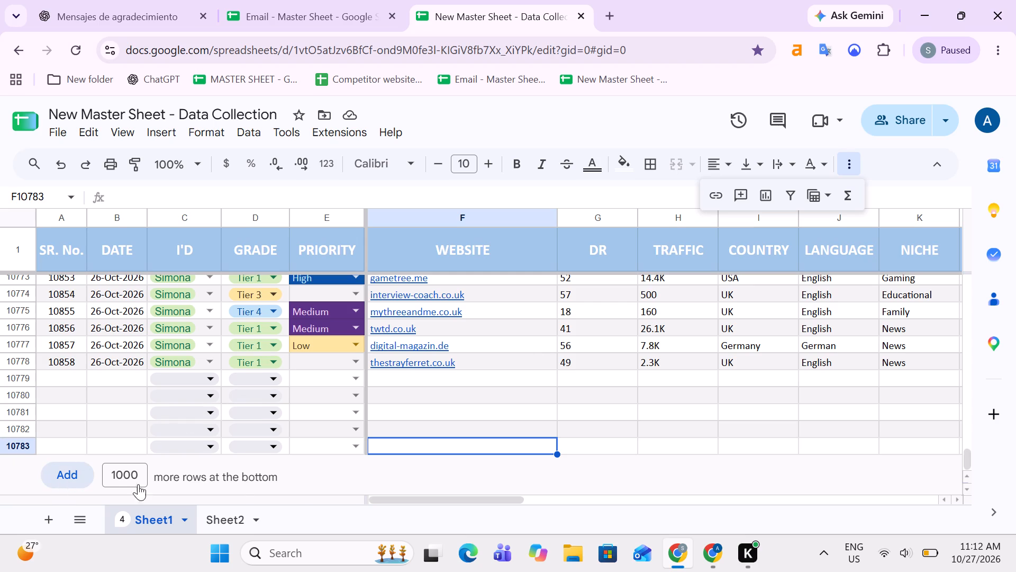
# Return to the end of the filled list and select the first empty Website cell below thestrayferret.co.uk.
pyautogui.click(428, 431)
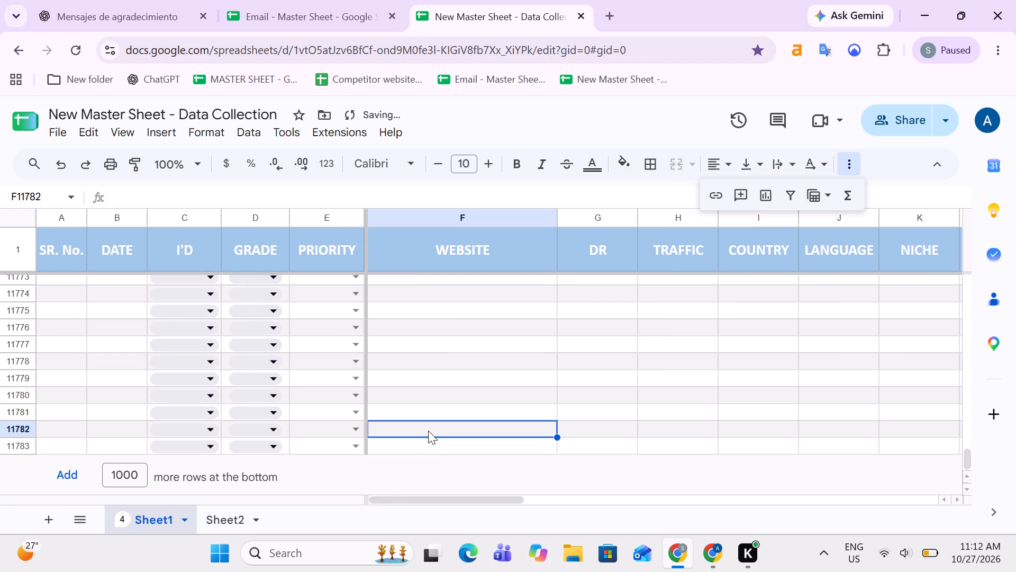
pyautogui.hotkey('ctrl', 'Up')
pyautogui.press('Up')
pyautogui.press('Down')
pyautogui.press('Down')
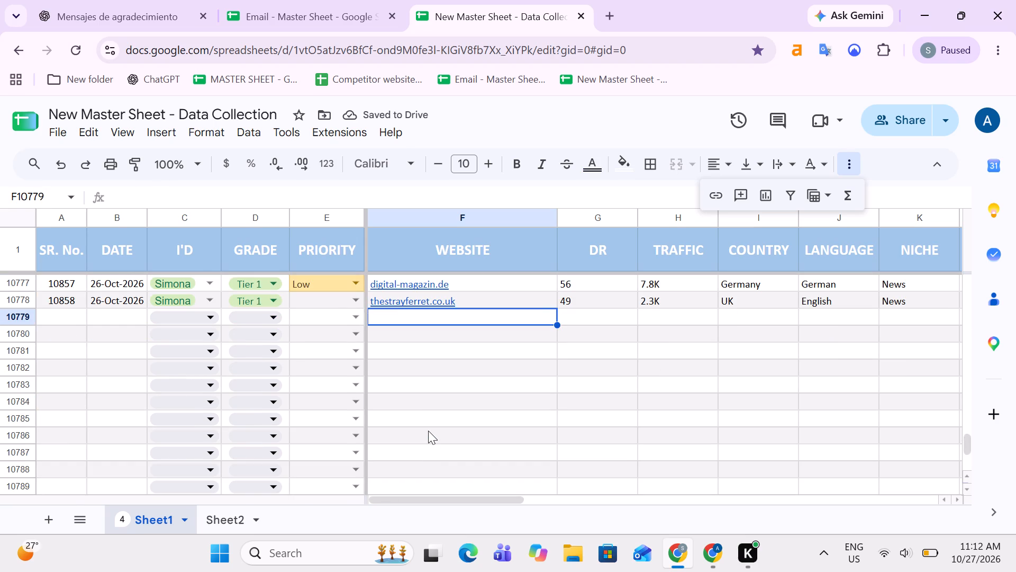
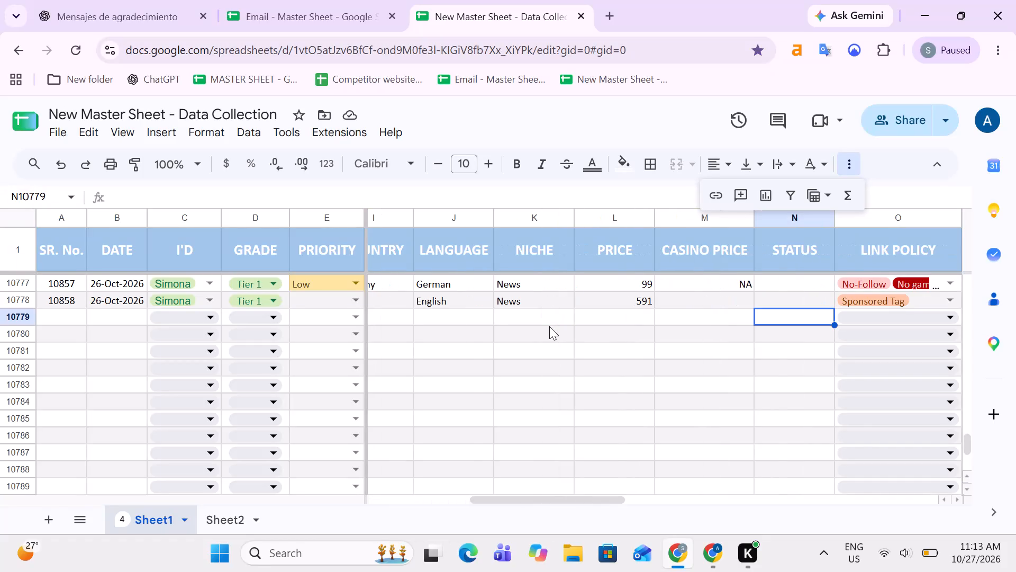
# Look over the last website entries in the New Master Sheet, from twtd.co.uk down to thestrayferret.co.uk.
pyautogui.press('Right')
pyautogui.press('Right')
pyautogui.press('Right')
pyautogui.press('Right')
pyautogui.press('Right')
pyautogui.press('Up')
pyautogui.press('Up')
pyautogui.press('Up')
pyautogui.press('Up')
pyautogui.press('Up')
pyautogui.press('Up')
pyautogui.press('Up')
pyautogui.press('Up')
pyautogui.press('Up')
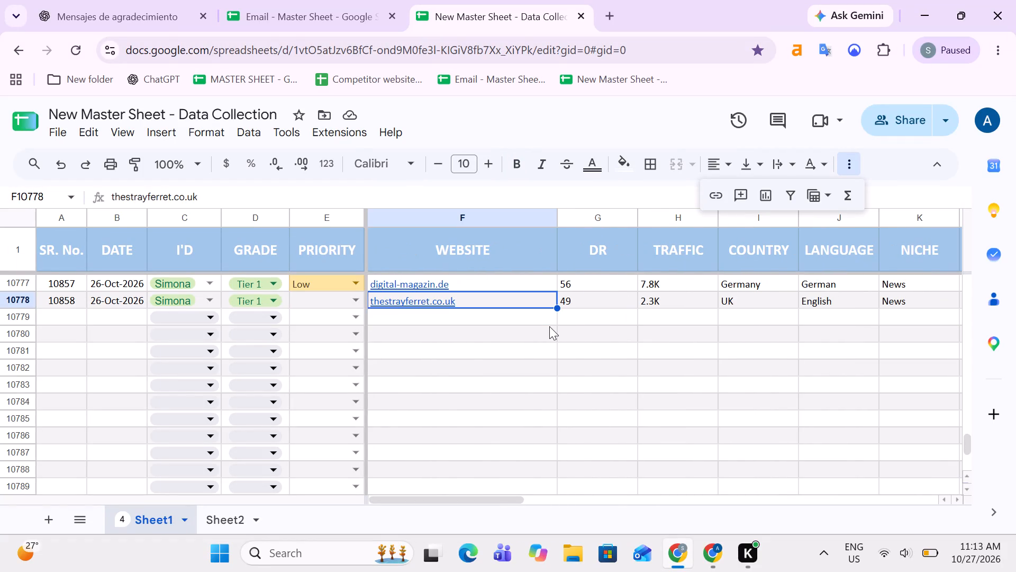
pyautogui.press('Down')
pyautogui.press('Down')
pyautogui.press('Down')
pyautogui.press('Down')
pyautogui.press('Down')
pyautogui.press('Down')
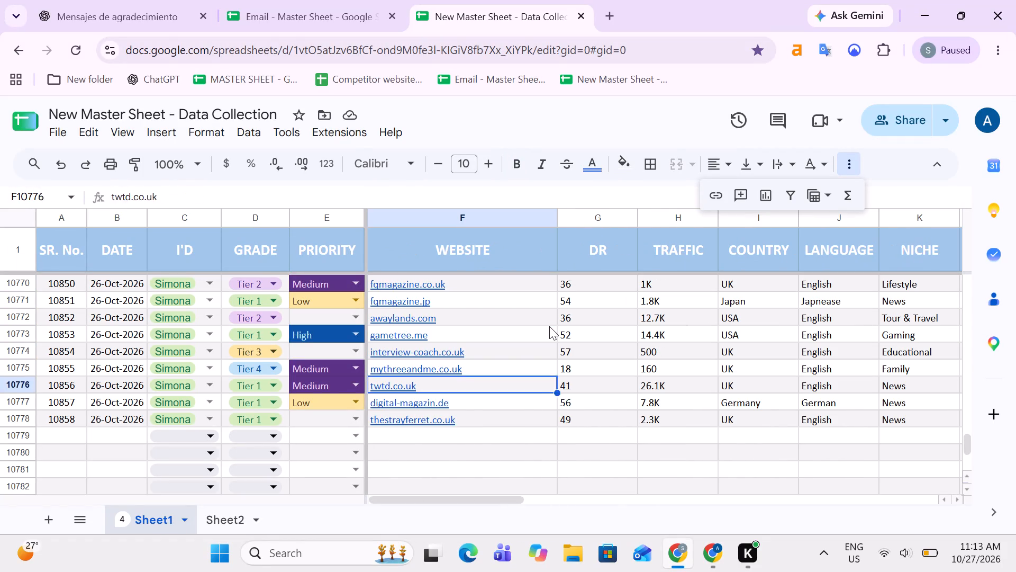
# Look across the first empty row below thestrayferret.co.uk, from the serial number column to the priority column.
pyautogui.press('Down')
pyautogui.press('Down')
pyautogui.press('Down')
pyautogui.press('Right')
pyautogui.press('Left')
pyautogui.press('Left')
pyautogui.press('Left')
pyautogui.press('Left')
pyautogui.press('Left')
pyautogui.press('Left')
pyautogui.press('Left')
pyautogui.press('Left')
pyautogui.press('Left')
pyautogui.press('Left')
pyautogui.press('Left')
pyautogui.press('Left')
pyautogui.press('Left')
pyautogui.press('Left')
pyautogui.press('Left')
pyautogui.press('Left')
pyautogui.press('Left')
pyautogui.press('Left')
pyautogui.press('Left')
pyautogui.press('Left')
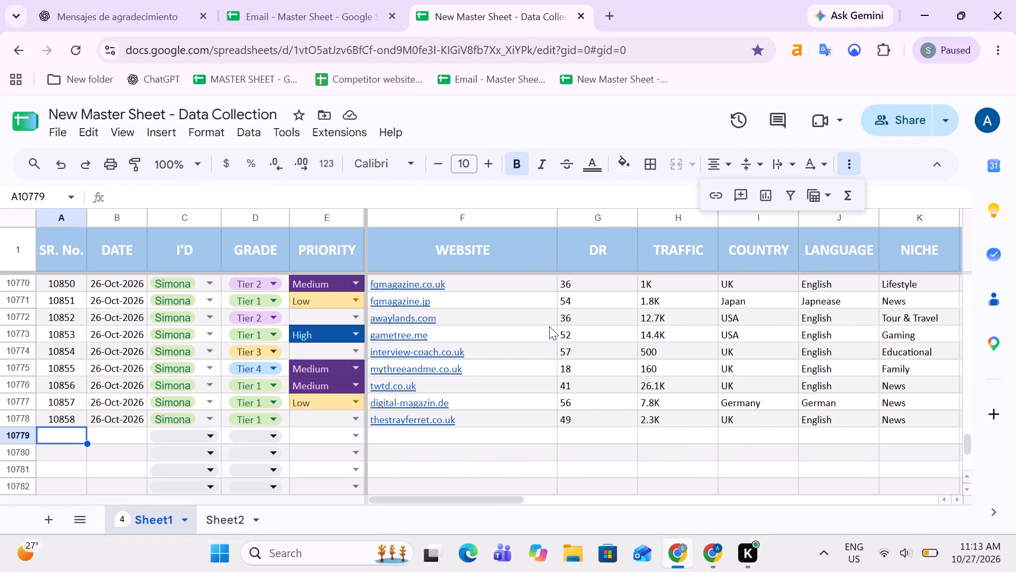
pyautogui.press('Right')
pyautogui.press('Right')
pyautogui.press('Right')
pyautogui.press('Right')
pyautogui.press('Right')
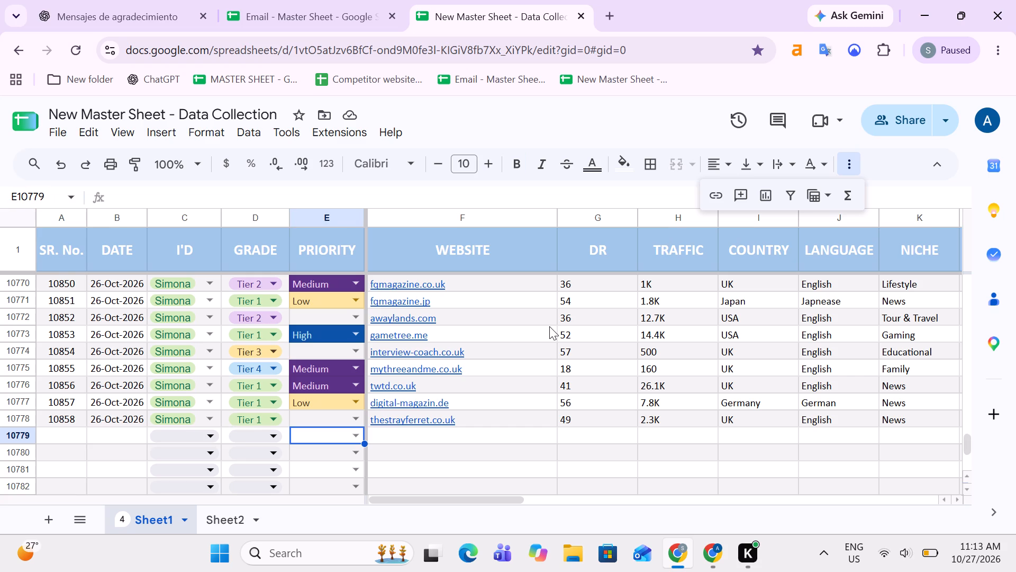
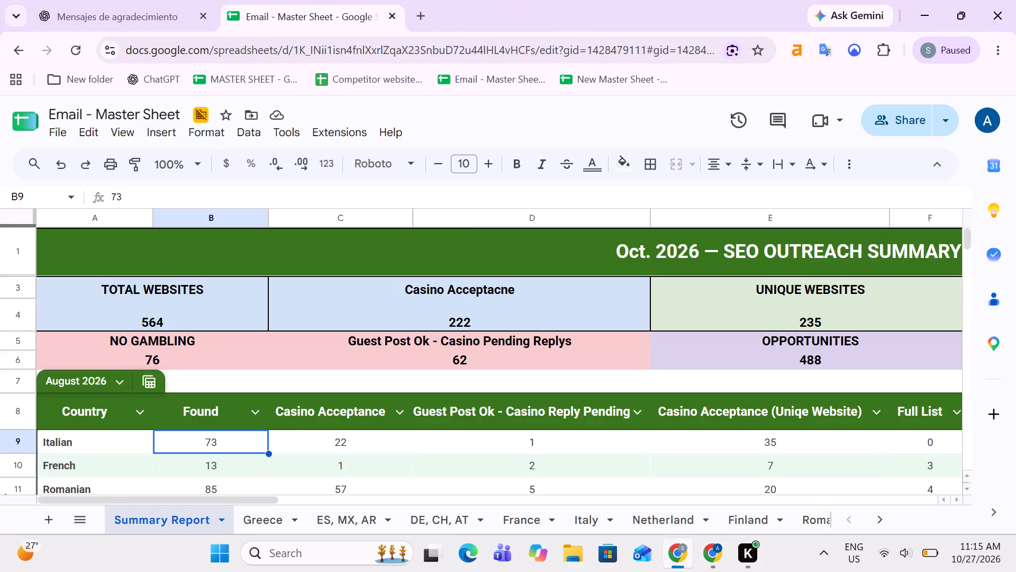
# In the Email - Master Sheet's Summary Report, review the August 2026 country table down to the All Other Market row's Found count.
pyautogui.scroll(-2, 283, 426)
pyautogui.scroll(-3, 422, 361)
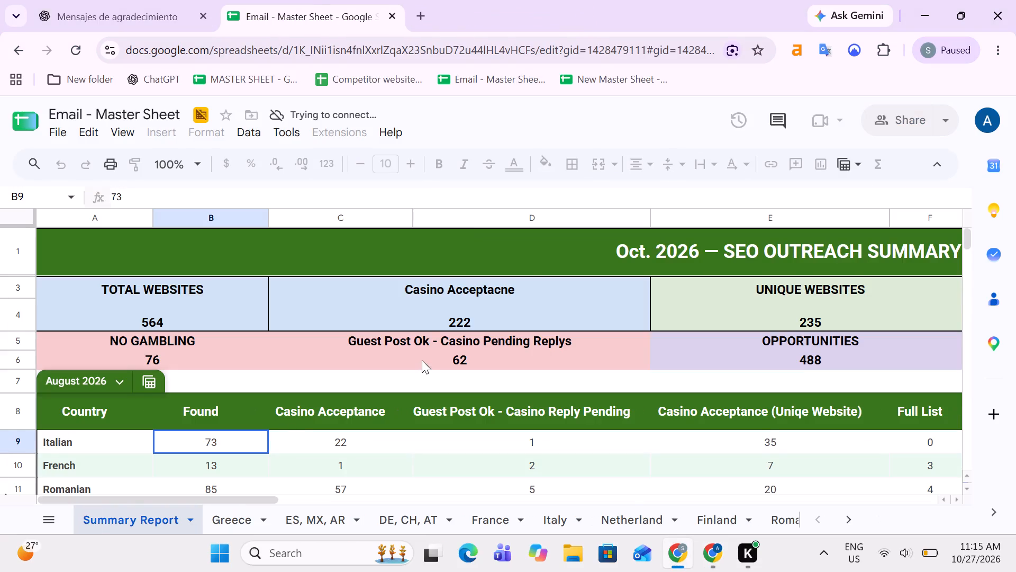
pyautogui.scroll(-2, 549, 356)
pyautogui.scroll(9, 471, 384)
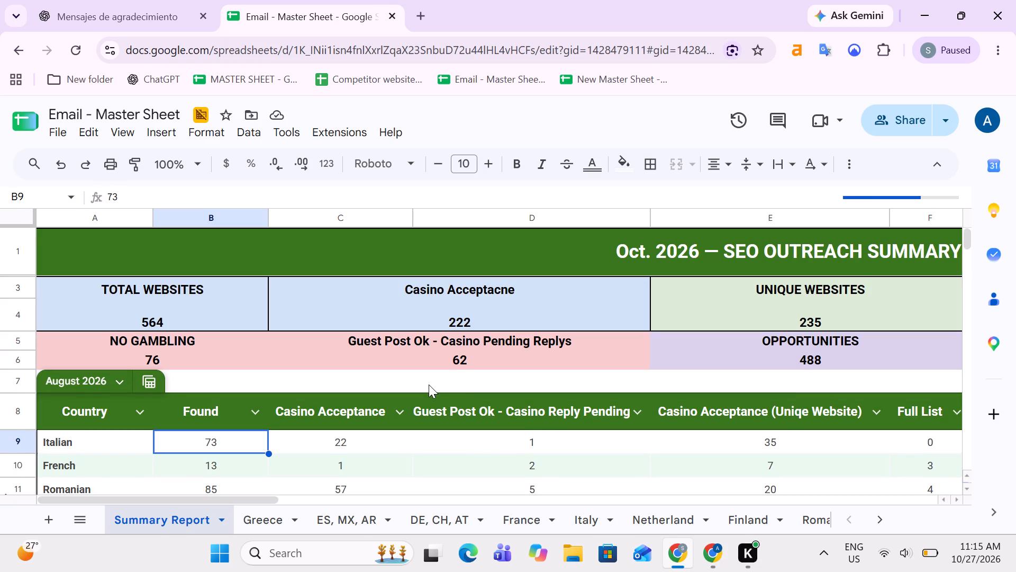
pyautogui.scroll(-3, 429, 385)
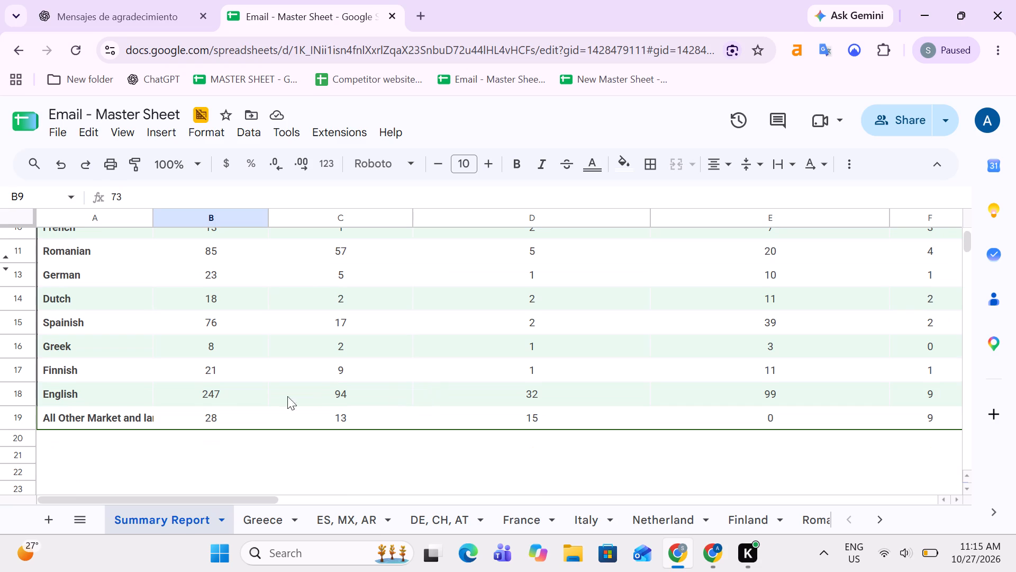
pyautogui.click(216, 414)
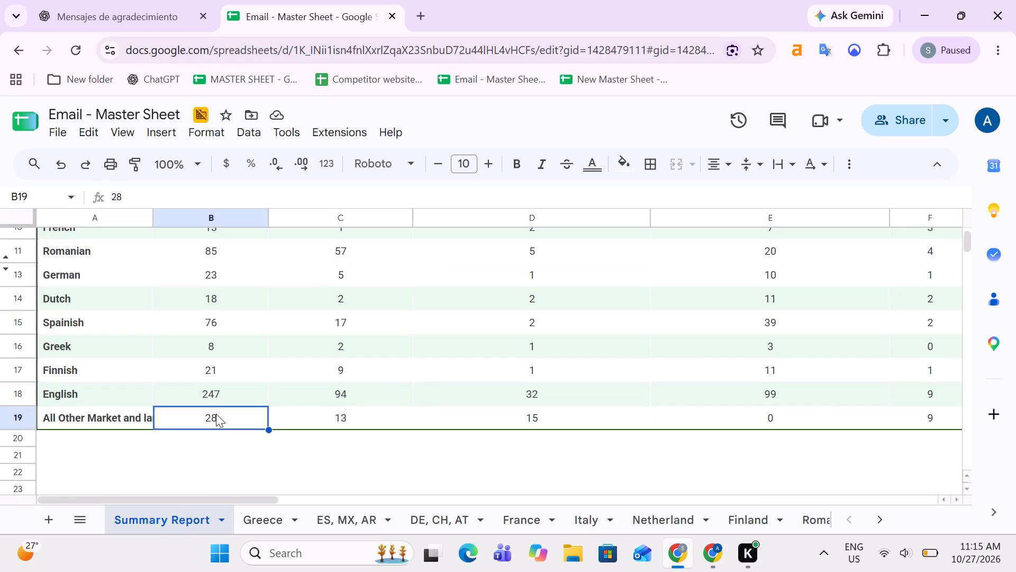
# In the Summary Report, look across the All Other Market and language row, from the Found column to Achived Unique Target.
pyautogui.press('Right')
pyautogui.press('Right')
pyautogui.press('Right')
pyautogui.press('Right')
pyautogui.press('Right')
pyautogui.press('Right')
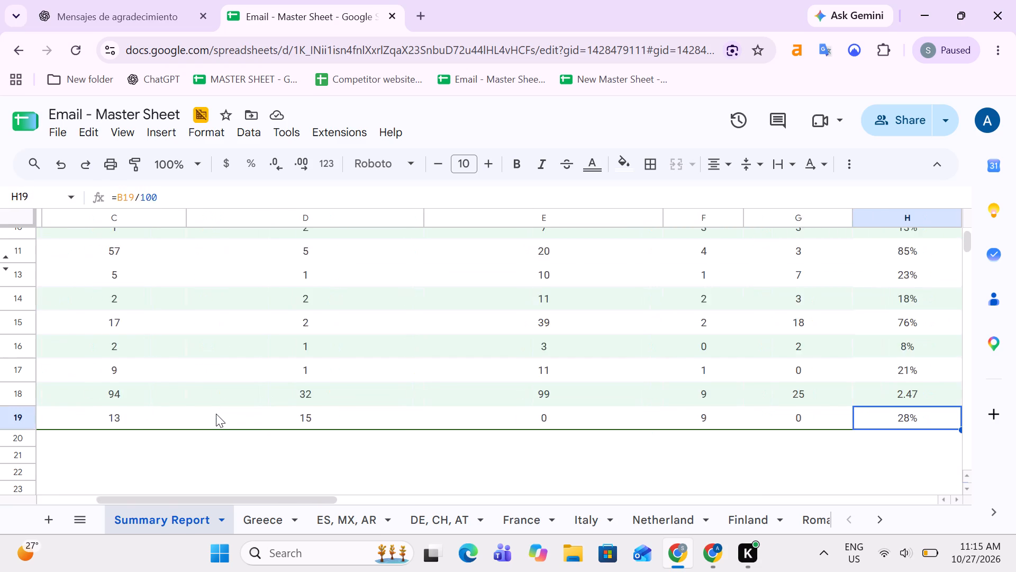
pyautogui.press('Right')
pyautogui.press('Right')
pyautogui.press('Right')
pyautogui.press('Left')
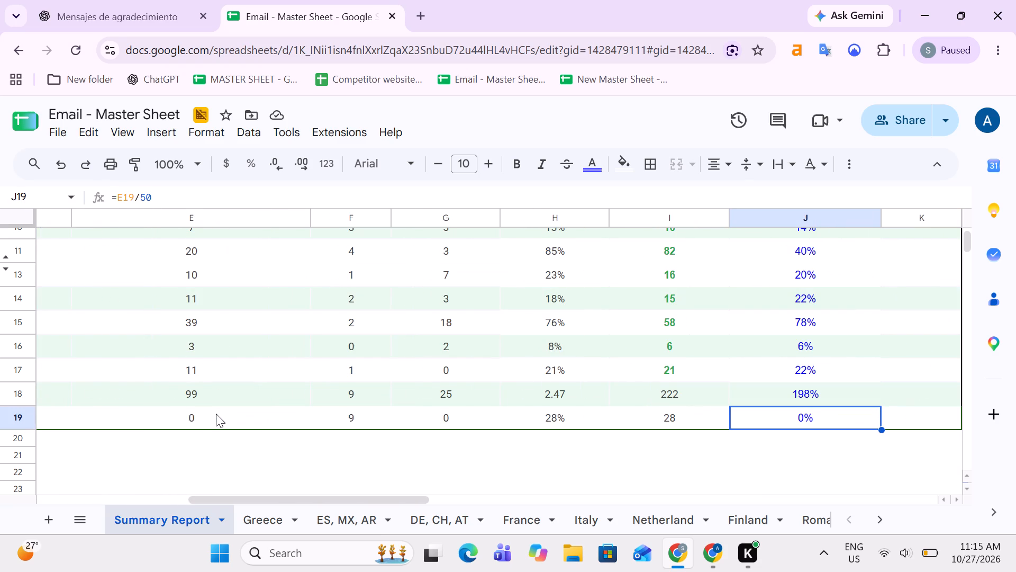
pyautogui.press('Up')
pyautogui.press('Down')
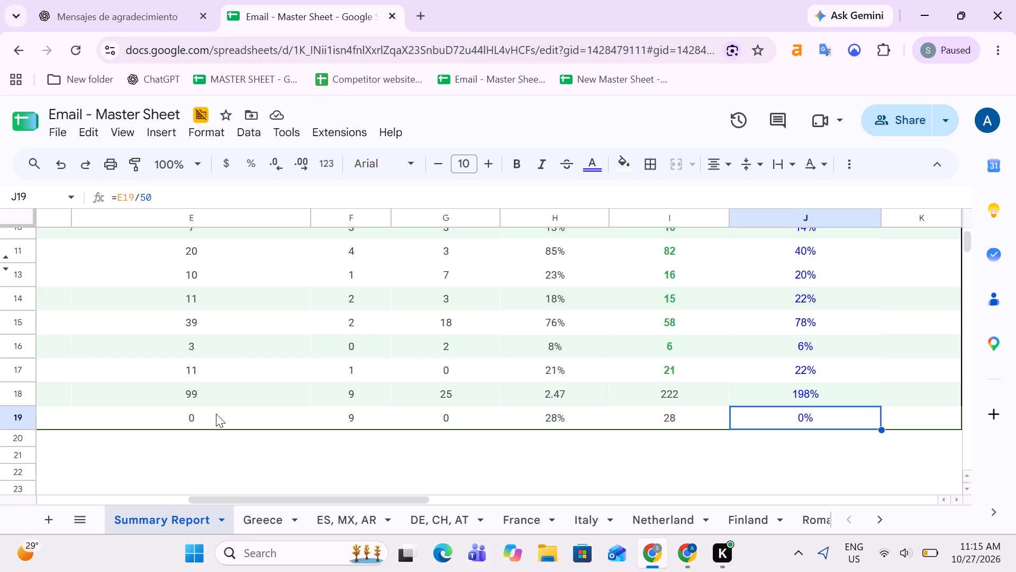
# Look up the achieved-target and opportunity columns to the Full List and Unique Rate figures in the Oct. 2026 outreach summary.
pyautogui.press('Up')
pyautogui.press('Up')
pyautogui.press('Up')
pyautogui.press('Up')
pyautogui.press('Up')
pyautogui.press('Up')
pyautogui.press('Up')
pyautogui.press('Up')
pyautogui.press('Up')
pyautogui.press('Up')
pyautogui.press('Up')
pyautogui.press('Up')
pyautogui.press('Up')
pyautogui.press('Up')
pyautogui.press('Up')
pyautogui.press('Up')
pyautogui.press('Up')
pyautogui.press('Up')
pyautogui.press('Up')
pyautogui.press('Up')
pyautogui.press('Down')
pyautogui.press('Left')
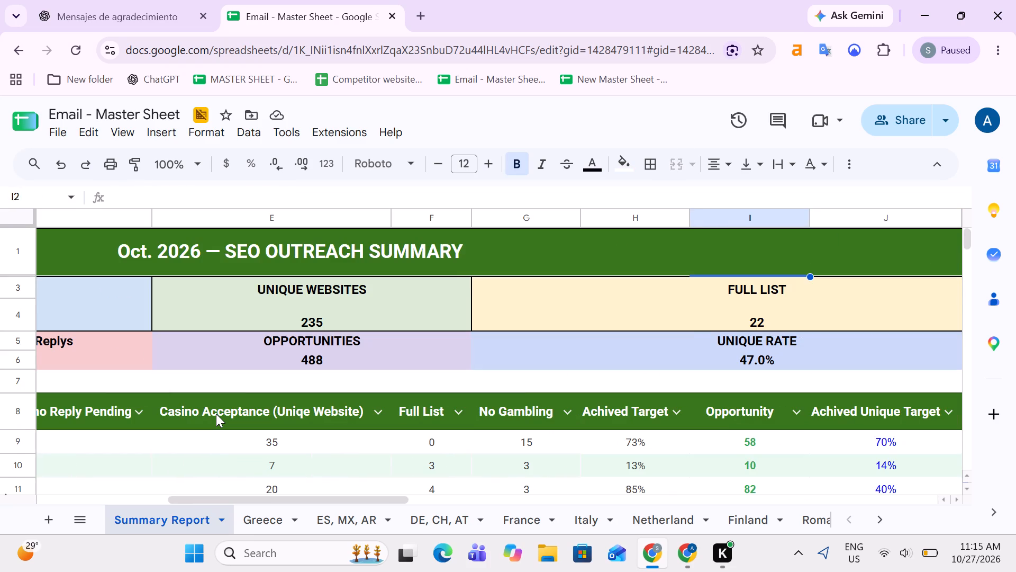
# Review the country table down to its last row, across to the Country column and back up to its header.
pyautogui.press('Down')
pyautogui.press('Down')
pyautogui.press('Down')
pyautogui.press('Down')
pyautogui.press('Down')
pyautogui.press('Down')
pyautogui.press('Down')
pyautogui.press('Down')
pyautogui.press('Down')
pyautogui.press('Down')
pyautogui.press('Down')
pyautogui.press('Down')
pyautogui.press('Down')
pyautogui.press('Down')
pyautogui.press('Down')
pyautogui.press('Down')
pyautogui.press('Down')
pyautogui.press('Left')
pyautogui.press('Left')
pyautogui.press('Left')
pyautogui.press('Left')
pyautogui.press('Left')
pyautogui.press('Left')
pyautogui.press('Left')
pyautogui.press('Left')
pyautogui.press('Left')
pyautogui.press('Left')
pyautogui.press('Left')
pyautogui.press('Left')
pyautogui.press('Left')
pyautogui.press('Left')
pyautogui.press('Left')
pyautogui.press('Left')
pyautogui.press('Left')
pyautogui.press('Left')
pyautogui.press('Left')
pyautogui.press('Left')
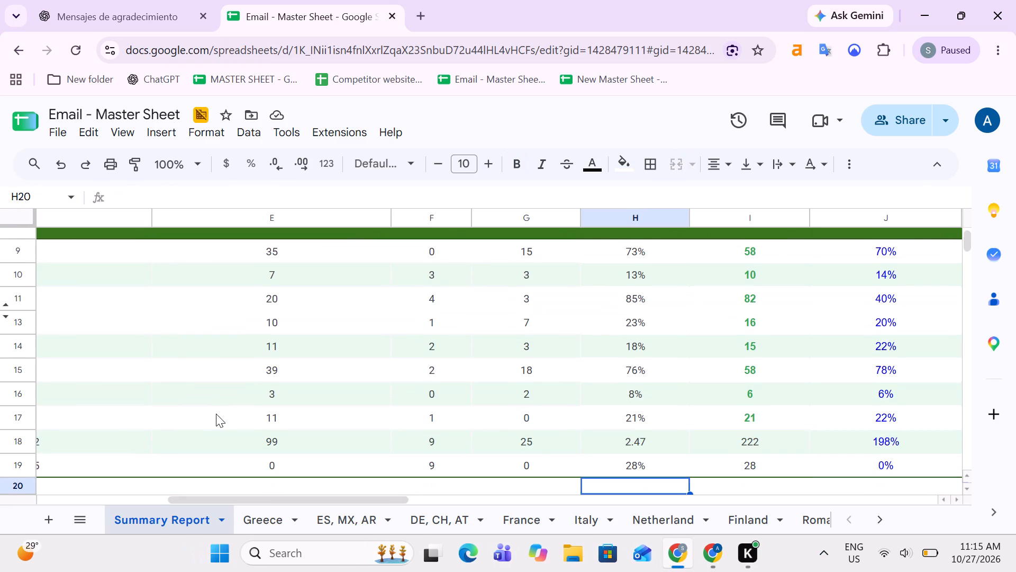
pyautogui.press('Up')
pyautogui.press('Up')
pyautogui.hotkey('ctrl', 'Up')
pyautogui.press('Down')
pyautogui.press('Up')
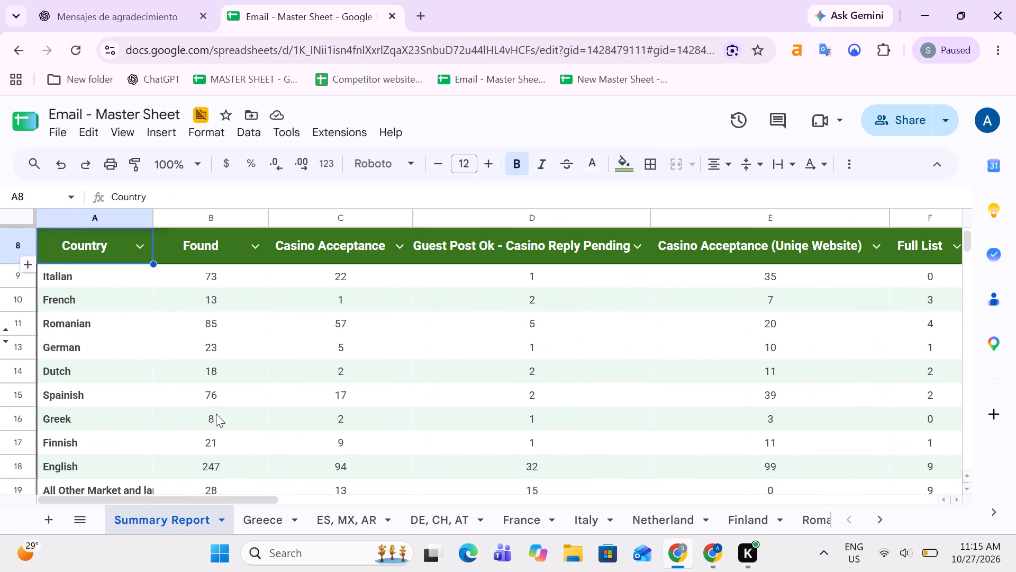
# Examine the total websites, casino acceptance, no gambling and pending reply figures in the outreach summary above the country table.
pyautogui.press('Up')
pyautogui.press('Up')
pyautogui.press('Up')
pyautogui.press('Up')
pyautogui.press('Up')
pyautogui.press('Up')
pyautogui.press('Up')
pyautogui.press('Up')
pyautogui.press('Up')
pyautogui.press('Up')
pyautogui.press('Up')
pyautogui.press('Up')
pyautogui.press('Up')
pyautogui.press('Up')
pyautogui.press('Down')
pyautogui.press('Down')
pyautogui.press('Down')
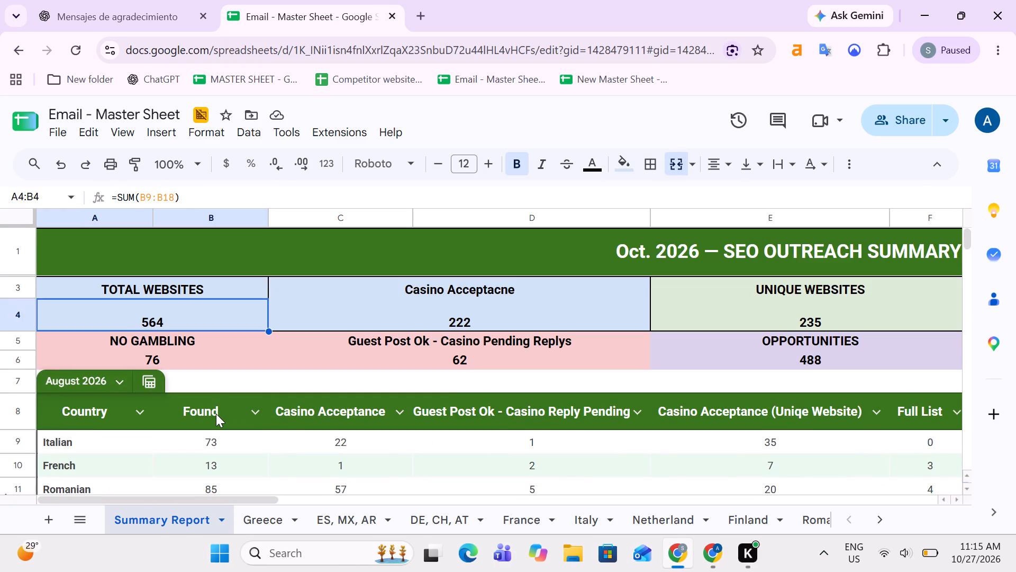
# Look down the country rows to the All Other Market and language row, check its first columns, and return to the table's top.
pyautogui.press('Down')
pyautogui.press('Down')
pyautogui.press('Down')
pyautogui.press('Down')
pyautogui.press('Down')
pyautogui.press('Down')
pyautogui.press('Down')
pyautogui.press('Down')
pyautogui.press('Down')
pyautogui.press('Down')
pyautogui.press('Down')
pyautogui.press('Down')
pyautogui.press('Down')
pyautogui.press('Down')
pyautogui.press('Down')
pyautogui.press('Down')
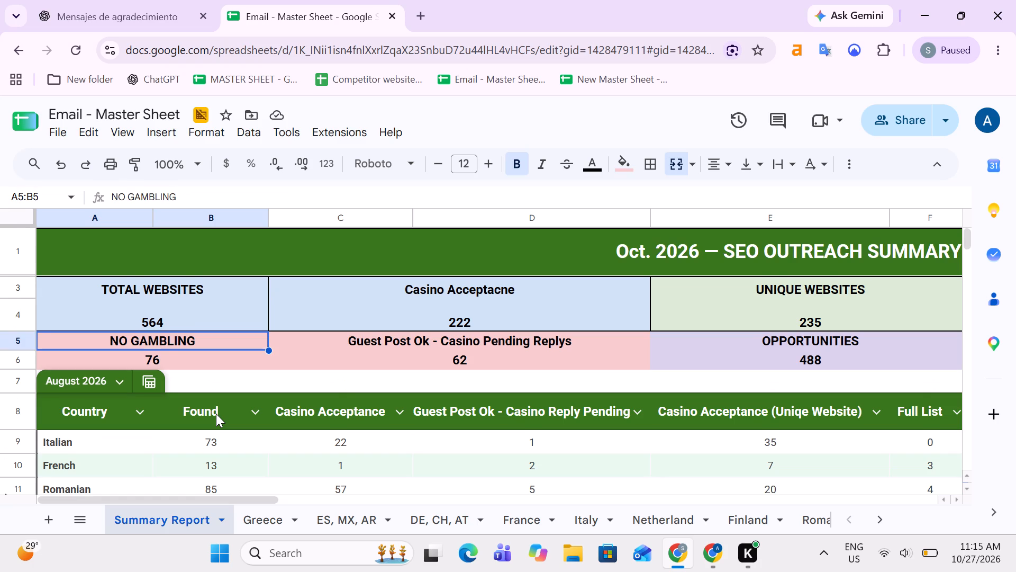
pyautogui.press('Up')
pyautogui.press('Up')
pyautogui.press('Right')
pyautogui.press('Right')
pyautogui.press('Right')
pyautogui.press('Right')
pyautogui.press('Right')
pyautogui.press('Right')
pyautogui.press('Right')
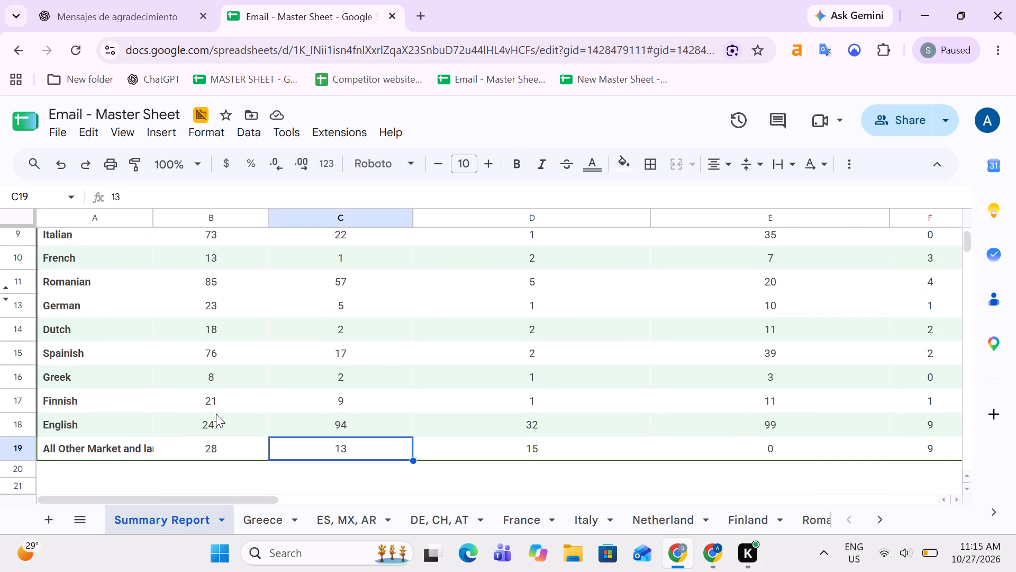
pyautogui.press('Left')
pyautogui.press('Left')
pyautogui.press('Left')
pyautogui.press('Left')
pyautogui.press('Left')
pyautogui.press('Left')
pyautogui.press('Left')
pyautogui.press('Left')
pyautogui.press('Left')
pyautogui.press('Left')
pyautogui.press('Left')
pyautogui.press('Left')
pyautogui.press('Left')
pyautogui.press('Left')
pyautogui.press('Left')
pyautogui.press('Left')
pyautogui.press('Left')
pyautogui.press('Left')
pyautogui.press('Left')
pyautogui.press('Left')
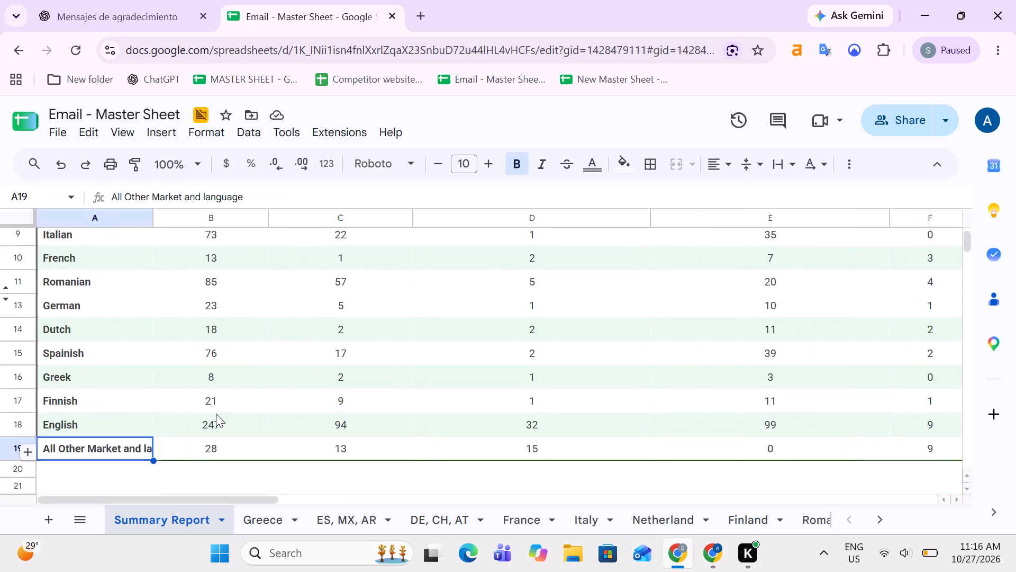
pyautogui.press('Up')
pyautogui.hotkey('ctrl', 'Up')
pyautogui.press('Up')
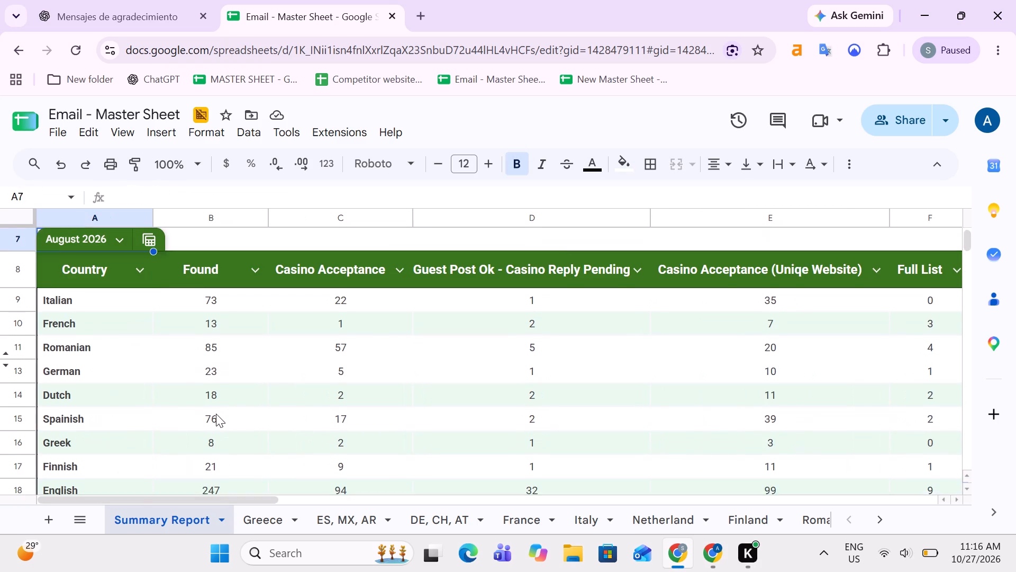
# Extend the TOTAL WEBSITES sum in the outreach summary to include row 19, making it =SUM(B9:B19).
pyautogui.press('Up')
pyautogui.press('Up')
pyautogui.press('Up')
pyautogui.press('Up')
pyautogui.press('Up')
pyautogui.press('Up')
pyautogui.press('Up')
pyautogui.press('Up')
pyautogui.press('Up')
pyautogui.press('Up')
pyautogui.press('Up')
pyautogui.press('Up')
pyautogui.press('Up')
pyautogui.press('Up')
pyautogui.press('Up')
pyautogui.press('Up')
pyautogui.press('Up')
pyautogui.press('Up')
pyautogui.press('Up')
pyautogui.press('Up')
pyautogui.press('Down')
pyautogui.press('Down')
pyautogui.press('Down')
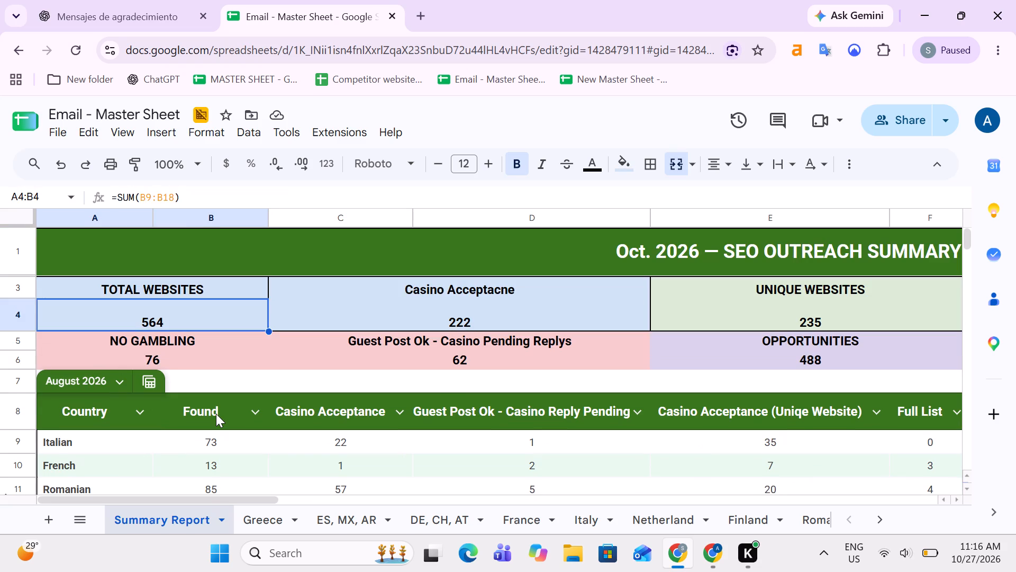
pyautogui.press('Down')
pyautogui.press('Up')
pyautogui.click(173, 198)
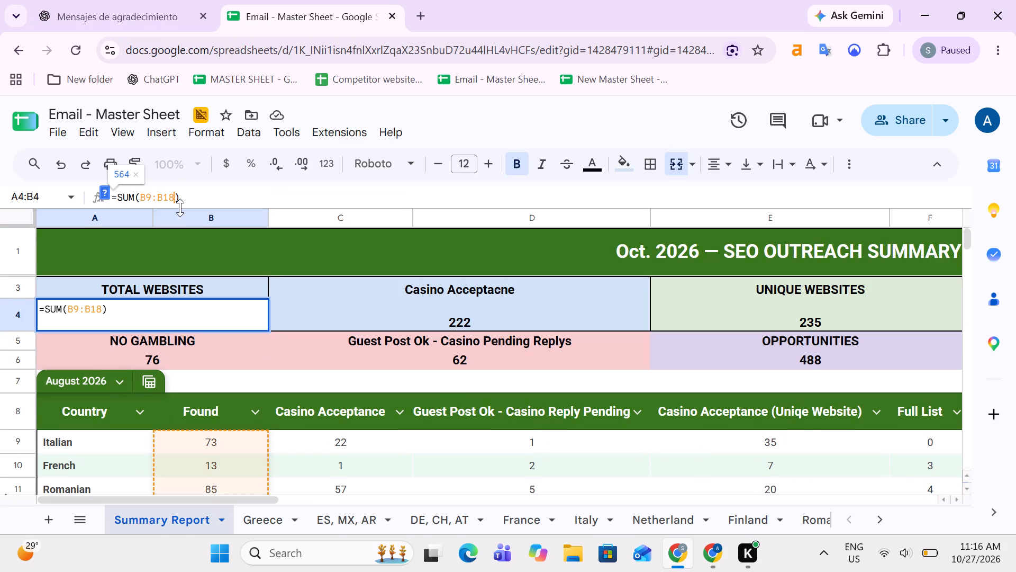
pyautogui.press('BackSpace')
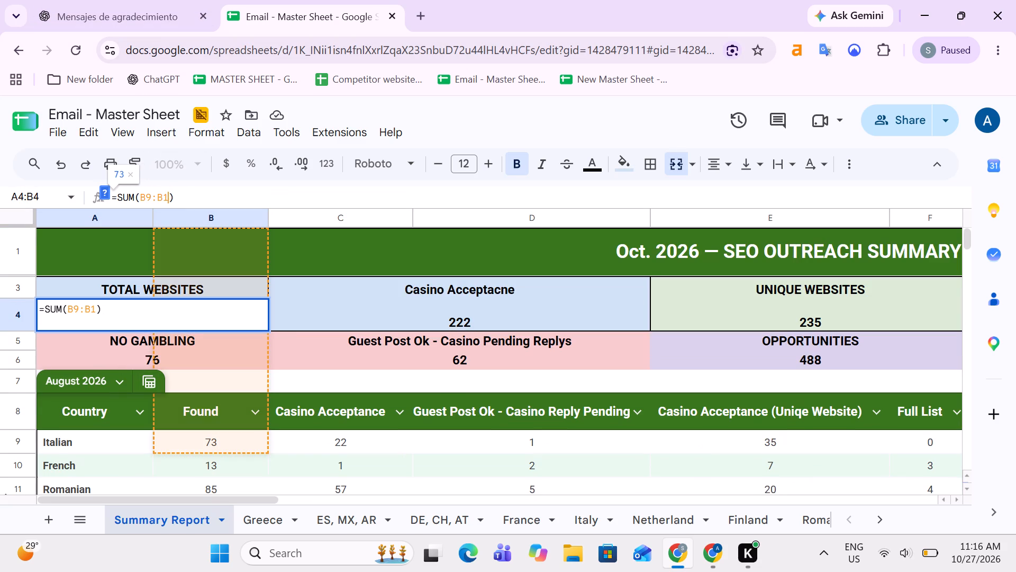
pyautogui.press('9')
pyautogui.press('Return')
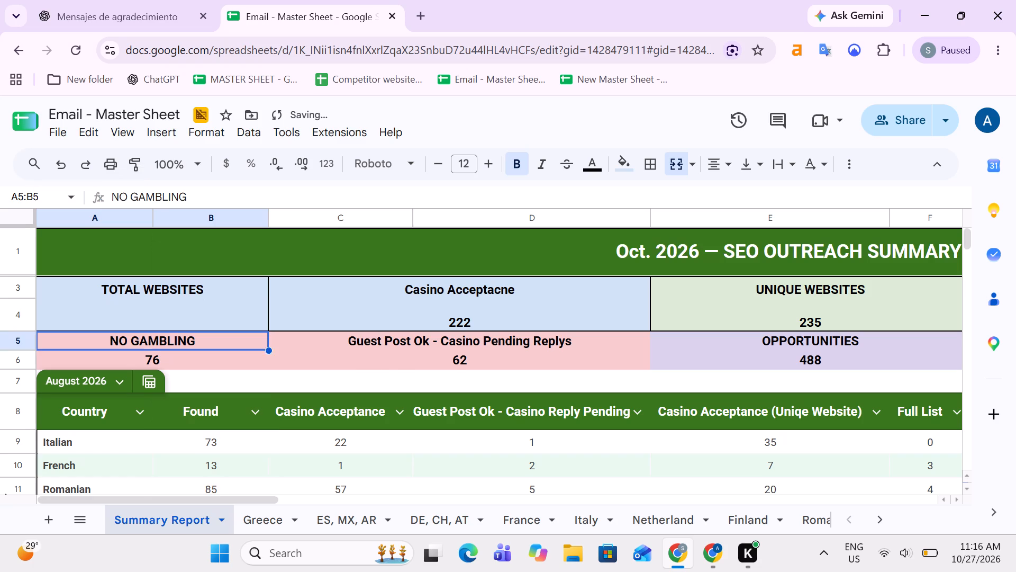
# Extend the NO GAMBLING sum to G9:G19, and accept the suggested table reference =SUM(August_2026[No Gambling]).
pyautogui.press('Up')
pyautogui.press('Up')
pyautogui.press('Down')
pyautogui.press('Right')
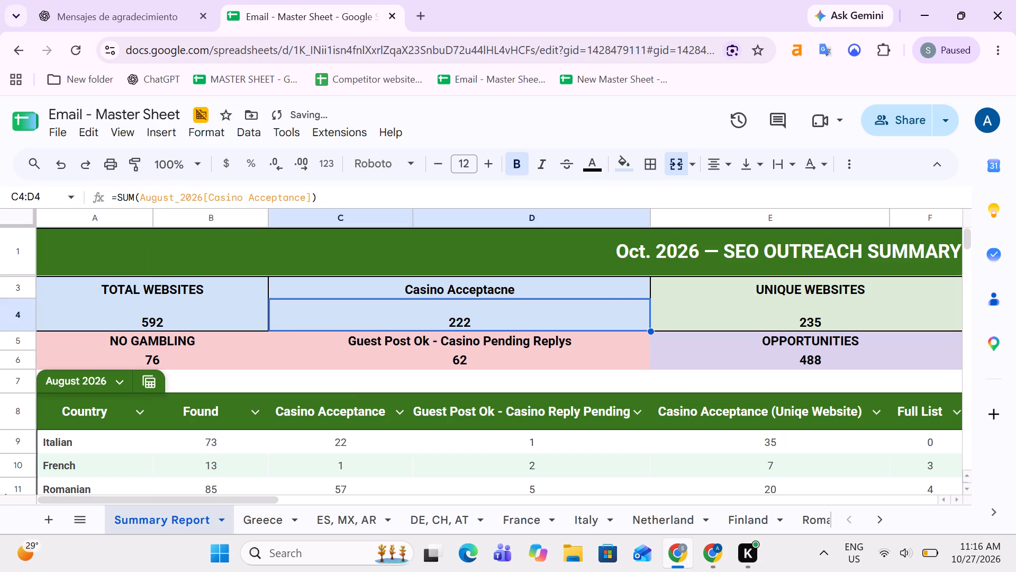
pyautogui.press('Left')
pyautogui.press('Down')
pyautogui.press('Down')
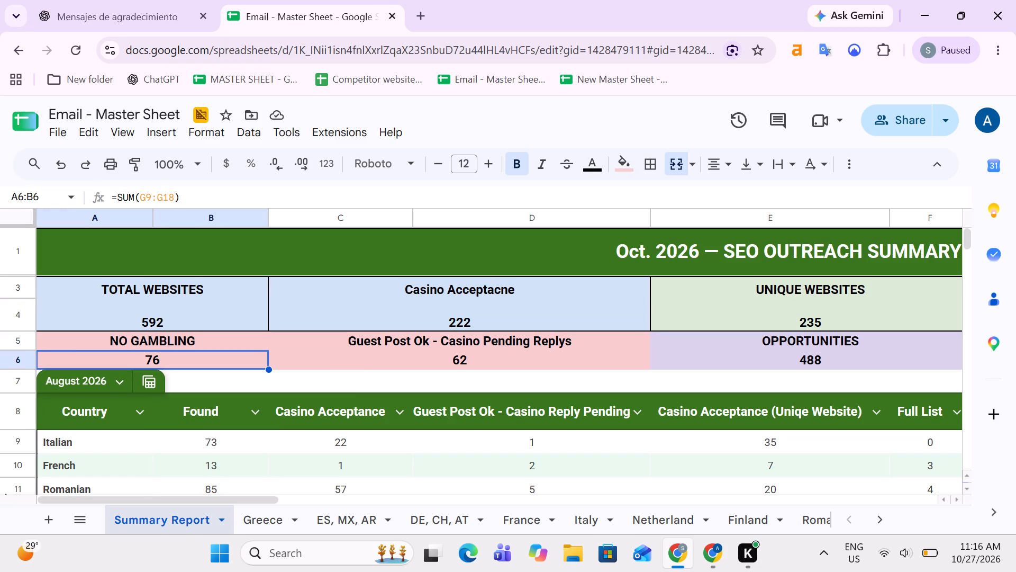
pyautogui.click(173, 194)
pyautogui.press('BackSpace')
pyautogui.press('9')
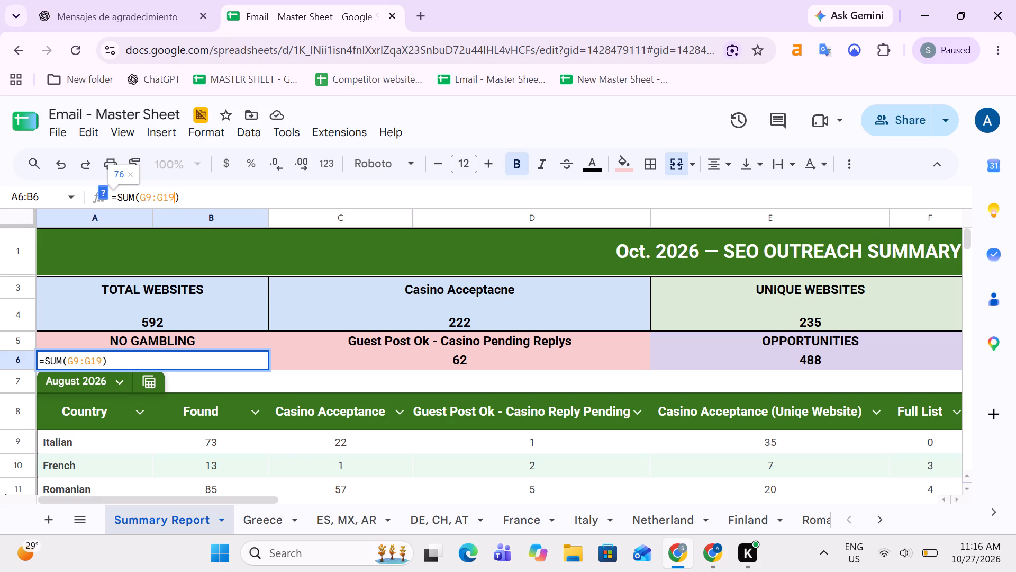
pyautogui.press('Return')
pyautogui.press('Up')
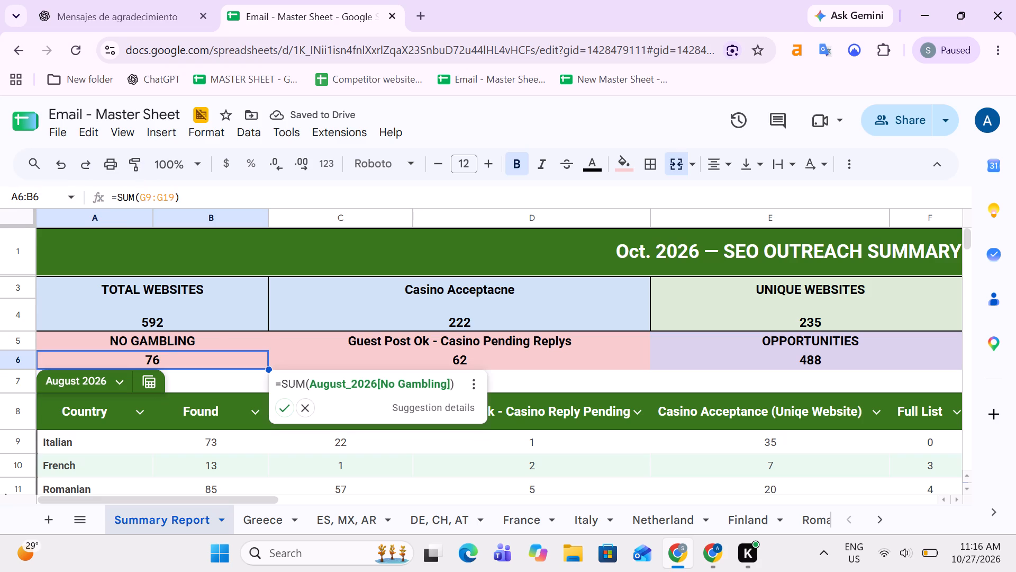
pyautogui.click(285, 403)
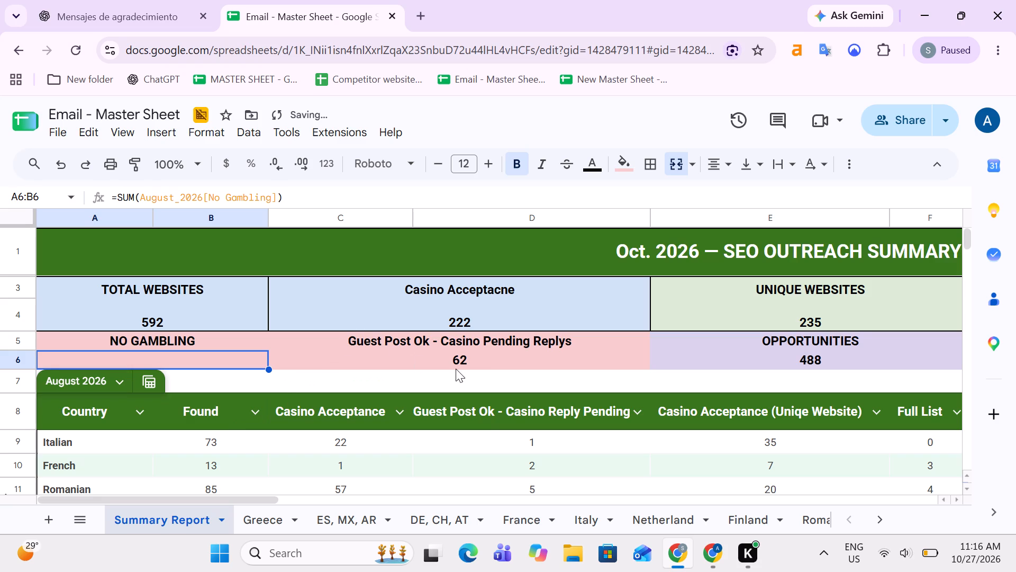
# Check the Guest Post Ok - Casino Pending Replys total against the sum of its country table column, rows 9 to 19.
pyautogui.click(474, 358)
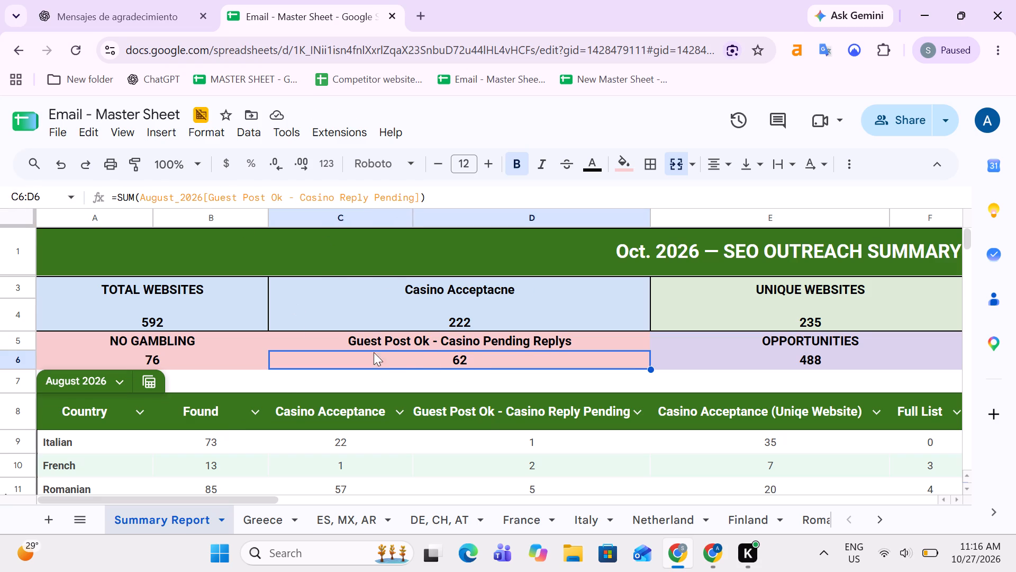
pyautogui.click(465, 410)
pyautogui.scroll(-3, 475, 451)
pyautogui.scroll(1, 479, 450)
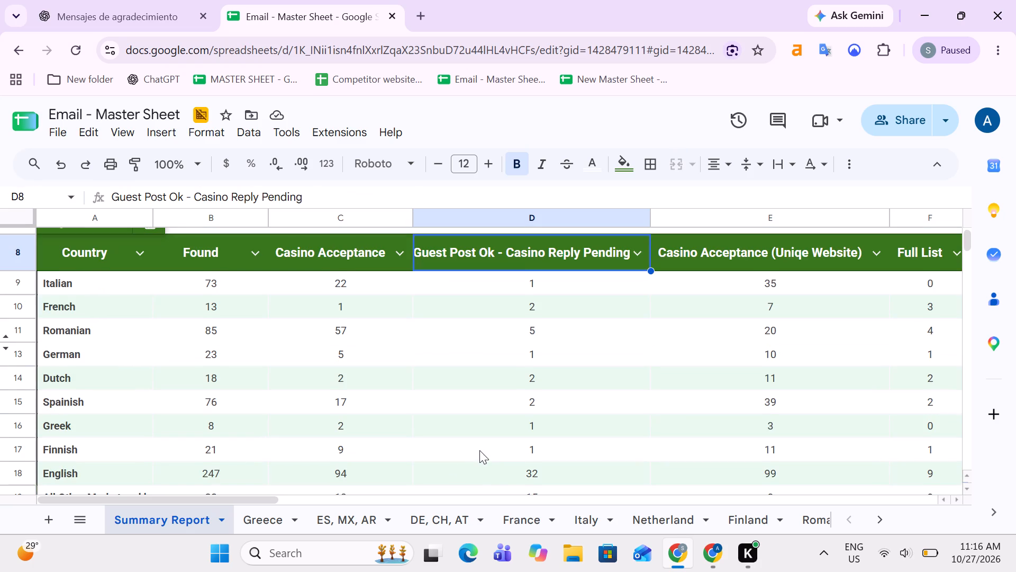
pyautogui.press('Down')
pyautogui.hotkey('ctrl', 'shift', 'Down')
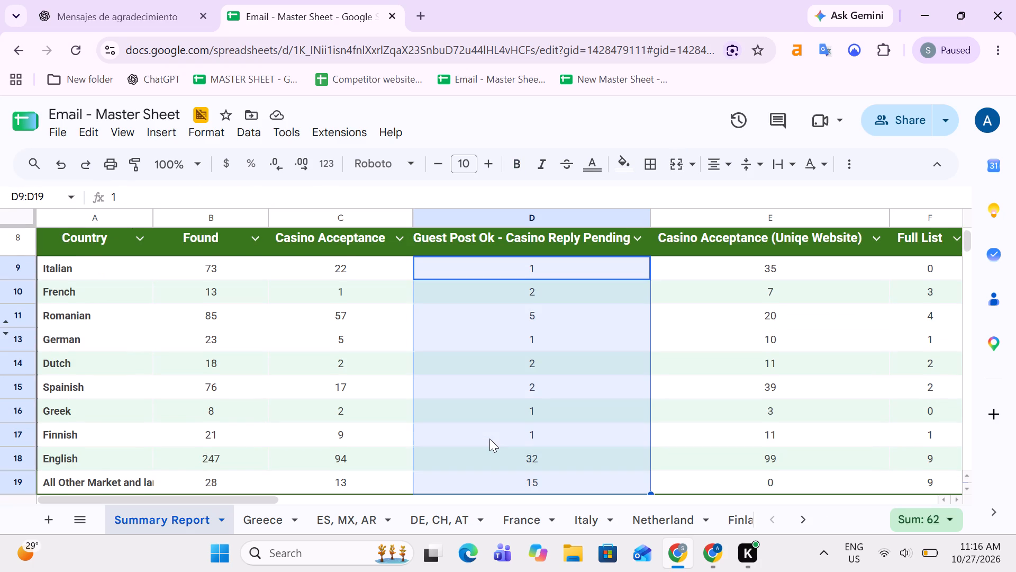
pyautogui.press('Up')
pyautogui.press('Up')
pyautogui.press('Up')
pyautogui.press('Up')
pyautogui.press('Up')
pyautogui.press('Up')
pyautogui.press('Down')
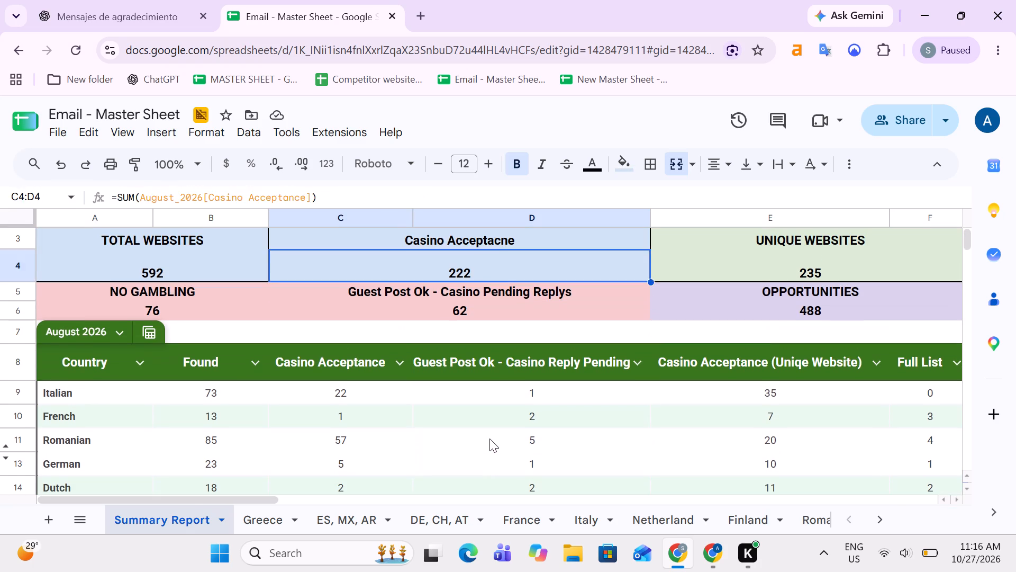
pyautogui.press('Down')
pyautogui.press('Down')
pyautogui.press('Up')
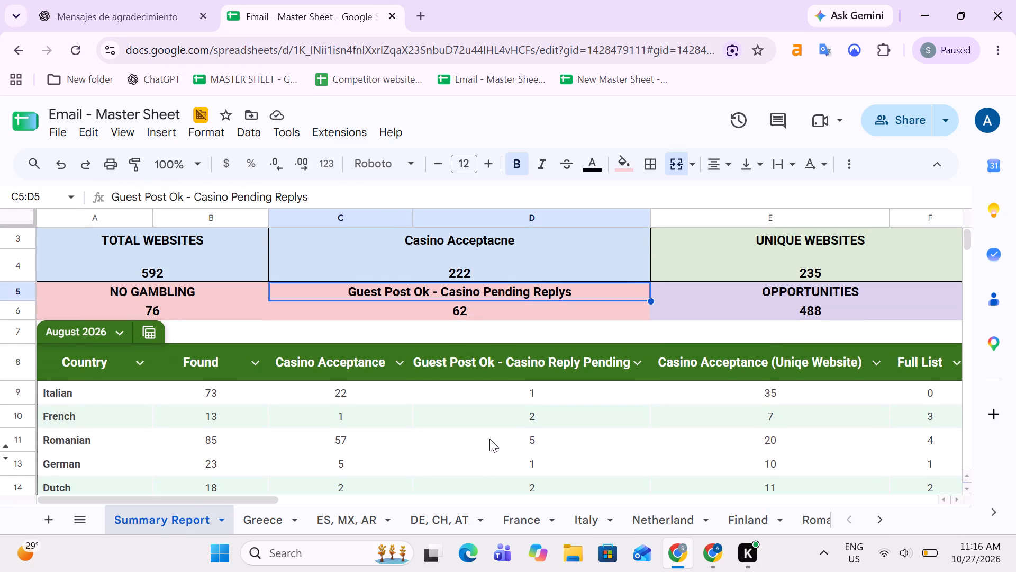
# Check the Casino Acceptance total against the sum of the Casino Acceptance column, rows 9 to 19.
pyautogui.press('Up')
pyautogui.press('Up')
pyautogui.press('Down')
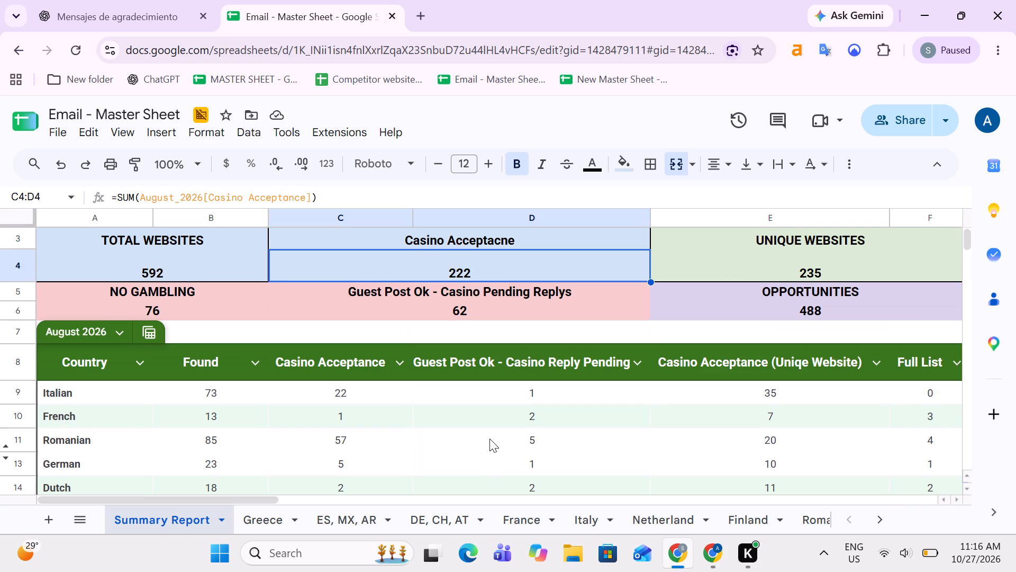
pyautogui.press('Down')
pyautogui.press('Down')
pyautogui.press('Down')
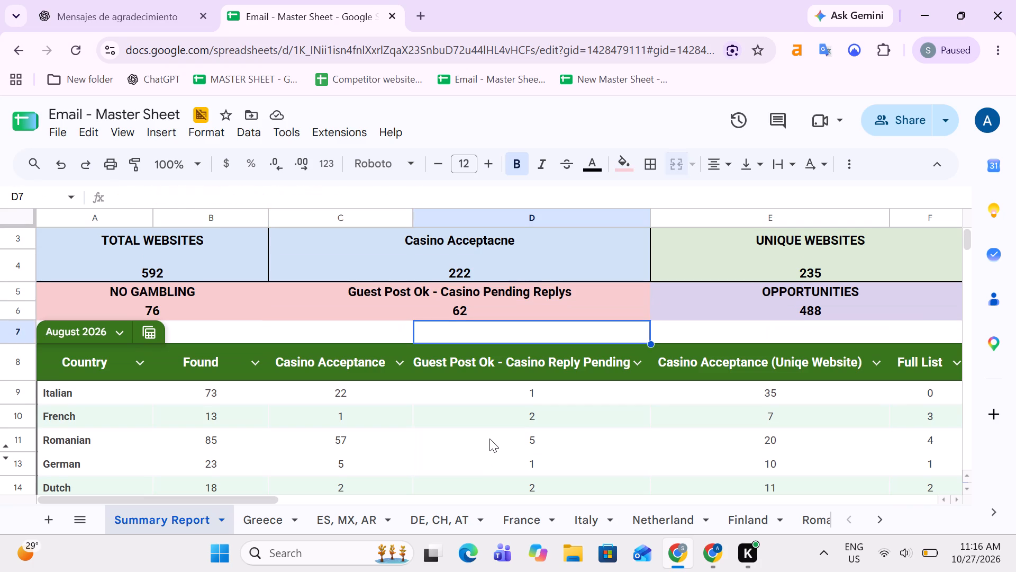
pyautogui.press('Down')
pyautogui.press('Down')
pyautogui.press('Left')
pyautogui.hotkey('ctrl', 'shift', 'Down')
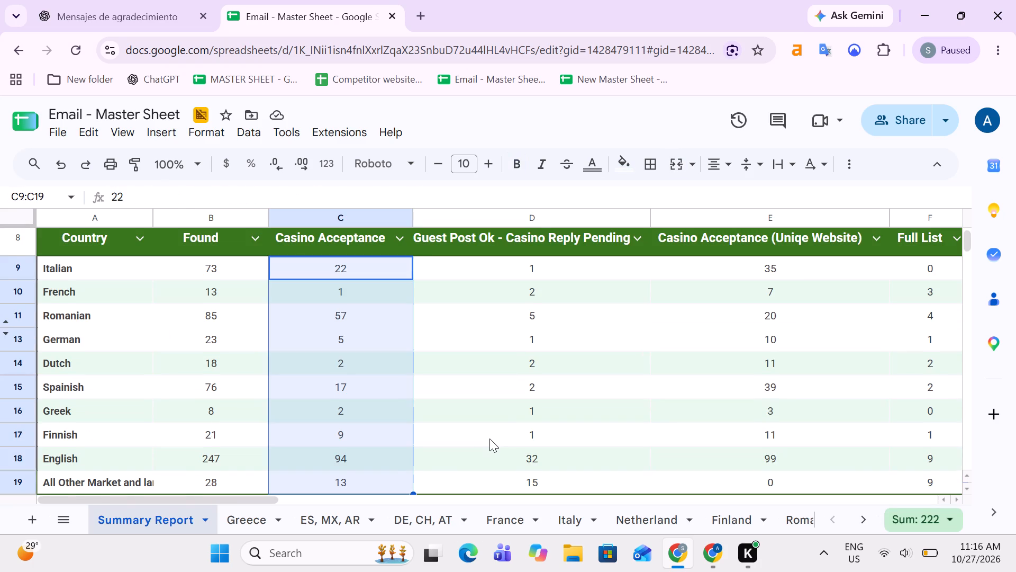
pyautogui.press('Up')
pyautogui.press('Down')
pyautogui.hotkey('ctrl', 'shift', 'Down')
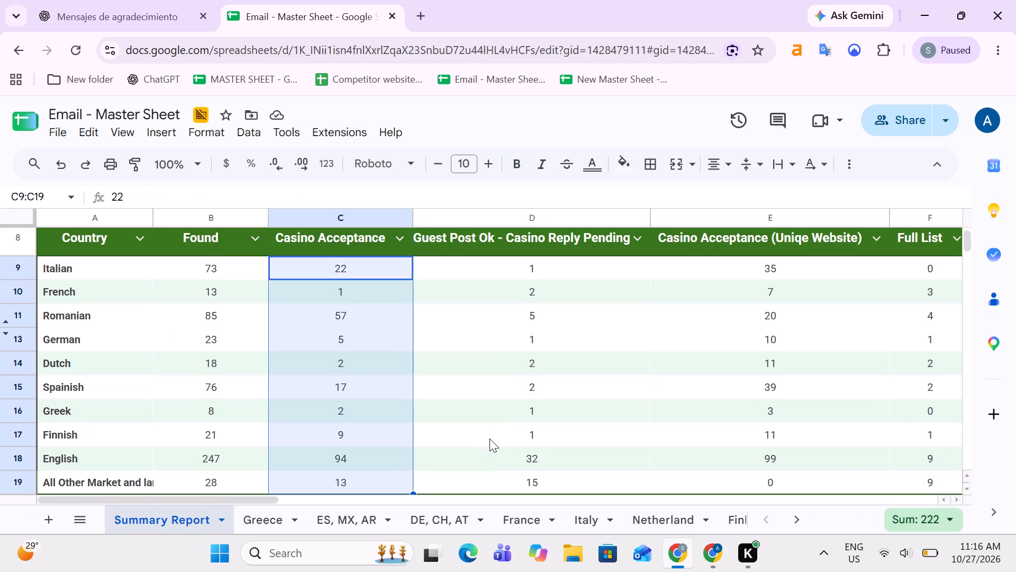
pyautogui.press('Up')
pyautogui.press('Up')
pyautogui.press('Up')
pyautogui.press('Down')
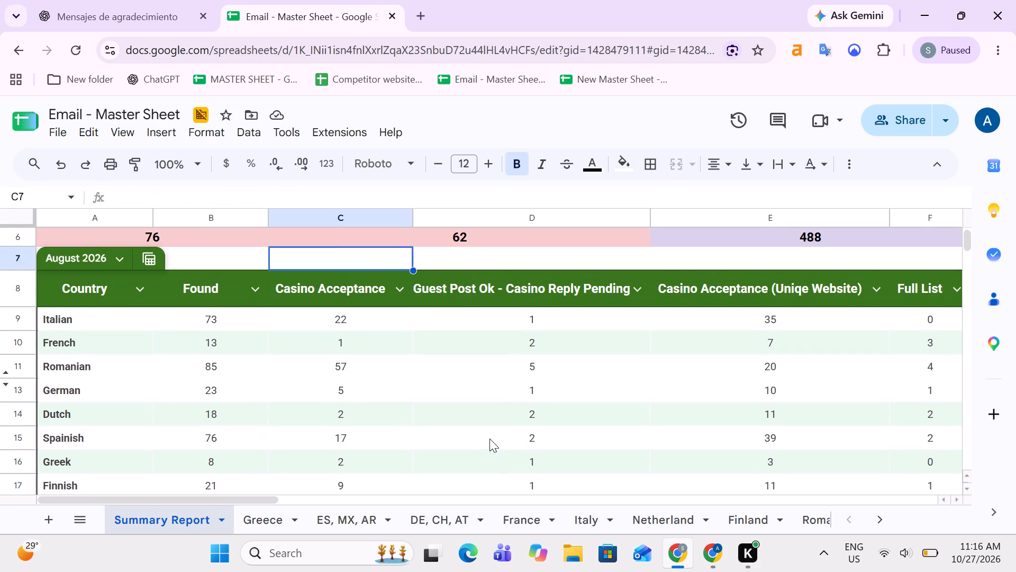
pyautogui.press('Down')
pyautogui.press('Down')
pyautogui.hotkey('ctrl', 'shift', 'Down')
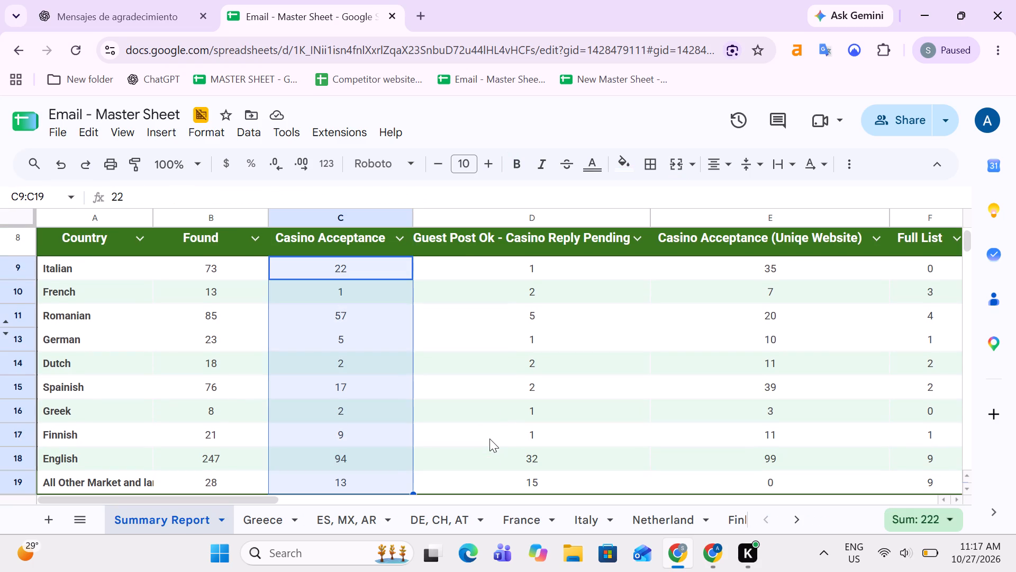
# Recheck the Casino Acceptance total and its formula in the summary above the country table.
pyautogui.press('Up')
pyautogui.press('Up')
pyautogui.press('Up')
pyautogui.press('Up')
pyautogui.press('Up')
pyautogui.press('Up')
pyautogui.press('Up')
pyautogui.press('Up')
pyautogui.press('Up')
pyautogui.press('Up')
pyautogui.press('Up')
pyautogui.press('Up')
pyautogui.press('Up')
pyautogui.press('Up')
pyautogui.press('Up')
pyautogui.press('Up')
pyautogui.press('Up')
pyautogui.press('Up')
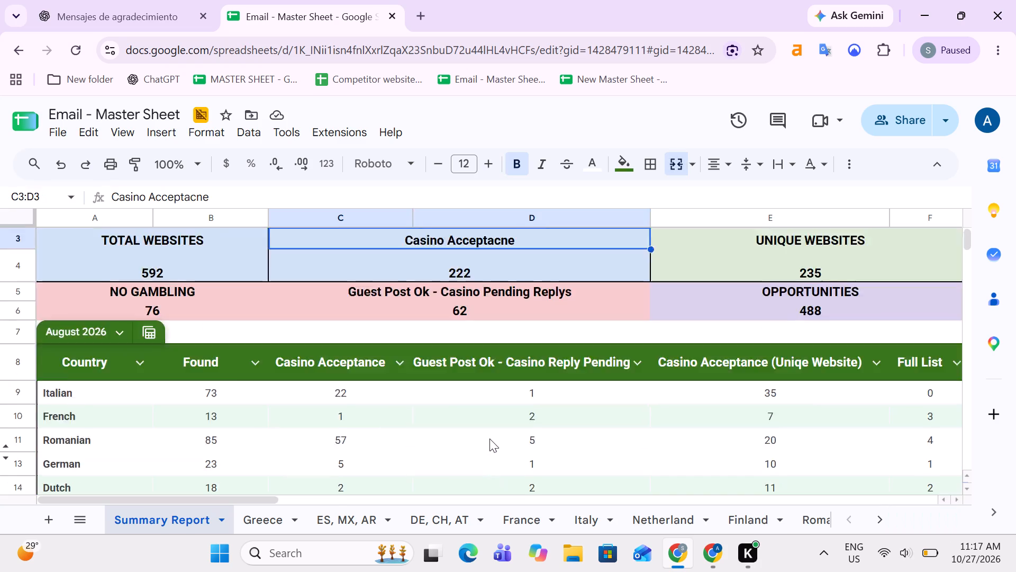
pyautogui.press('Down')
pyautogui.press('Down')
pyautogui.press('Down')
pyautogui.press('Right')
pyautogui.press('Down')
pyautogui.press('Left')
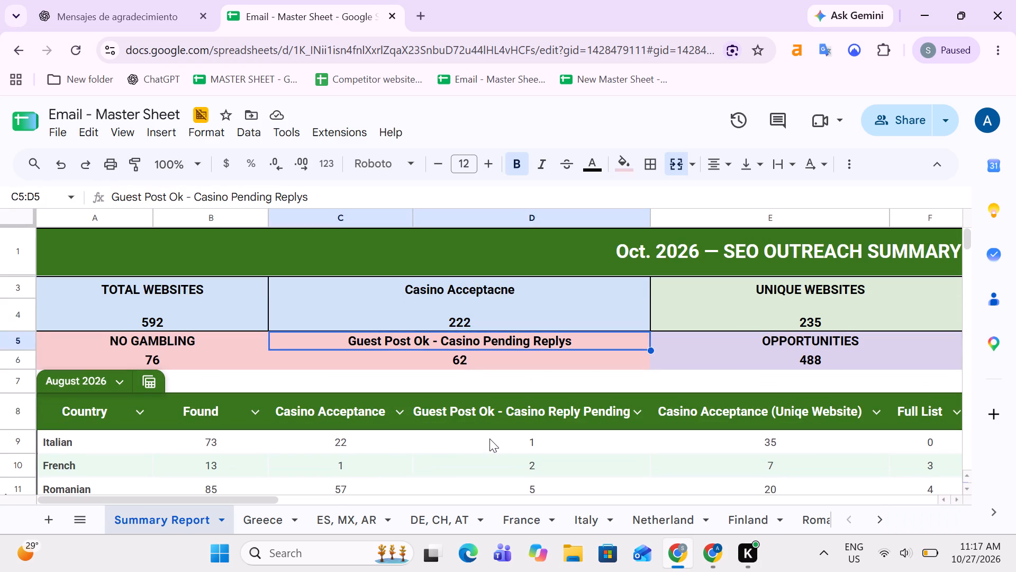
pyautogui.press('Up')
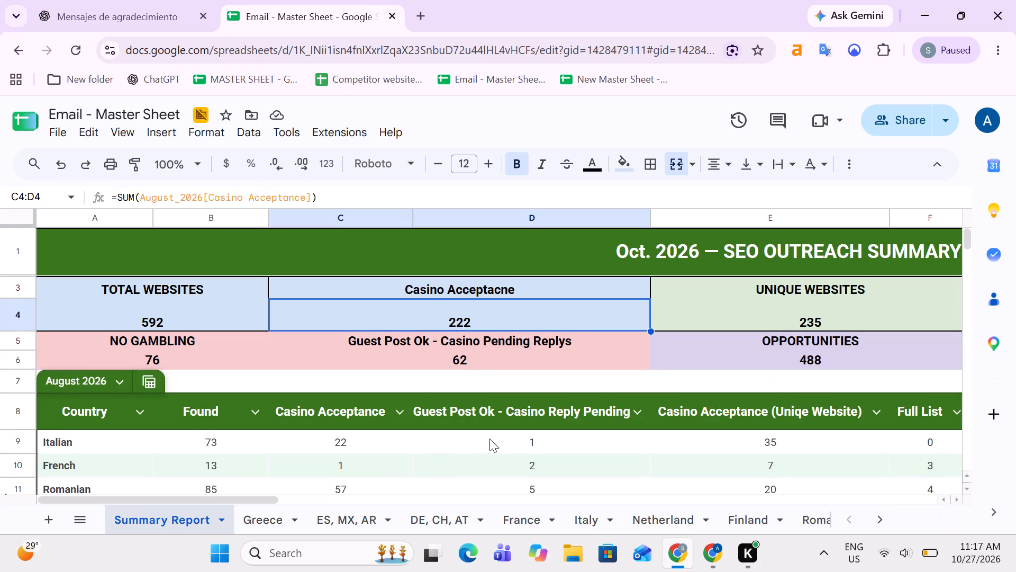
# Extend the UNIQUE WEBSITES sum to E9:E19, and accept the suggested reference =SUM(August_2026[Casino Acceptance (Uniqe Website)]).
pyautogui.press('Right')
pyautogui.press('Right')
pyautogui.press('Left')
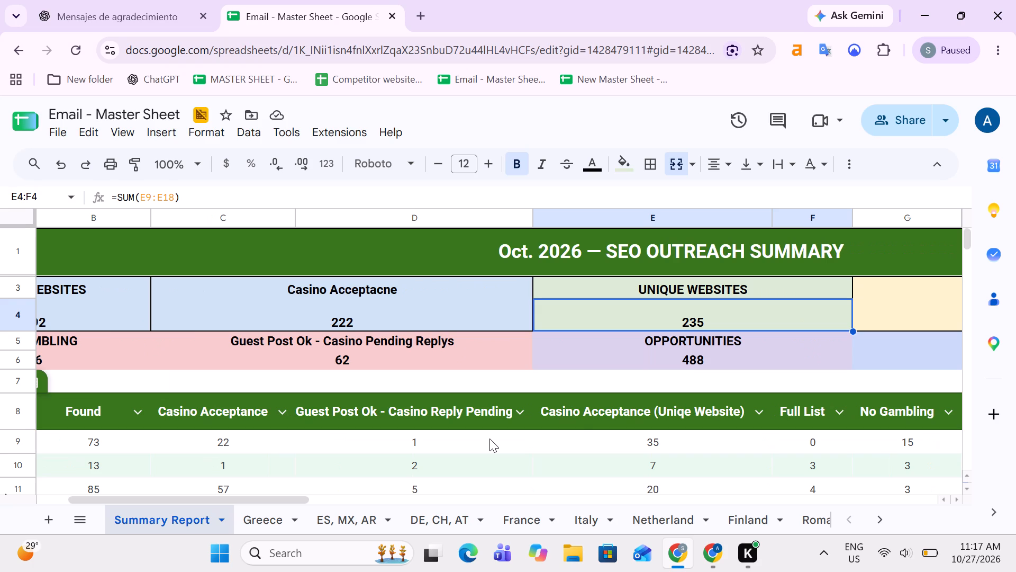
pyautogui.click(745, 316)
pyautogui.click(745, 317)
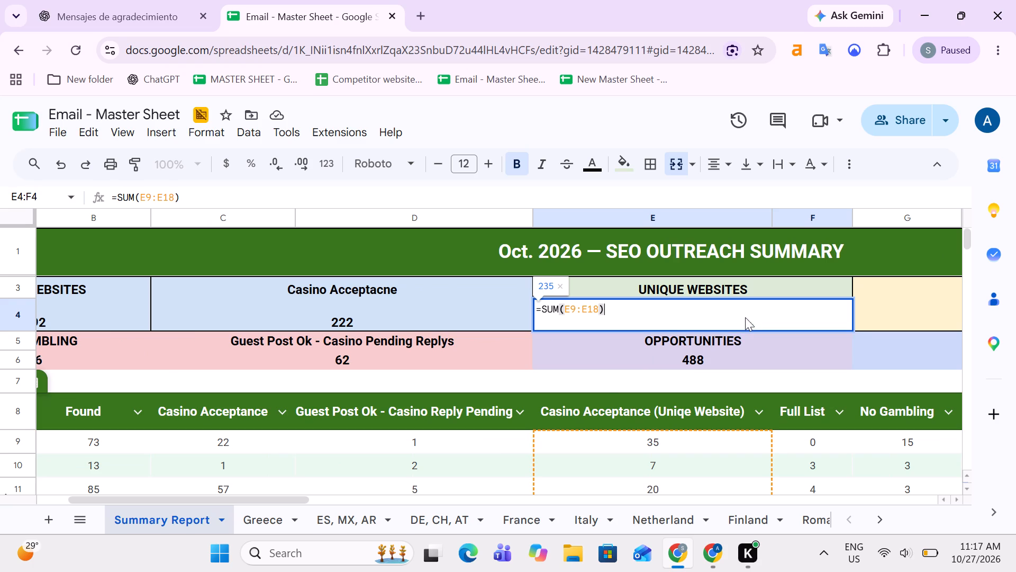
pyautogui.click(597, 308)
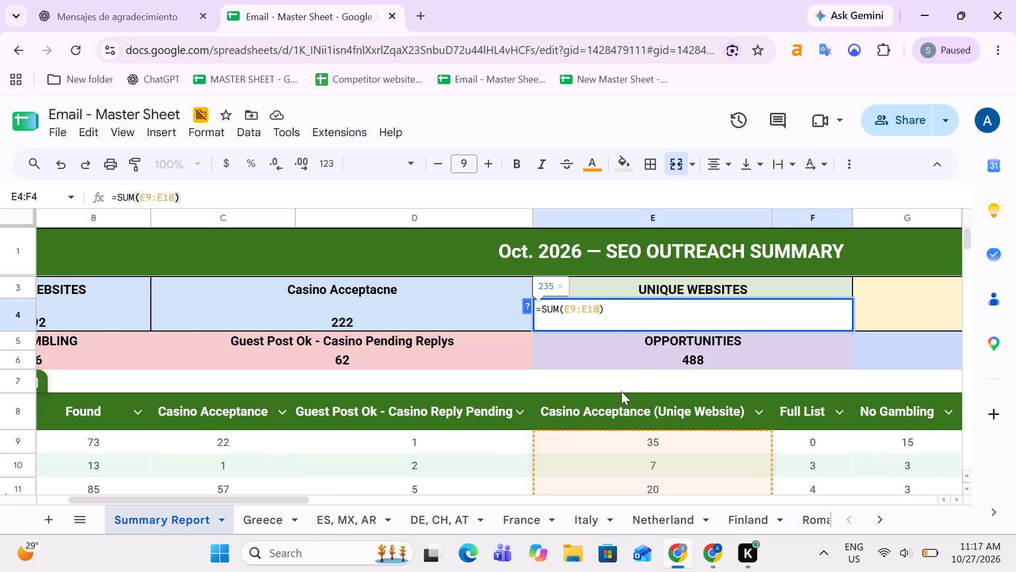
pyautogui.press('BackSpace')
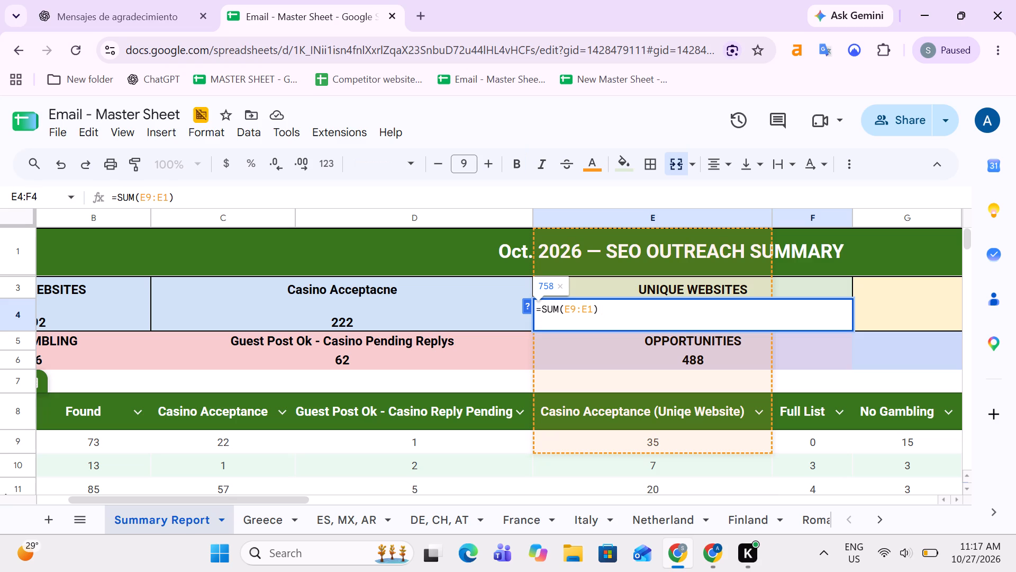
pyautogui.press('9')
pyautogui.press('Return')
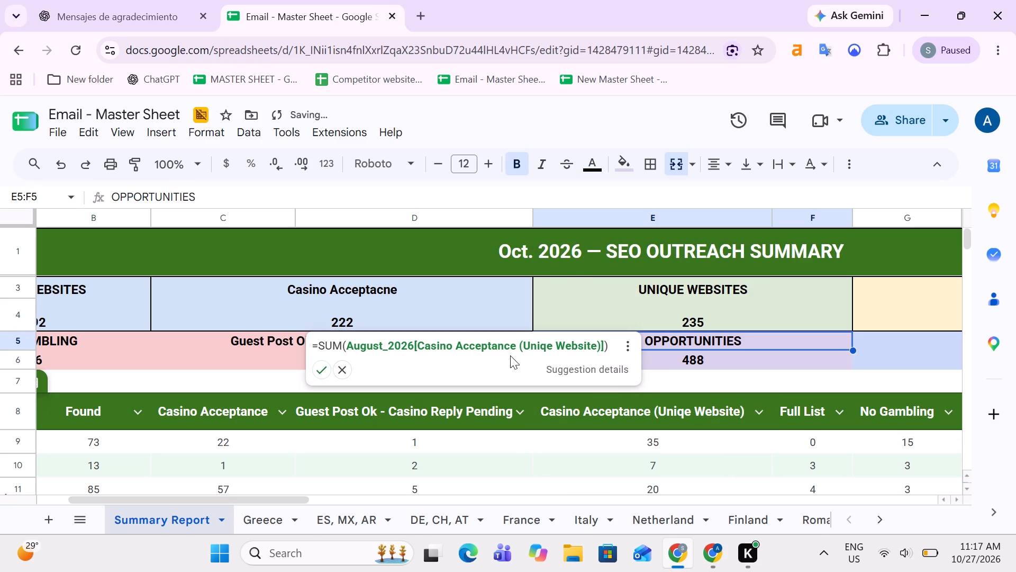
pyautogui.click(320, 369)
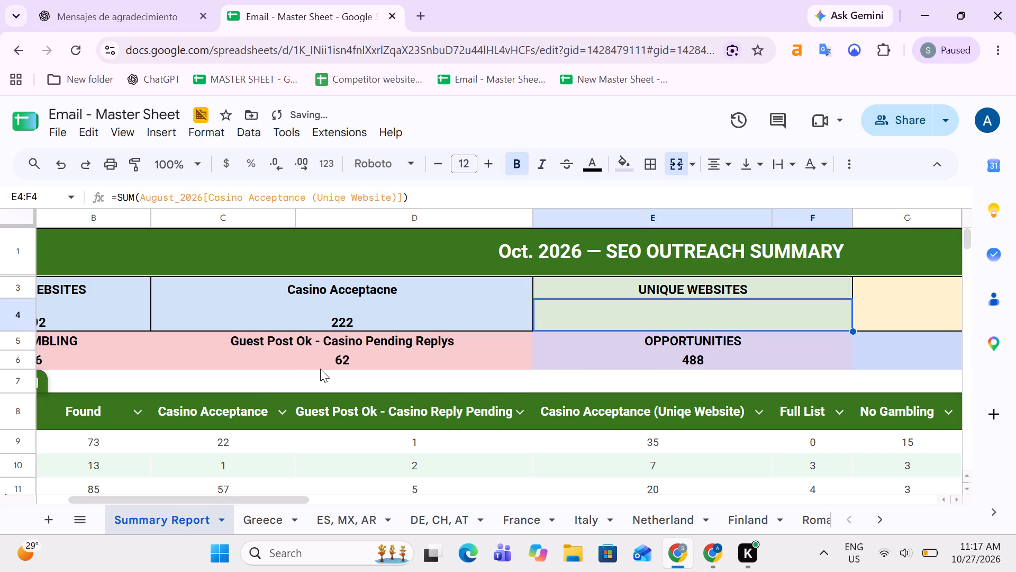
# Extend the OPPORTUNITIES sum to I9:I19, and accept the suggested reference =SUM(August_2026[Opportunity]).
pyautogui.click(698, 358)
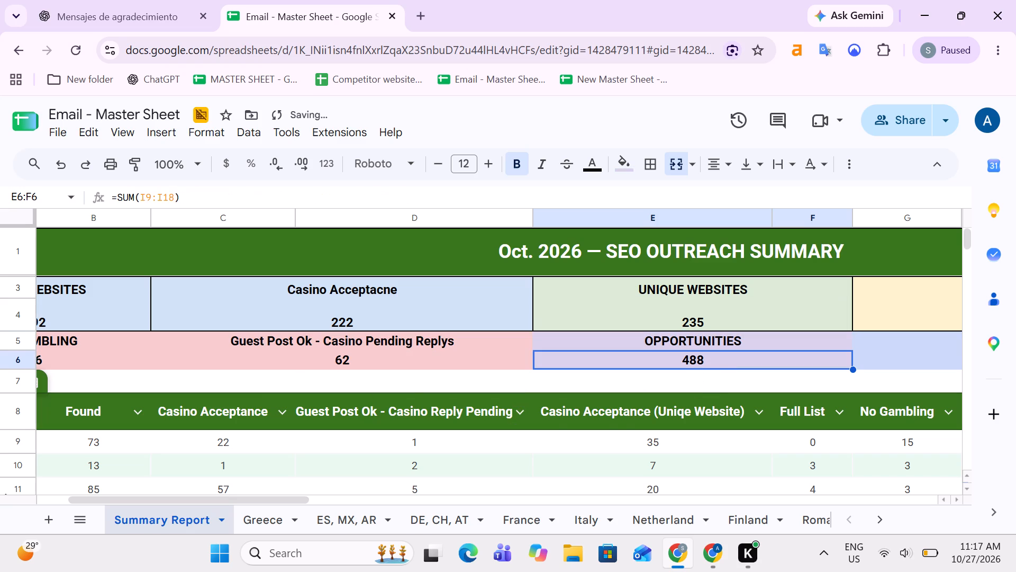
pyautogui.click(715, 358)
pyautogui.doubleClick(718, 363)
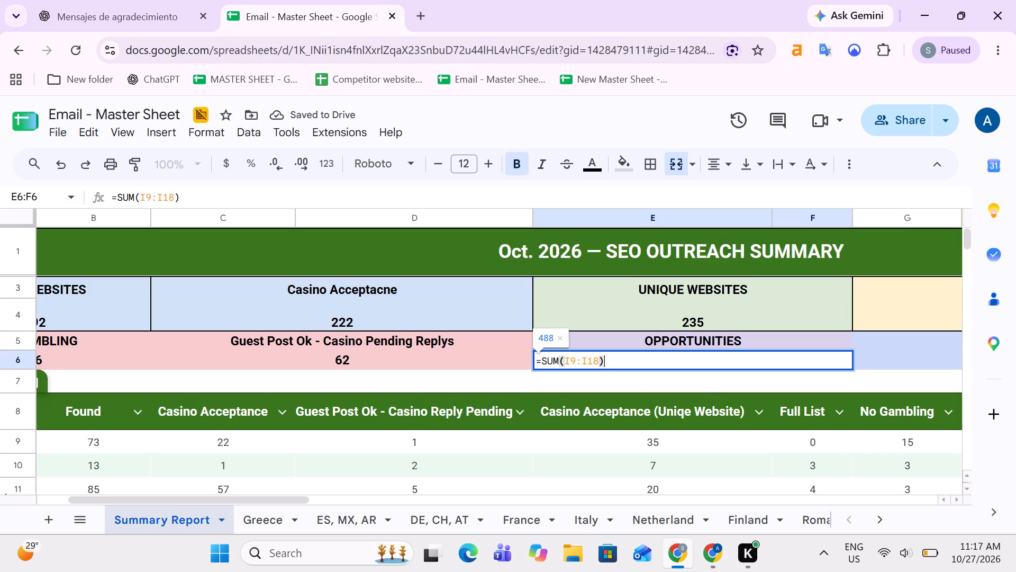
pyautogui.click(597, 362)
pyautogui.press('BackSpace')
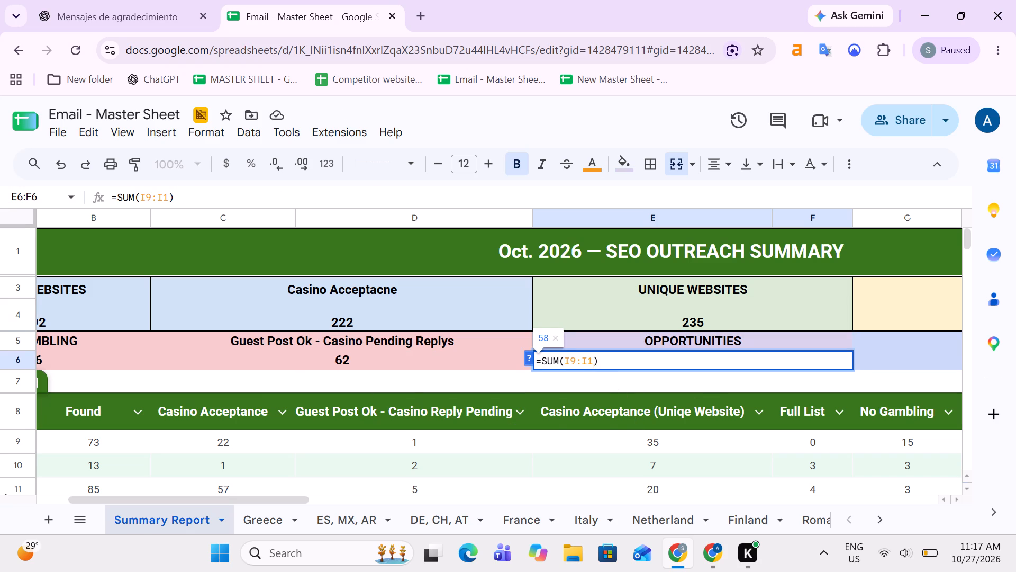
pyautogui.press('9')
pyautogui.press('Return')
pyautogui.press('Up')
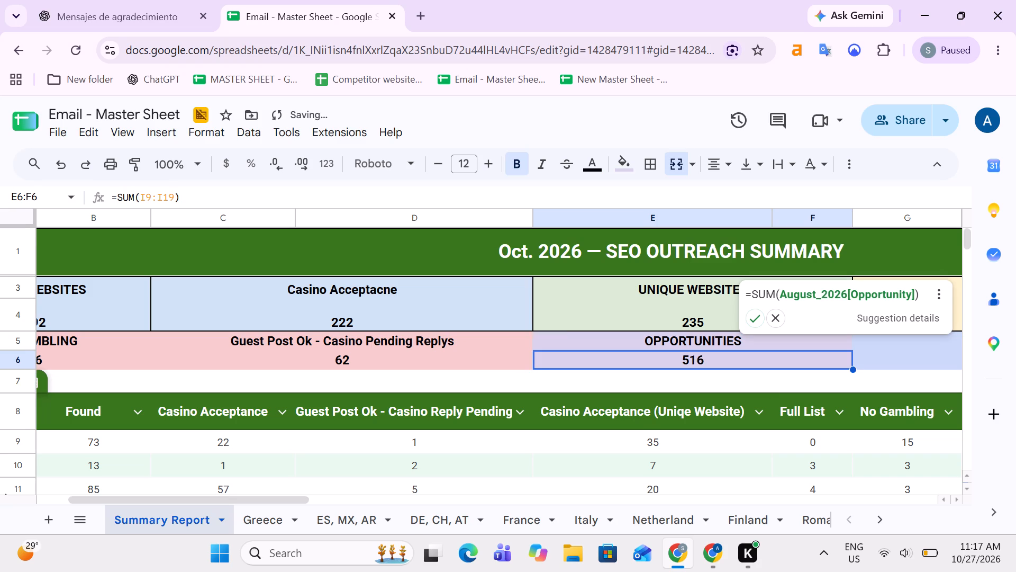
pyautogui.click(748, 323)
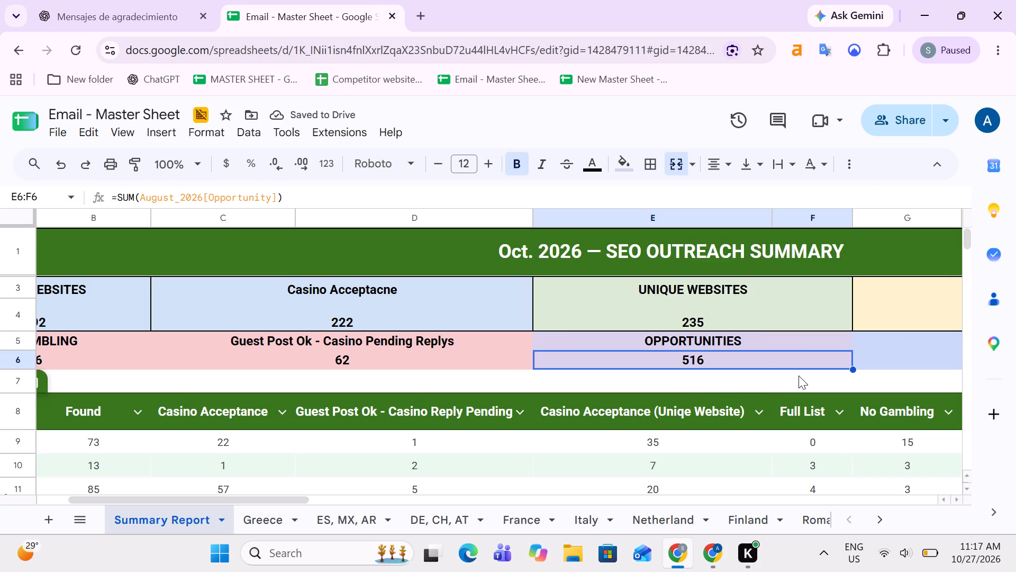
# Extend the FULL LIST sum to F9:F19, and accept the suggested reference =SUM(August_2026[Full List]).
pyautogui.press('Right')
pyautogui.press('Left')
pyautogui.press('Right')
pyautogui.press('Right')
pyautogui.press('Left')
pyautogui.press('Left')
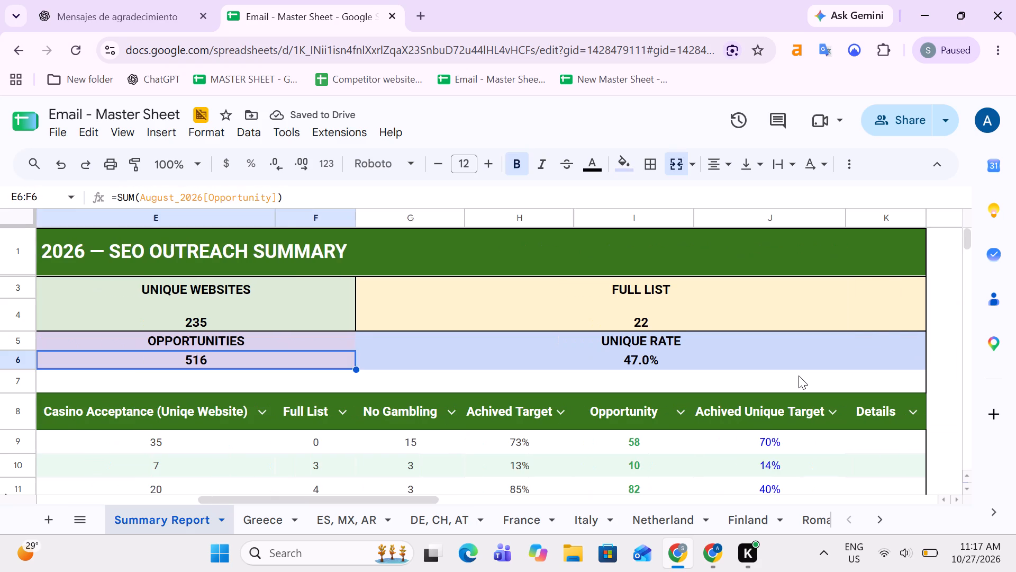
pyautogui.press('Up')
pyautogui.press('Right')
pyautogui.press('Up')
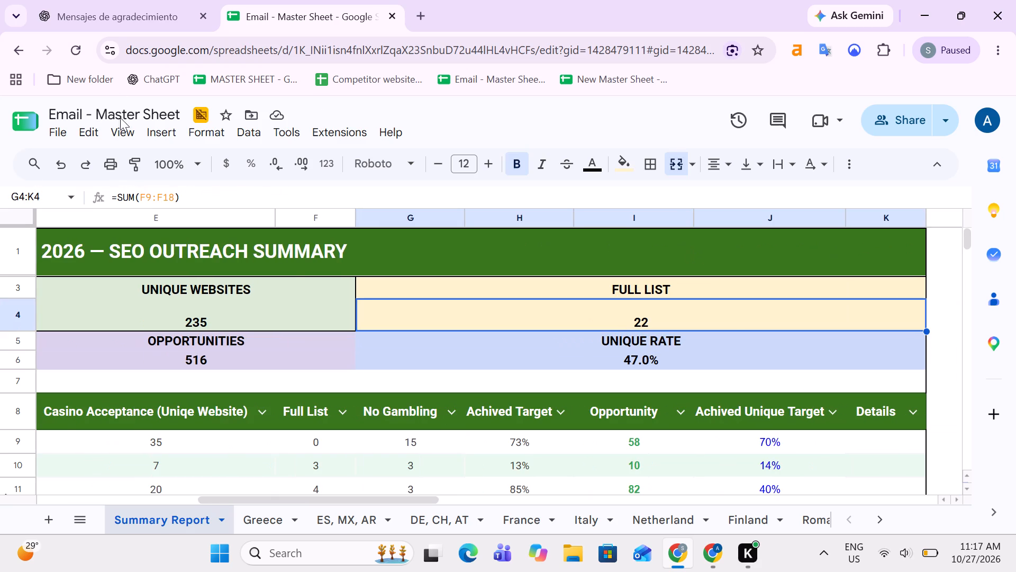
pyautogui.click(175, 196)
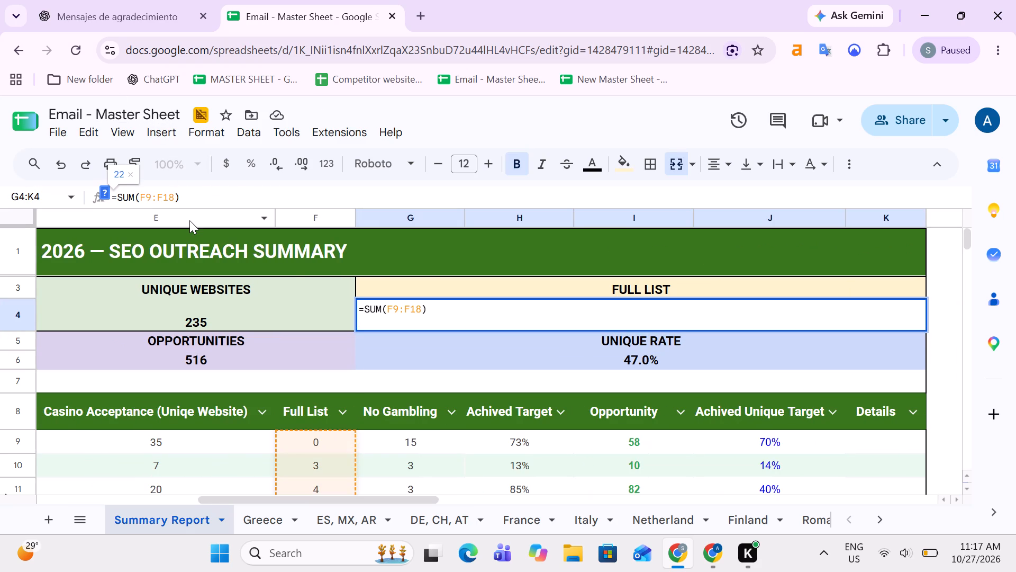
pyautogui.press('BackSpace')
pyautogui.press('9')
pyautogui.press('Return')
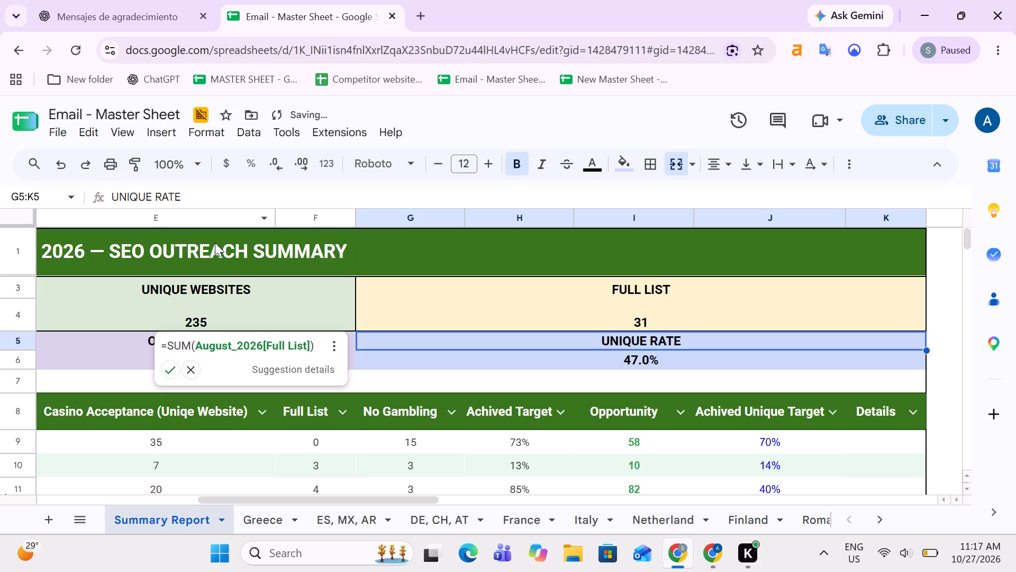
pyautogui.click(169, 371)
# Extend the UNIQUE RATE formula's sum to E9:E19, and accept the suggested August_2026[Casino Acceptance (Uniqe Website)] reference, keeping /(10*50).
pyautogui.click(699, 362)
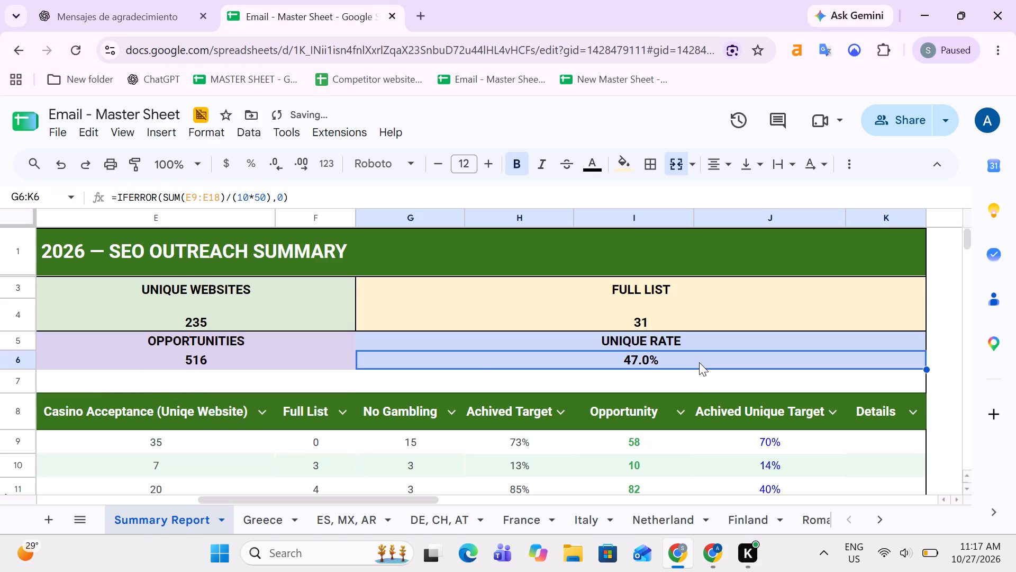
pyautogui.doubleClick(699, 362)
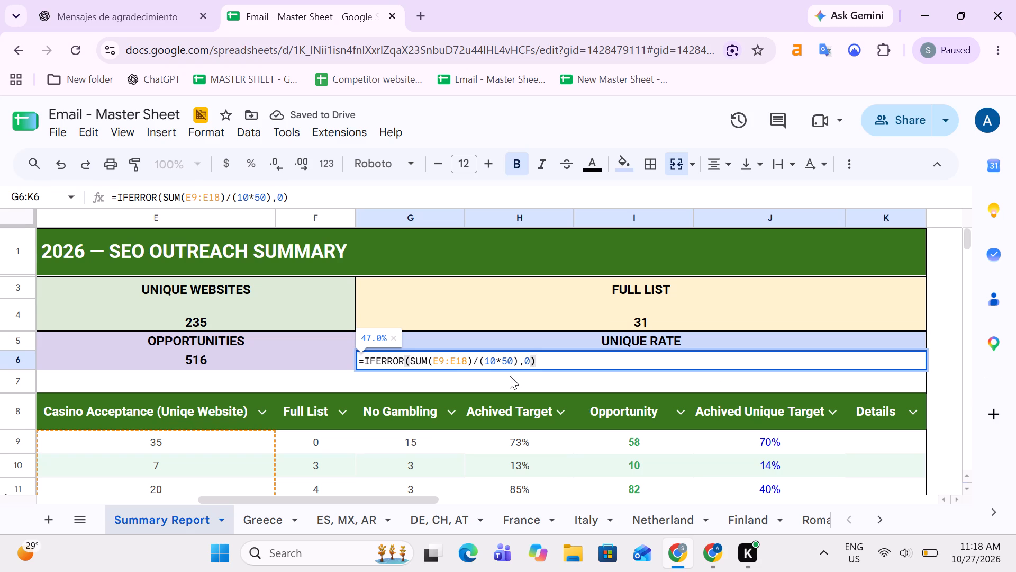
pyautogui.click(467, 357)
pyautogui.press('BackSpace')
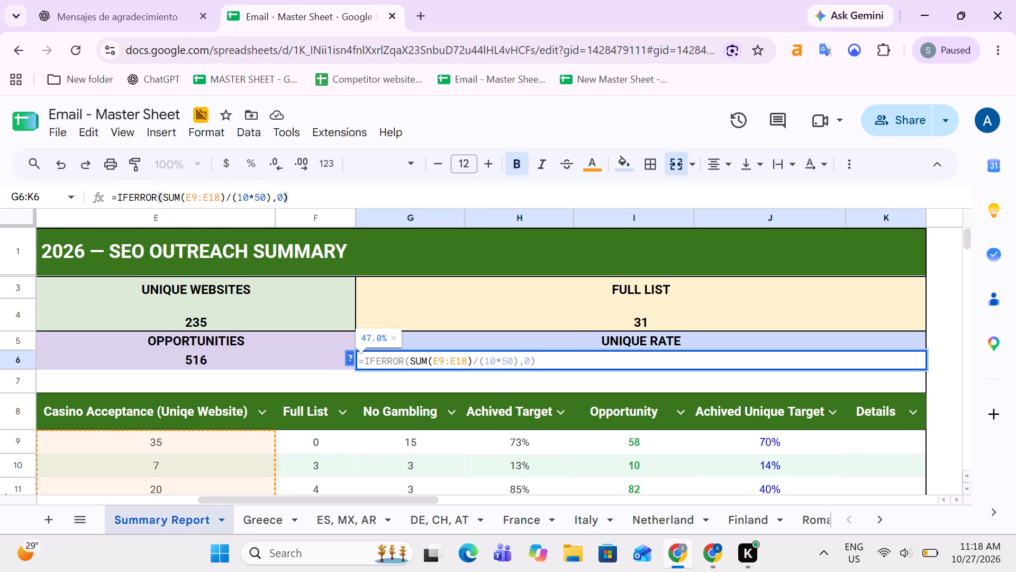
pyautogui.press('9')
pyautogui.press('Return')
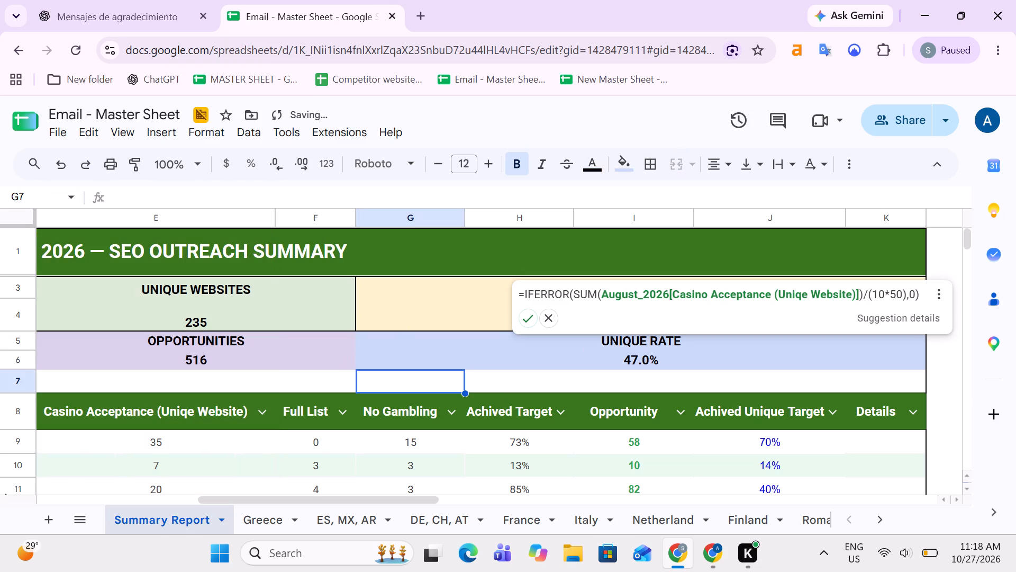
pyautogui.click(524, 323)
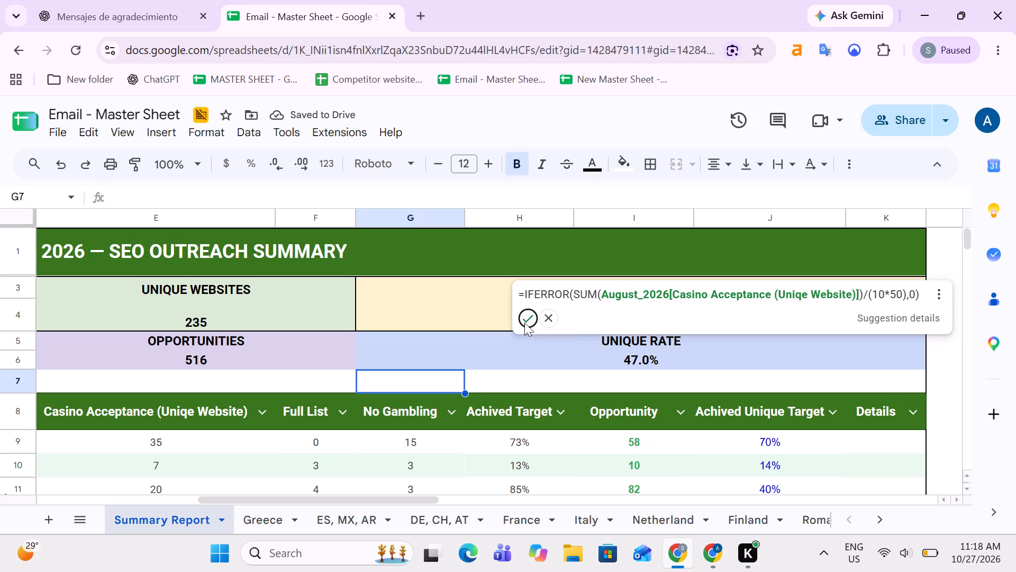
# Check the NO GAMBLING and TOTAL WEBSITES totals and their formulas in the summary above the country table.
pyautogui.press('Down')
pyautogui.press('Down')
pyautogui.press('Down')
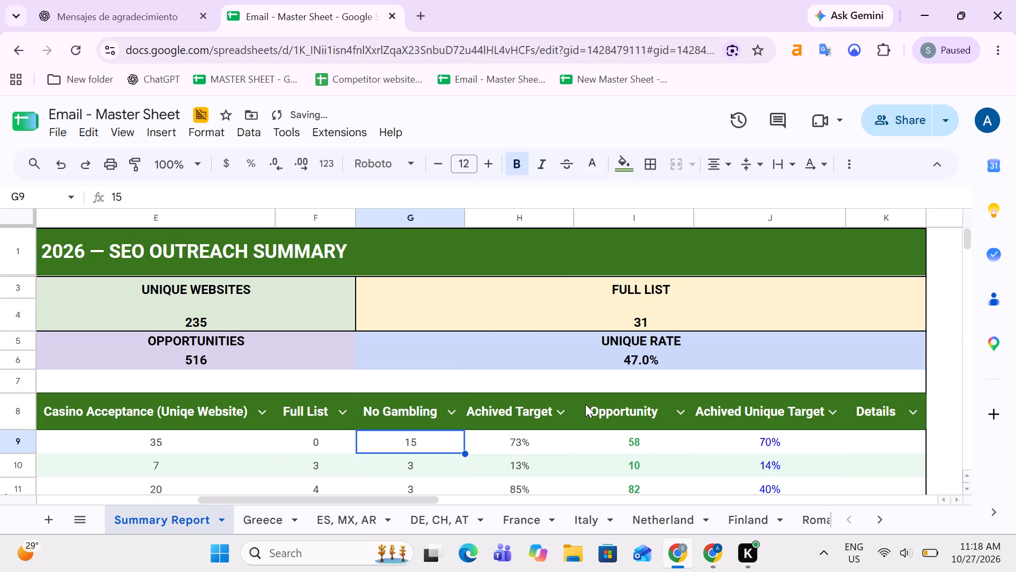
pyautogui.press('Left')
pyautogui.press('Left')
pyautogui.press('Left')
pyautogui.press('Left')
pyautogui.press('Left')
pyautogui.press('Left')
pyautogui.press('Left')
pyautogui.press('Left')
pyautogui.press('Left')
pyautogui.press('Left')
pyautogui.press('Left')
pyautogui.press('Left')
pyautogui.press('Left')
pyautogui.press('Left')
pyautogui.press('Left')
pyautogui.press('Left')
pyautogui.press('Left')
pyautogui.press('Left')
pyautogui.press('Left')
pyautogui.press('Left')
pyautogui.press('Up')
pyautogui.press('Up')
pyautogui.press('Up')
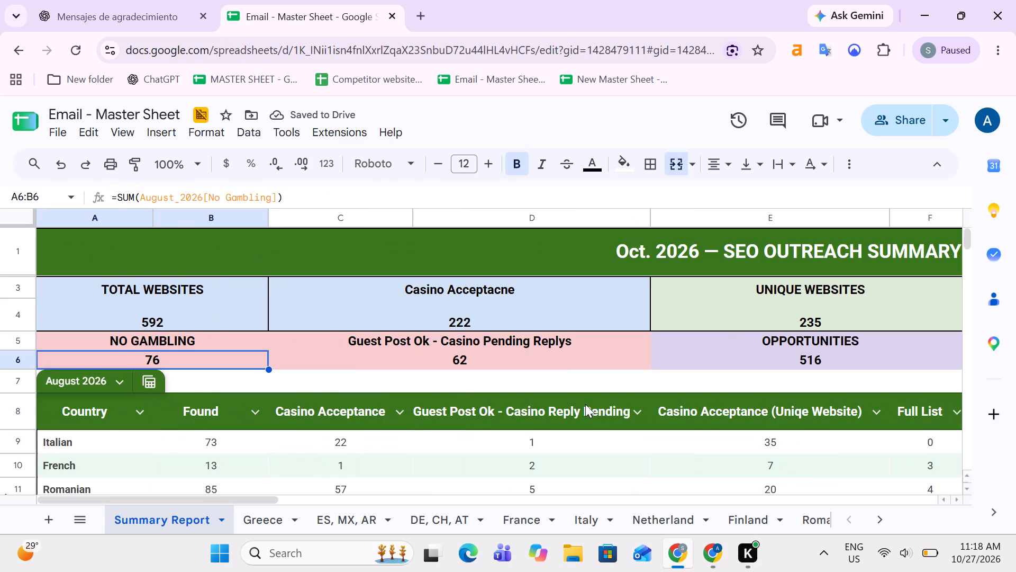
pyautogui.press('Up')
pyautogui.press('Up')
pyautogui.press('Down')
pyautogui.press('Down')
pyautogui.press('Down')
pyautogui.press('Down')
pyautogui.press('Down')
pyautogui.press('Down')
pyautogui.press('Down')
pyautogui.press('Down')
pyautogui.press('Up')
pyautogui.press('Up')
pyautogui.press('Up')
pyautogui.press('Up')
pyautogui.press('Up')
pyautogui.press('Up')
pyautogui.press('Up')
pyautogui.press('Up')
pyautogui.press('Up')
pyautogui.press('Up')
pyautogui.press('Up')
pyautogui.press('Up')
pyautogui.press('Up')
pyautogui.press('Up')
pyautogui.press('Up')
pyautogui.press('Up')
pyautogui.press('Up')
pyautogui.press('Up')
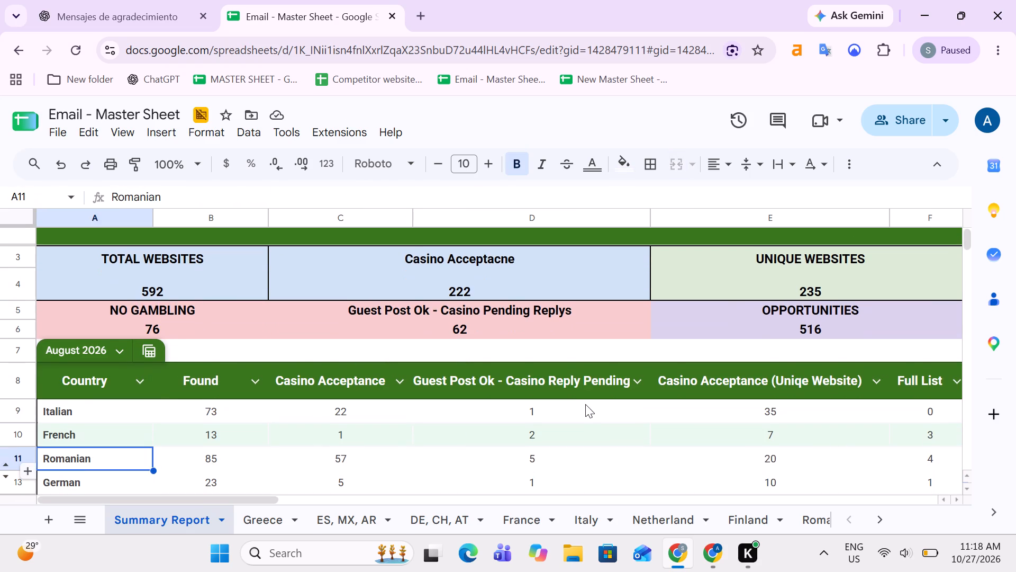
pyautogui.press('Down')
pyautogui.press('Down')
pyautogui.press('Down')
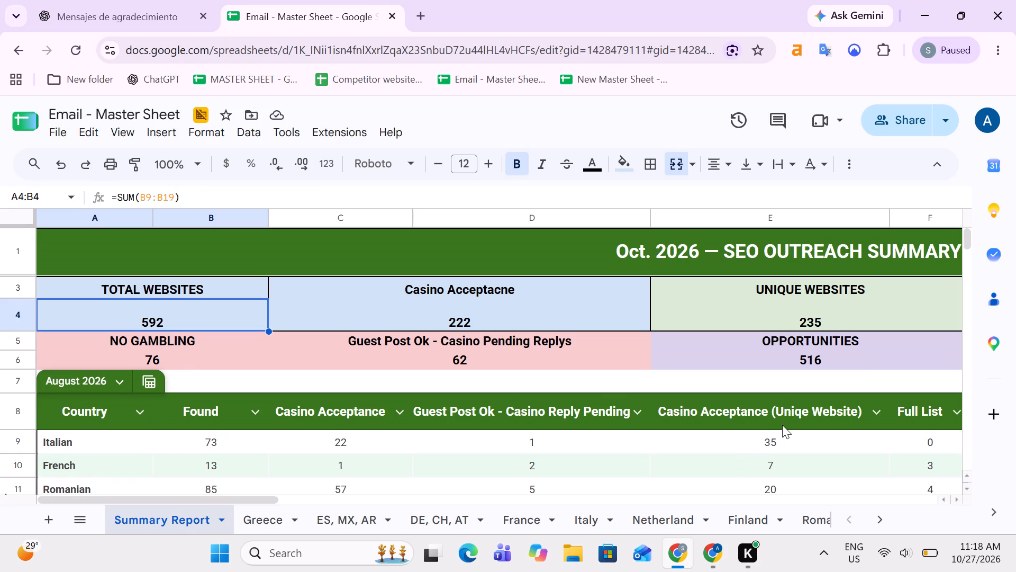
# Review the summary totals from TOTAL WEBSITES across to FULL LIST and UNIQUE RATE, including the FULL LIST formula.
pyautogui.press('Right')
pyautogui.press('Right')
pyautogui.press('Right')
pyautogui.press('Right')
pyautogui.press('Right')
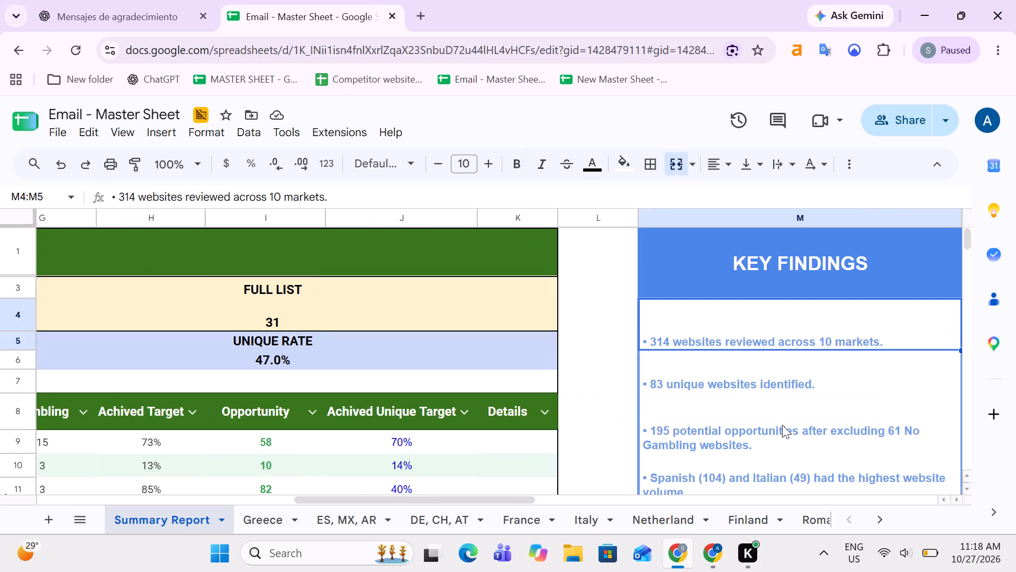
pyautogui.press('Left')
pyautogui.press('Left')
pyautogui.press('Left')
pyautogui.press('Left')
pyautogui.press('Left')
pyautogui.press('Left')
pyautogui.press('Left')
pyautogui.press('Left')
pyautogui.press('Left')
pyautogui.press('Left')
pyautogui.press('Left')
pyautogui.press('Left')
pyautogui.press('Left')
pyautogui.press('Left')
pyautogui.press('Left')
pyautogui.press('Left')
pyautogui.press('Left')
pyautogui.press('Left')
pyautogui.press('Left')
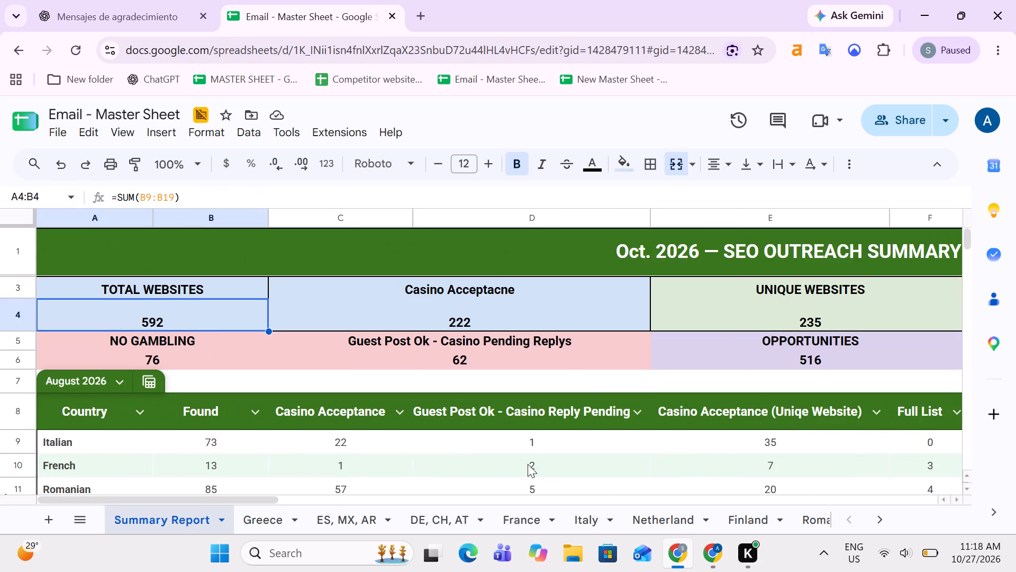
pyautogui.click(225, 316)
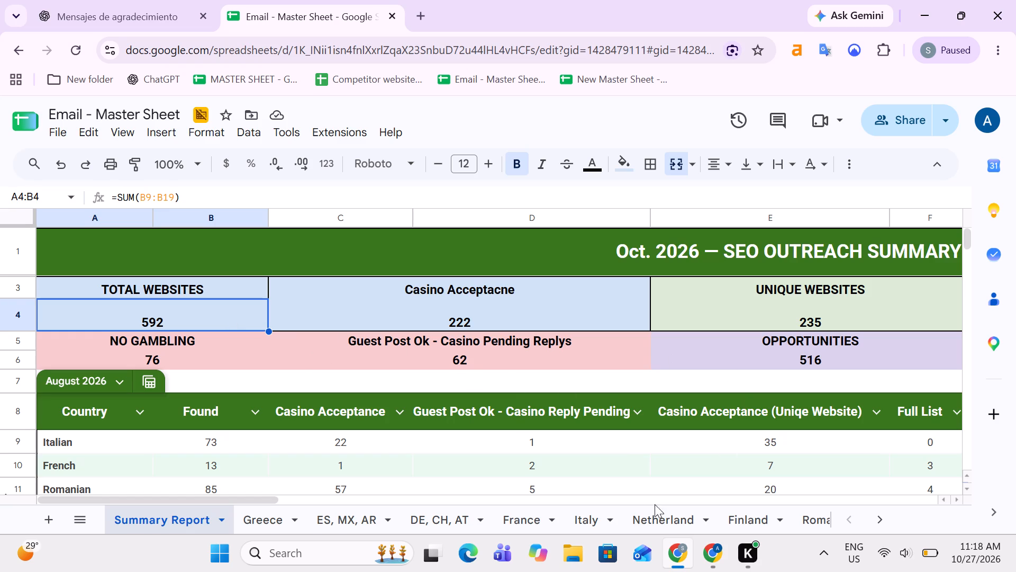
pyautogui.keyDown('ctrl'); pyautogui.moveTo(266, 495); pyautogui.dragTo(407, 500); pyautogui.keyUp('ctrl')
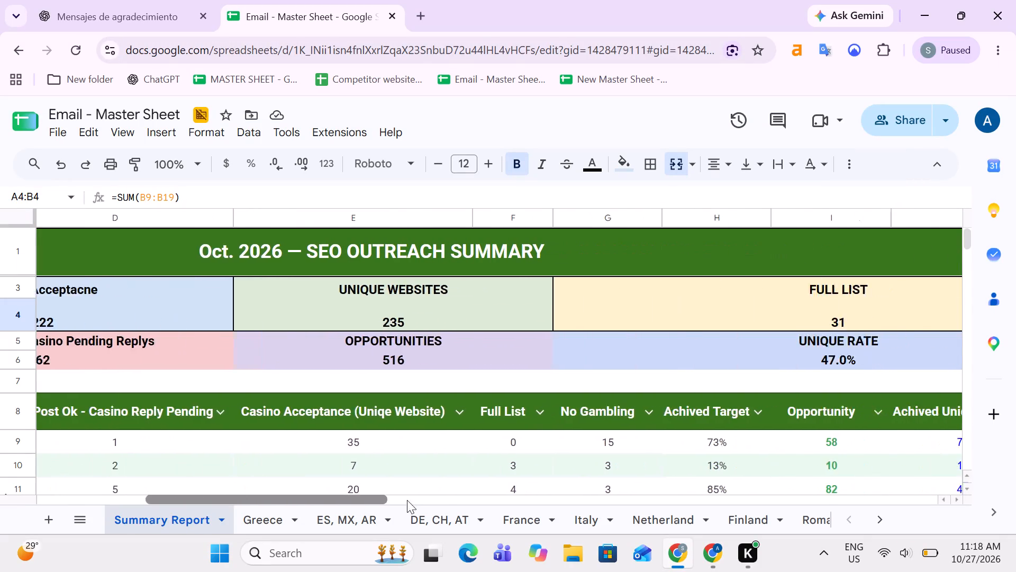
pyautogui.keyDown('ctrl'); pyautogui.moveTo(407, 500); pyautogui.dragTo(440, 501); pyautogui.keyUp('ctrl')
pyautogui.keyDown('ctrl'); pyautogui.click(577, 319); pyautogui.keyUp('ctrl')
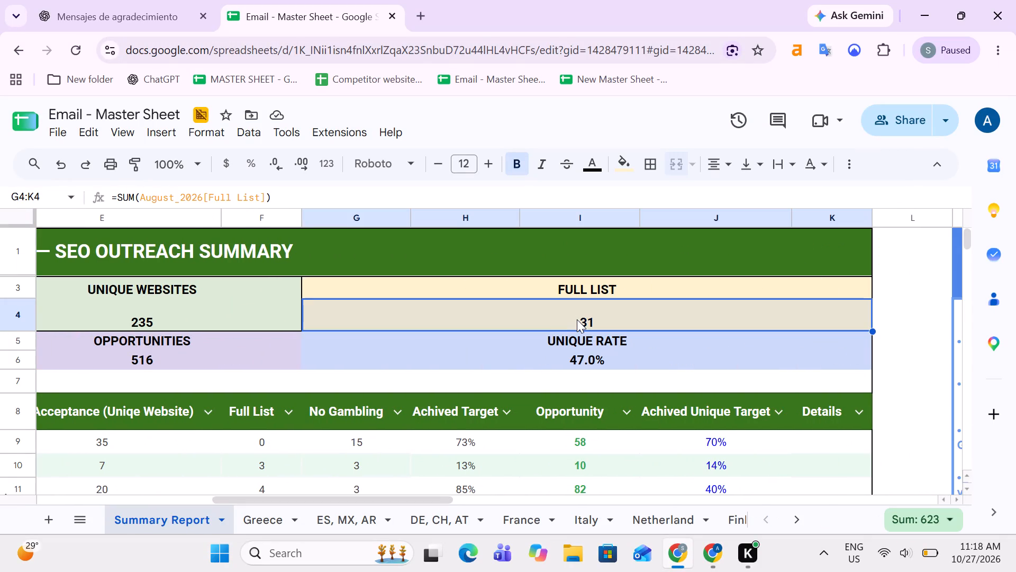
pyautogui.click(658, 394)
pyautogui.press('Left')
pyautogui.press('Left')
pyautogui.press('Left')
pyautogui.press('Left')
pyautogui.press('Left')
pyautogui.press('Left')
pyautogui.press('Left')
pyautogui.press('Left')
pyautogui.press('Left')
pyautogui.press('Left')
pyautogui.press('Left')
pyautogui.press('Left')
pyautogui.press('Left')
pyautogui.press('Left')
pyautogui.press('Left')
pyautogui.press('Left')
pyautogui.press('Left')
pyautogui.press('Left')
pyautogui.press('Left')
pyautogui.press('Left')
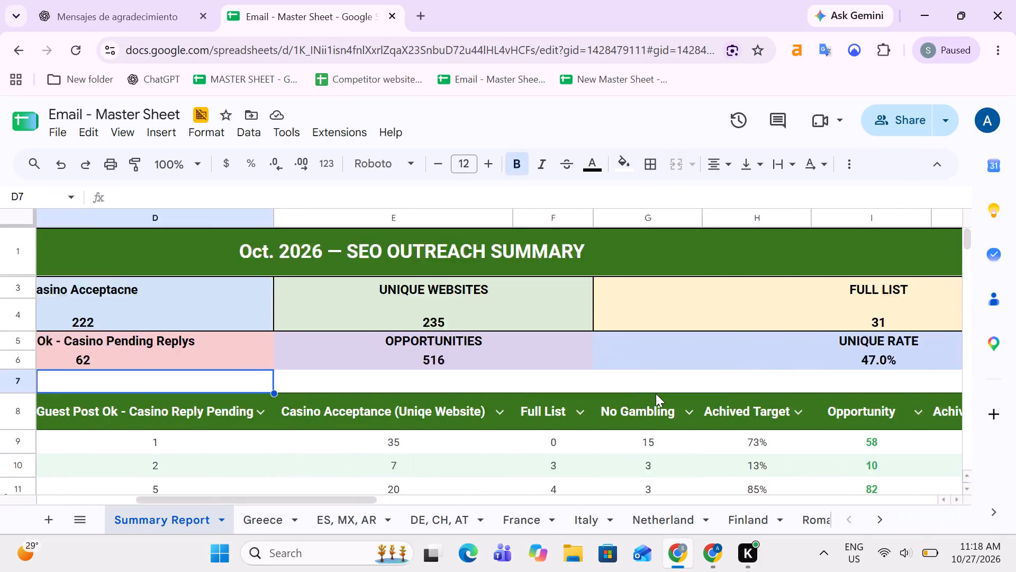
# Review the country table down to the All Other Market and language row, and save the spreadsheet.
pyautogui.press('Down')
pyautogui.press('Right')
pyautogui.press('Down')
pyautogui.hotkey('ctrl', 'Down')
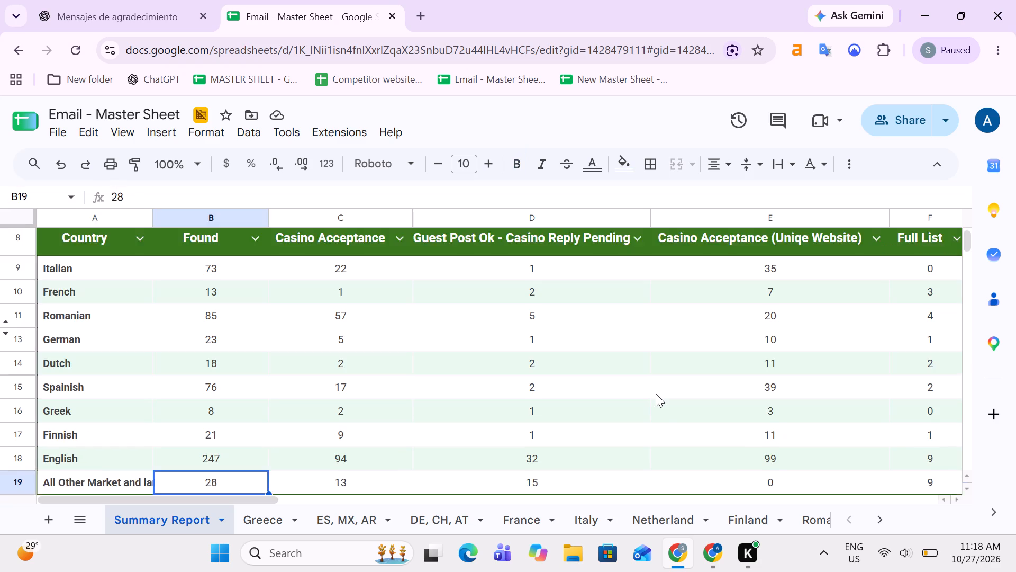
pyautogui.press('Down')
pyautogui.press('Down')
pyautogui.press('Up')
pyautogui.press('Up')
pyautogui.hotkey('ctrl', 's')
pyautogui.press('Right')
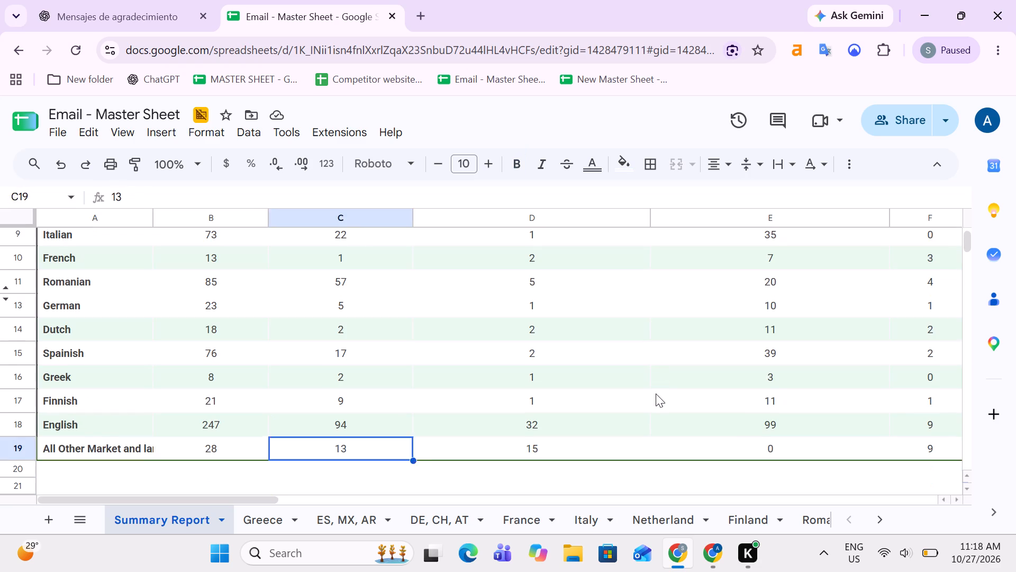
pyautogui.press('Left')
pyautogui.press('Left')
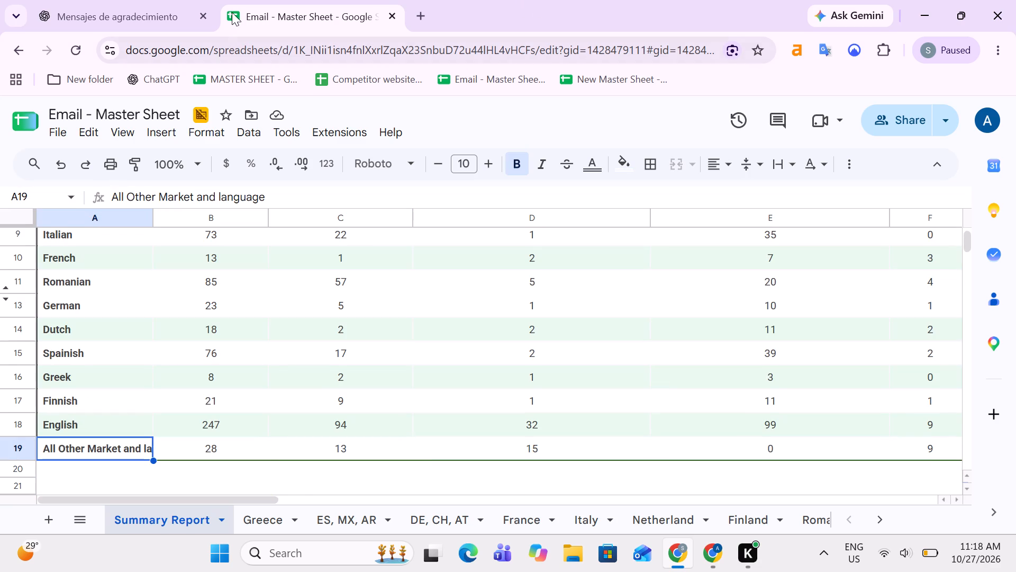
# Open the ES, MX, AR sheet and review the filtered rows across to the follow-up statuses and dates.
pyautogui.click(351, 520)
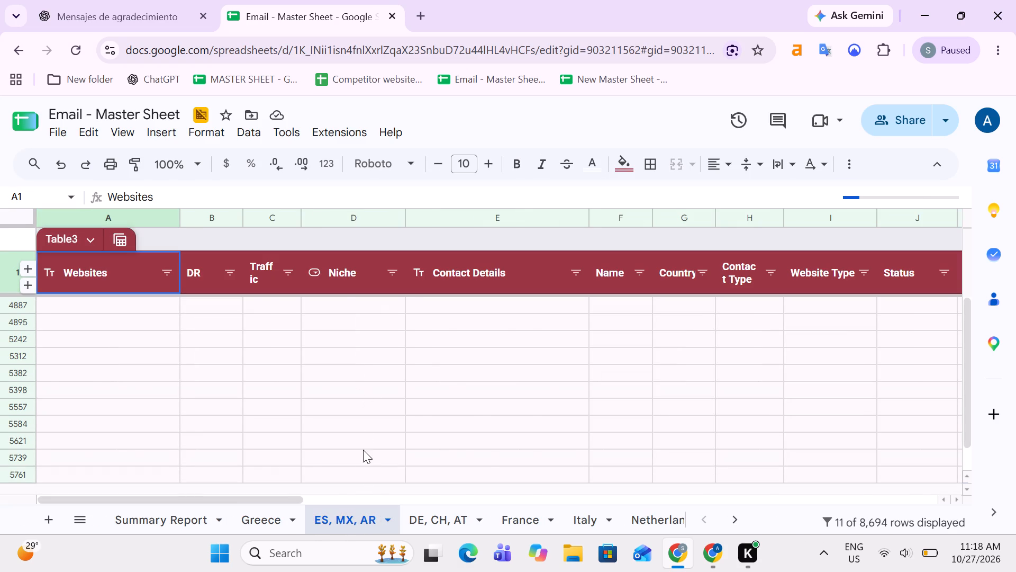
pyautogui.scroll(-3, 528, 359)
pyautogui.click(525, 418)
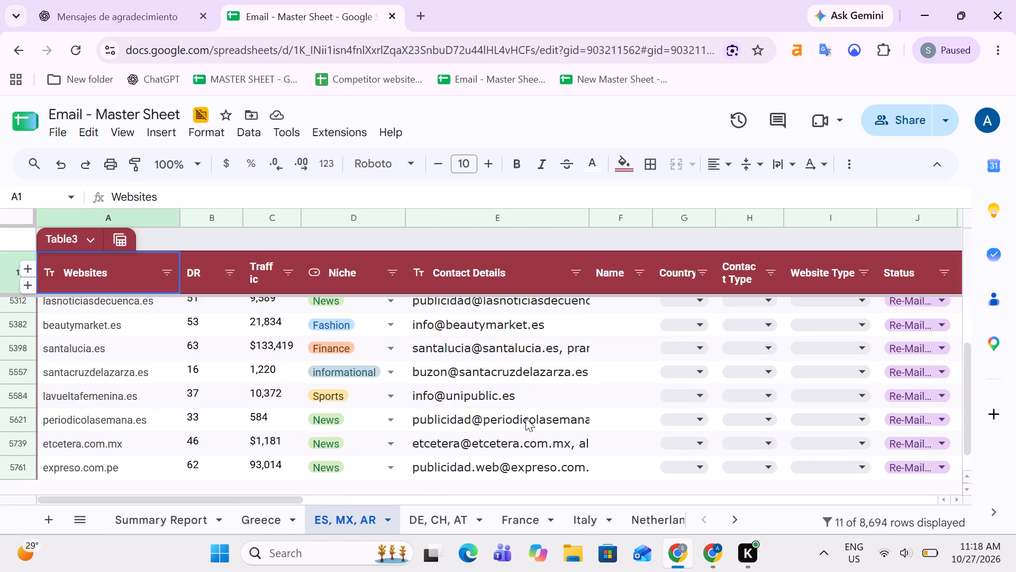
pyautogui.press('Right')
pyautogui.press('Right')
pyautogui.press('Right')
pyautogui.press('Right')
pyautogui.press('Right')
pyautogui.press('Right')
pyautogui.press('Right')
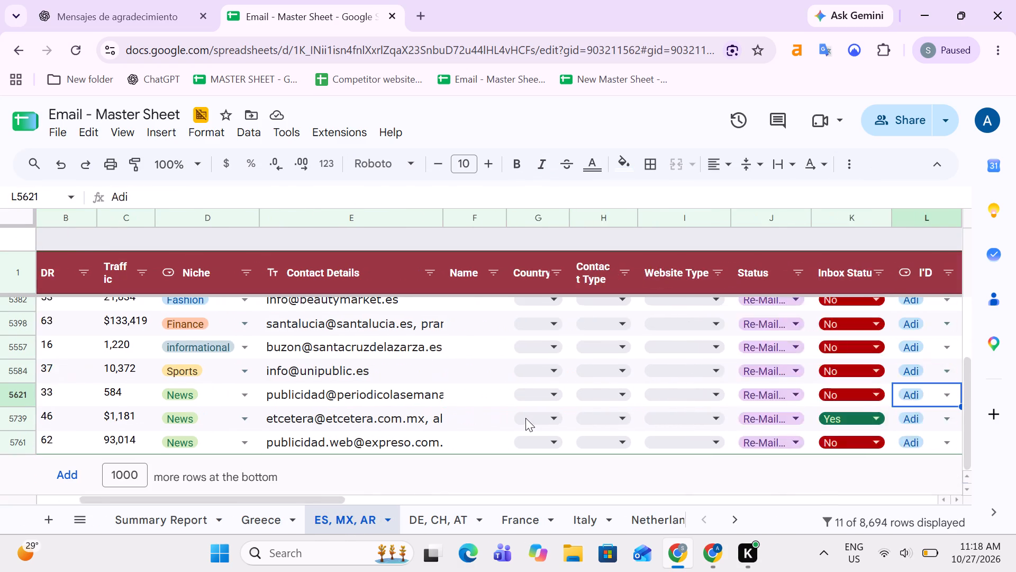
pyautogui.press('Right')
pyautogui.press('Right')
pyautogui.press('Right')
pyautogui.press('Right')
pyautogui.press('Right')
pyautogui.press('Right')
pyautogui.press('Right')
pyautogui.press('Right')
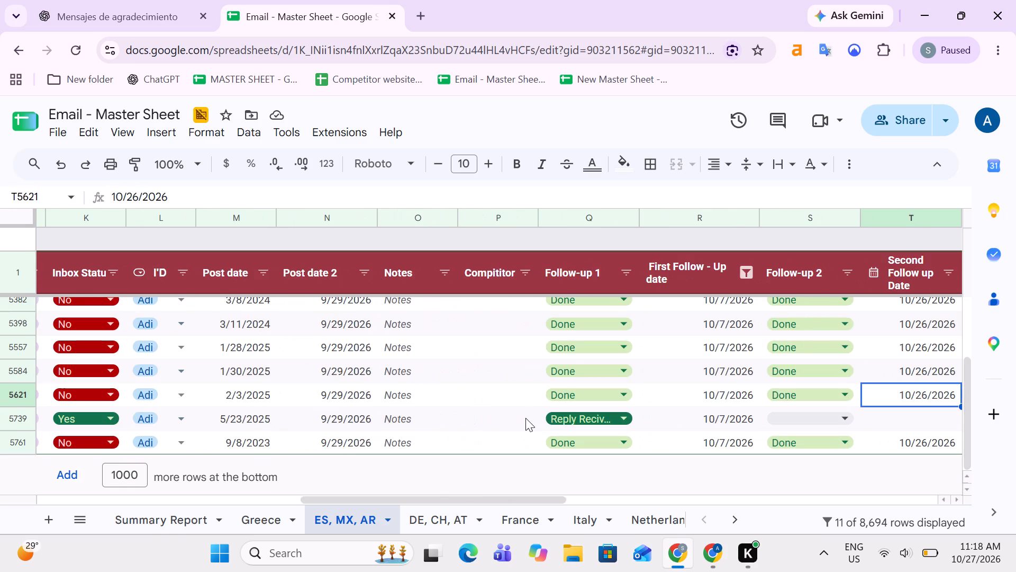
pyautogui.press('Right')
pyautogui.press('Right')
pyautogui.press('Right')
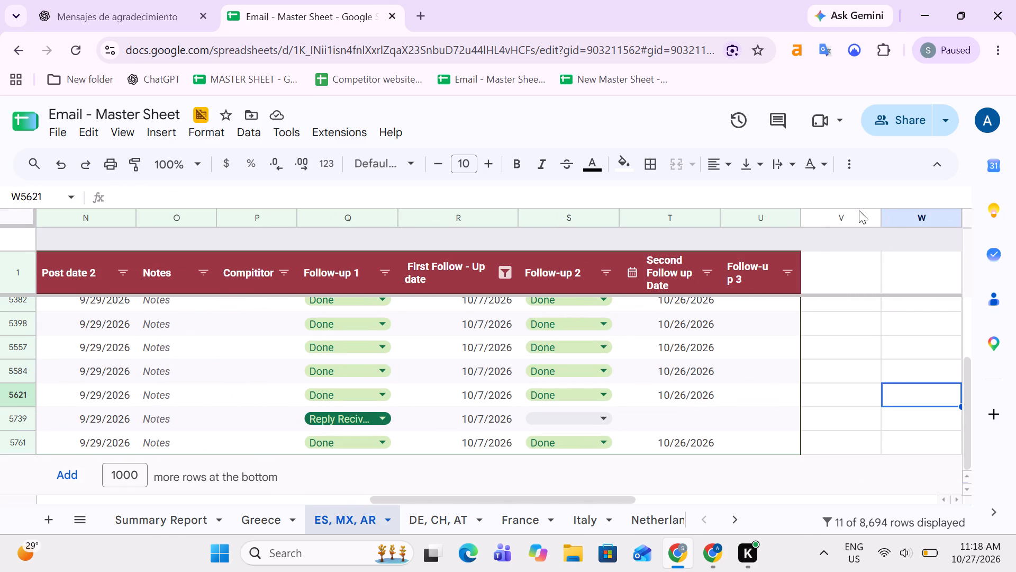
# Remove the filter from the ES, MX, AR table.
pyautogui.click(845, 183)
pyautogui.click(845, 175)
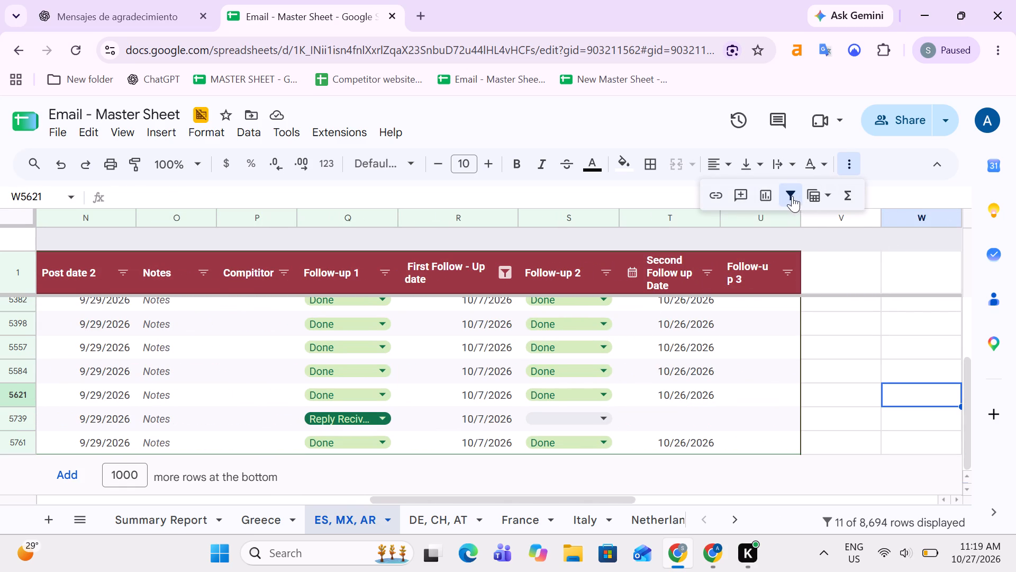
pyautogui.click(792, 196)
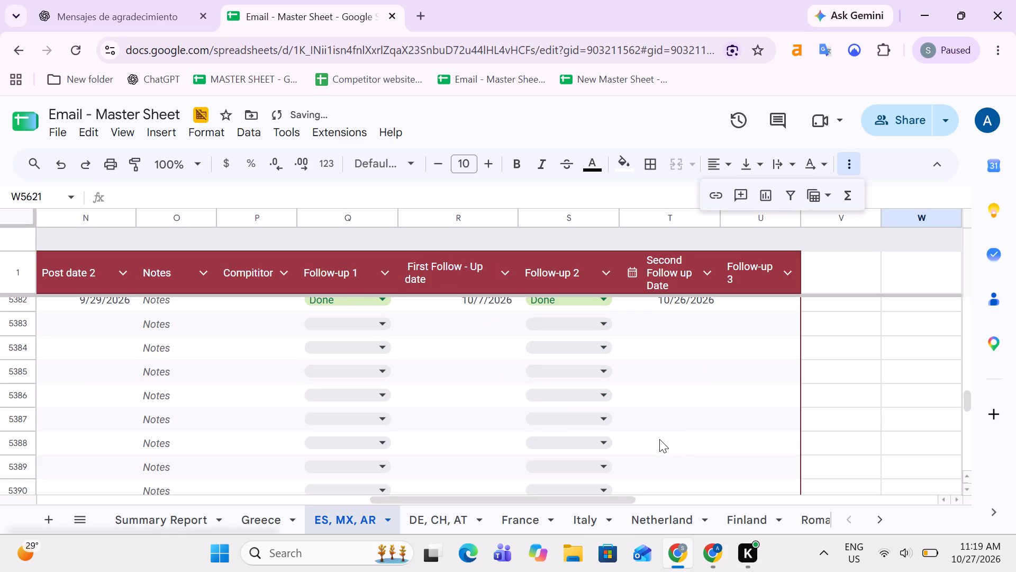
# Filter the Status column to show only blanks and Mail Has to Do.
pyautogui.press('Left')
pyautogui.press('Left')
pyautogui.press('Left')
pyautogui.press('Left')
pyautogui.press('Left')
pyautogui.press('Left')
pyautogui.press('Left')
pyautogui.press('Left')
pyautogui.press('Left')
pyautogui.press('Left')
pyautogui.press('Left')
pyautogui.press('Left')
pyautogui.press('Left')
pyautogui.press('Left')
pyautogui.press('Left')
pyautogui.press('Left')
pyautogui.press('Left')
pyautogui.press('Left')
pyautogui.press('Left')
pyautogui.press('Left')
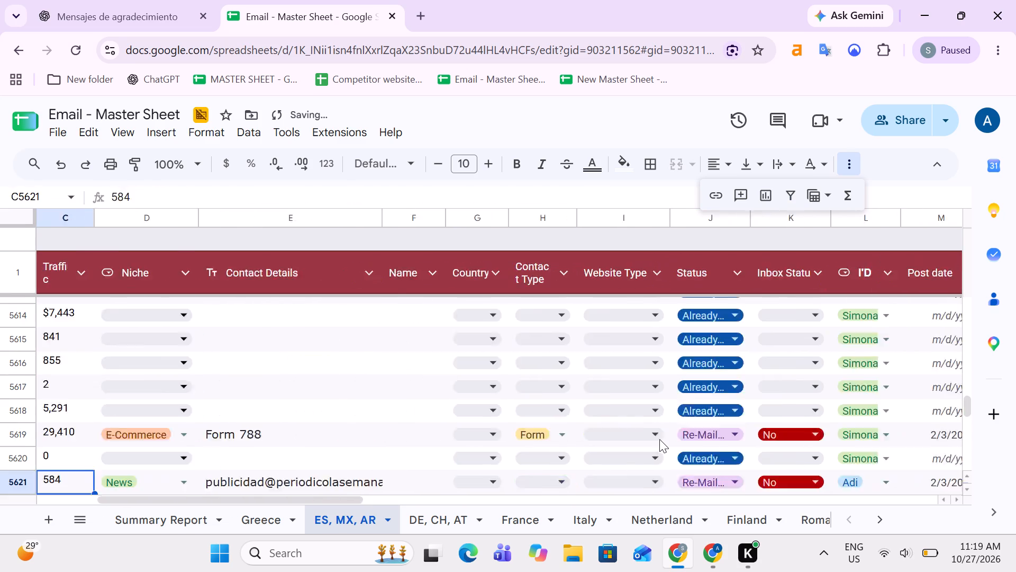
pyautogui.press('Right')
pyautogui.press('Right')
pyautogui.press('Right')
pyautogui.press('Right')
pyautogui.press('Right')
pyautogui.press('Right')
pyautogui.press('Right')
pyautogui.press('Right')
pyautogui.press('Right')
pyautogui.press('Right')
pyautogui.press('Right')
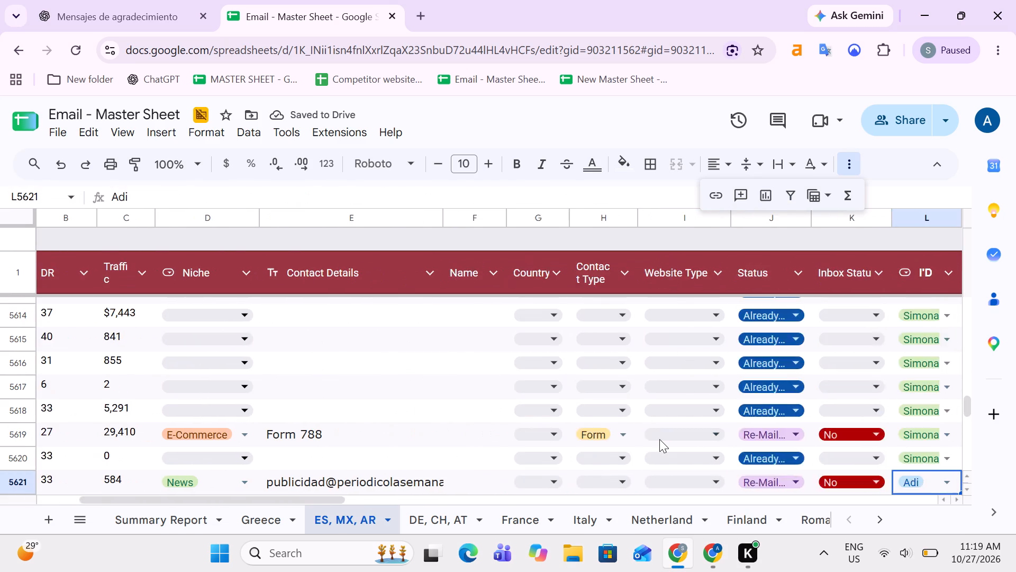
pyautogui.press('Right')
pyautogui.press('Right')
pyautogui.press('Right')
pyautogui.press('Right')
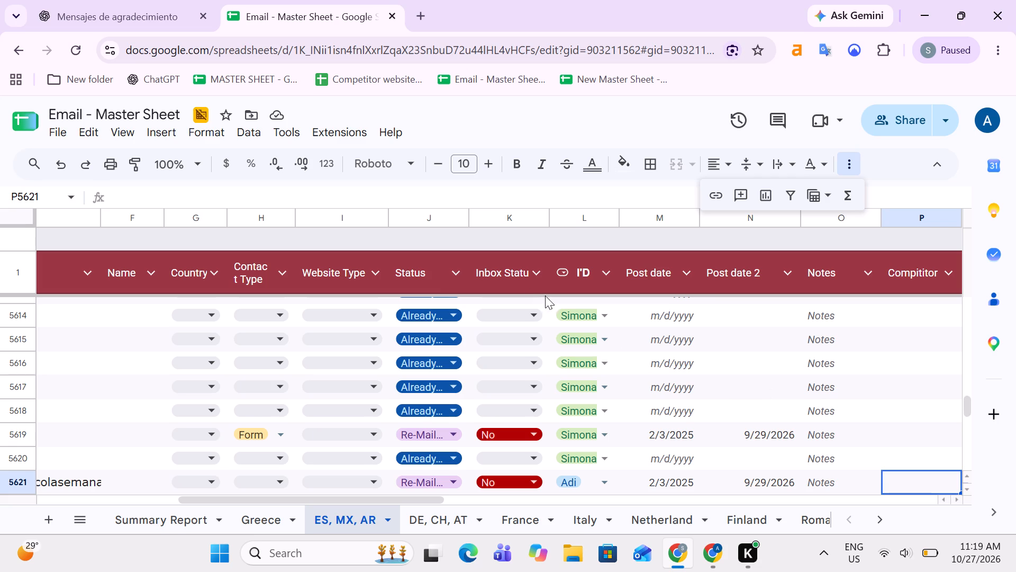
pyautogui.click(457, 271)
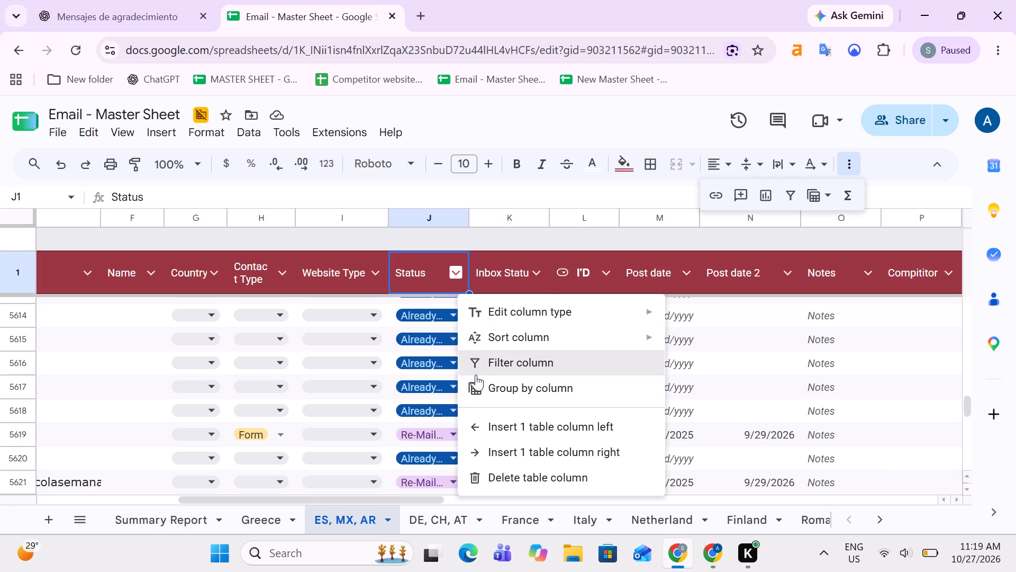
pyautogui.click(476, 367)
pyautogui.scroll(-4, 404, 414)
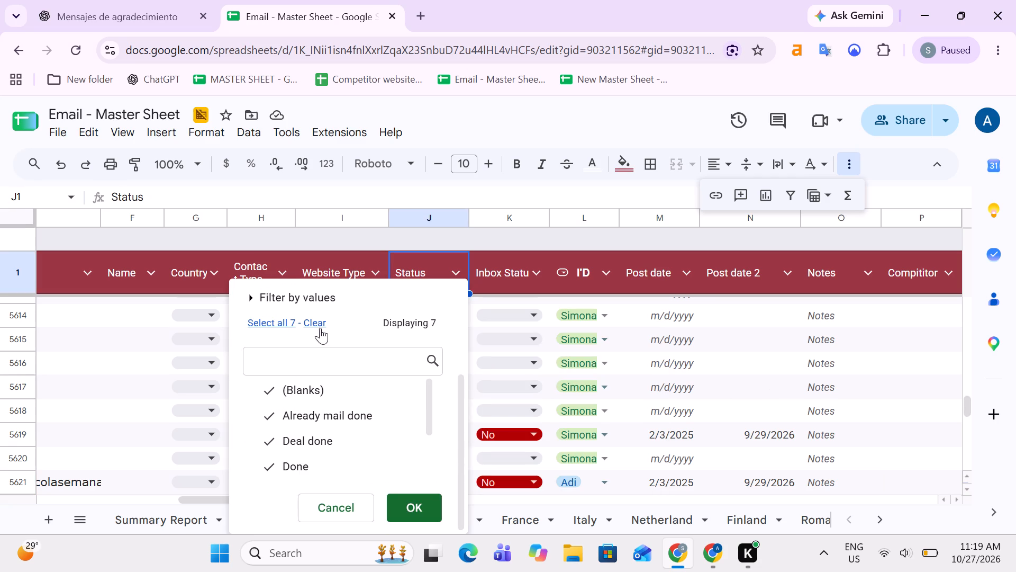
pyautogui.click(320, 322)
pyautogui.click(315, 388)
pyautogui.scroll(-3, 331, 419)
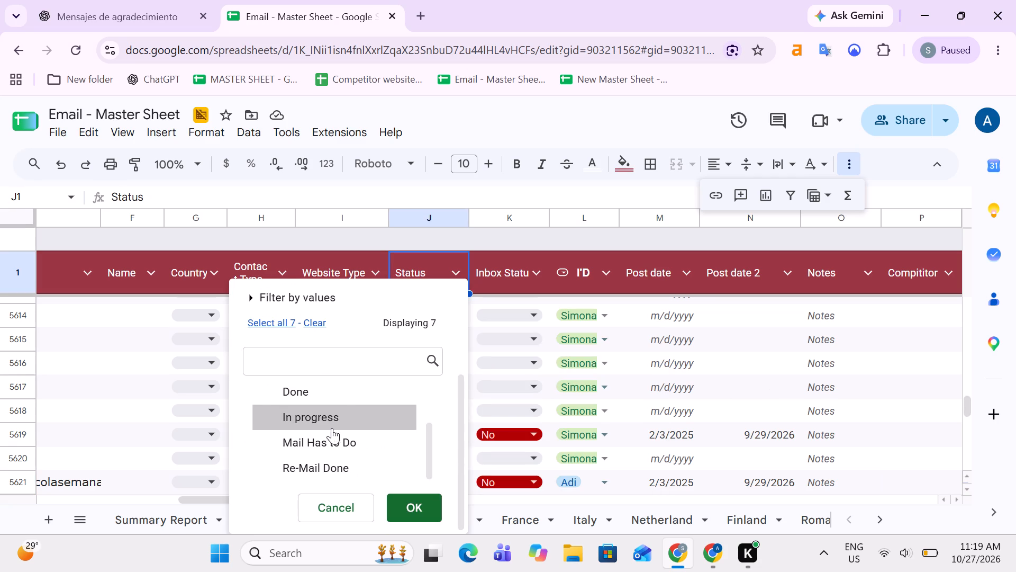
pyautogui.click(340, 446)
pyautogui.click(429, 515)
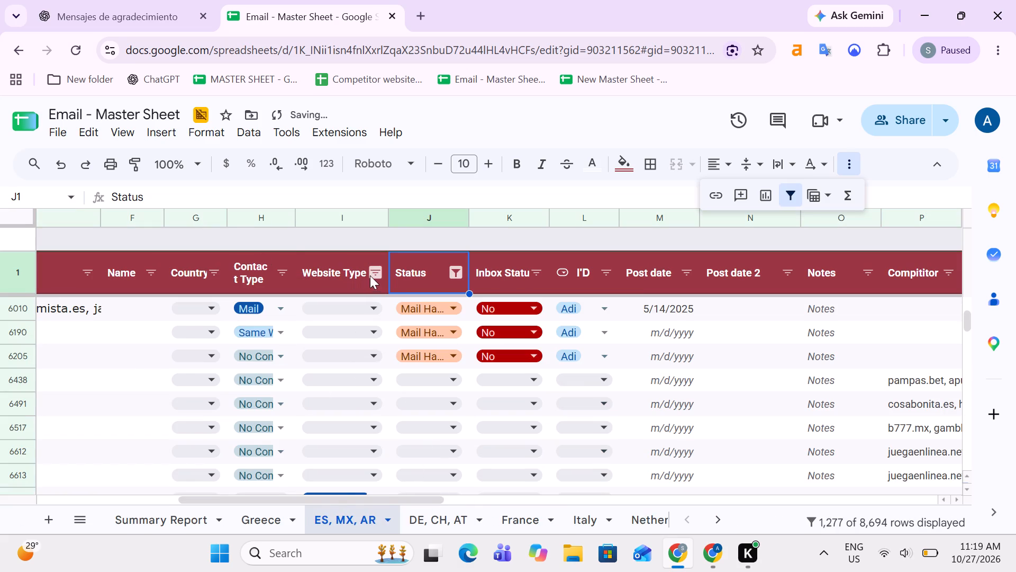
# Open the filter options of the Website Type column.
pyautogui.click(370, 275)
pyautogui.scroll(-4, 297, 380)
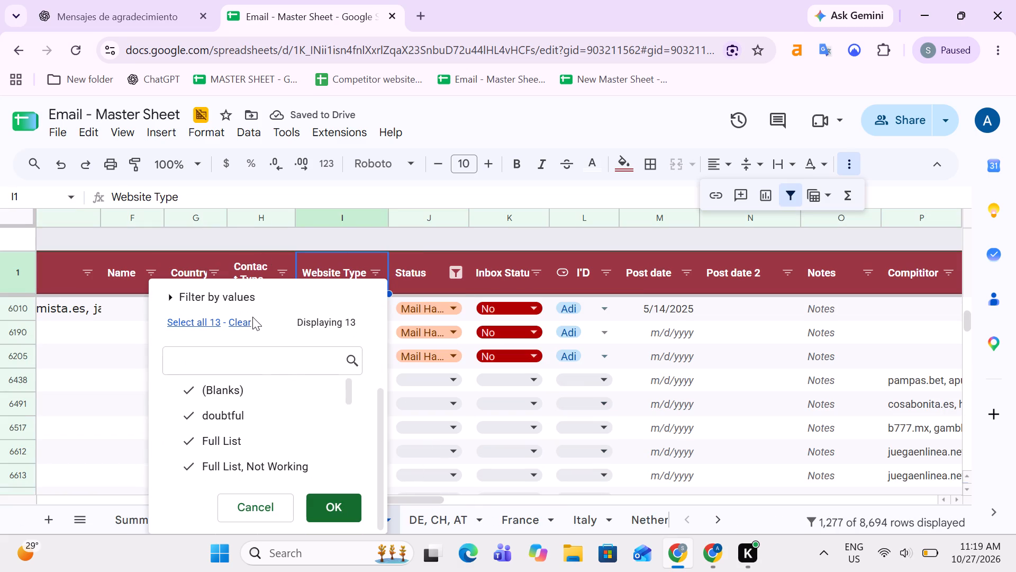
# Filter the Website Type column to show only blanks and Full List.
pyautogui.click(243, 320)
pyautogui.click(241, 396)
pyautogui.click(249, 437)
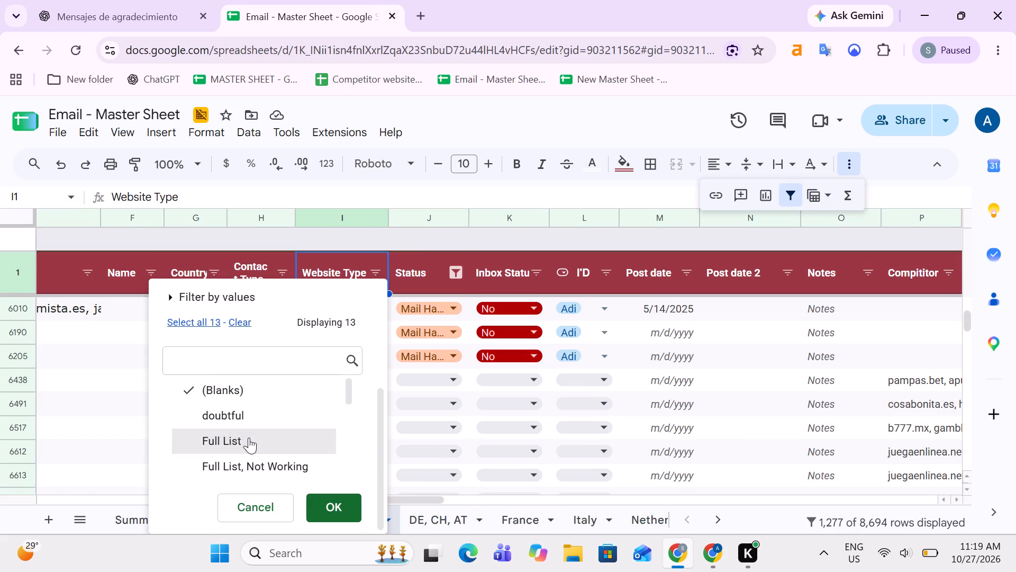
pyautogui.scroll(-3, 302, 431)
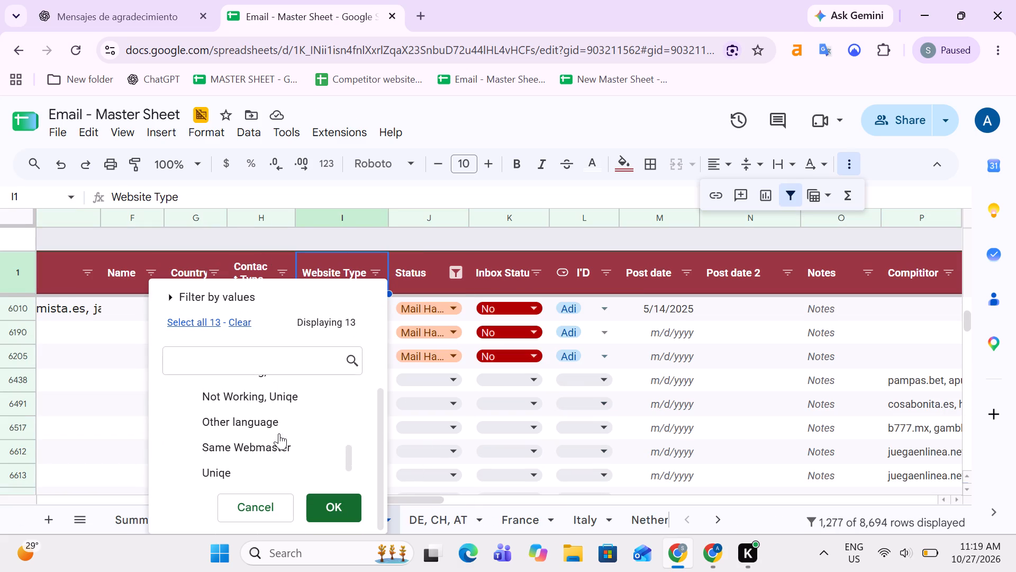
pyautogui.scroll(-2, 278, 439)
pyautogui.scroll(2, 275, 453)
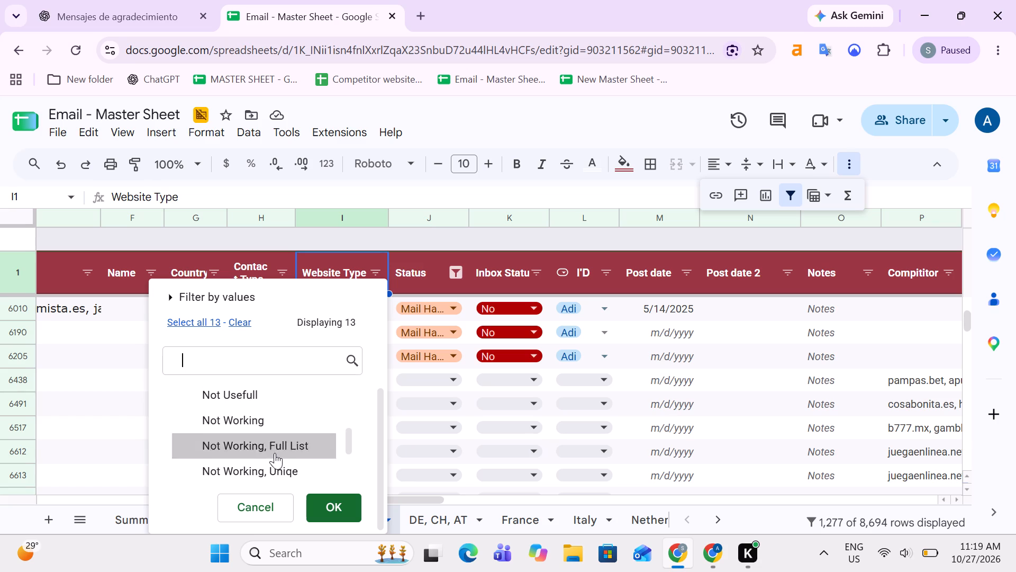
pyautogui.scroll(2, 275, 453)
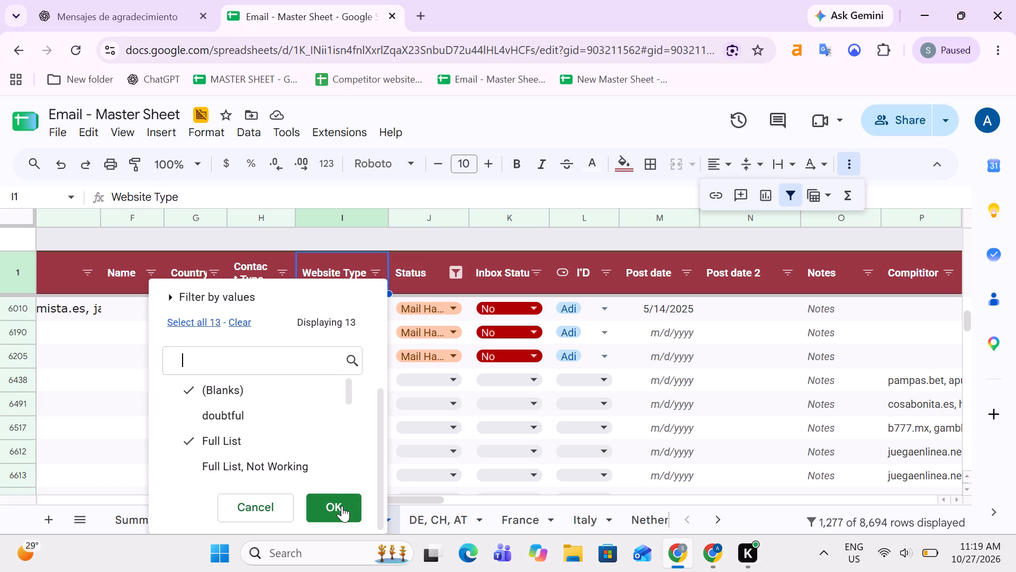
pyautogui.click(341, 507)
pyautogui.press('Up')
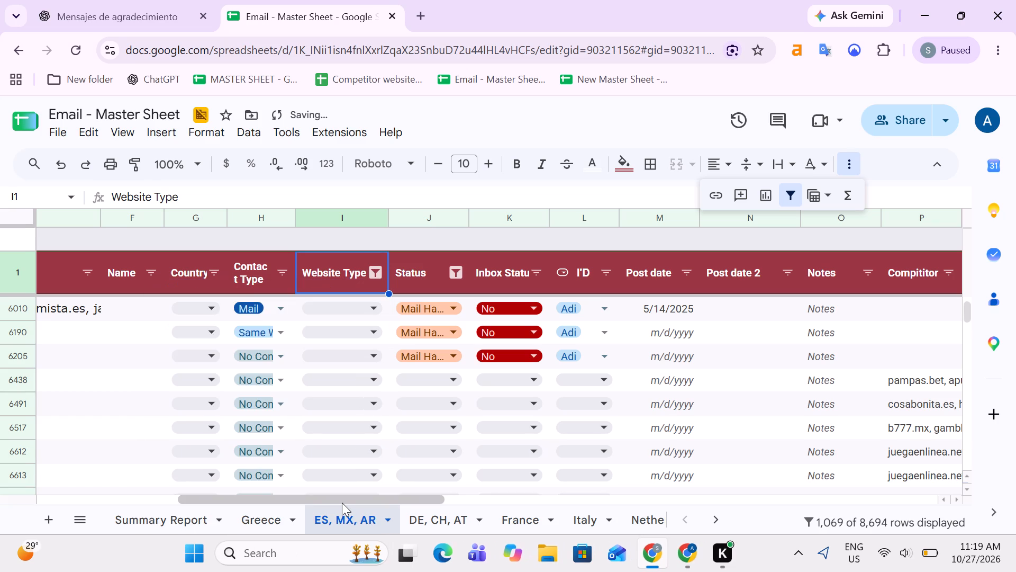
pyautogui.press('Up')
pyautogui.press('Down')
pyautogui.press('Up')
pyautogui.press('Down')
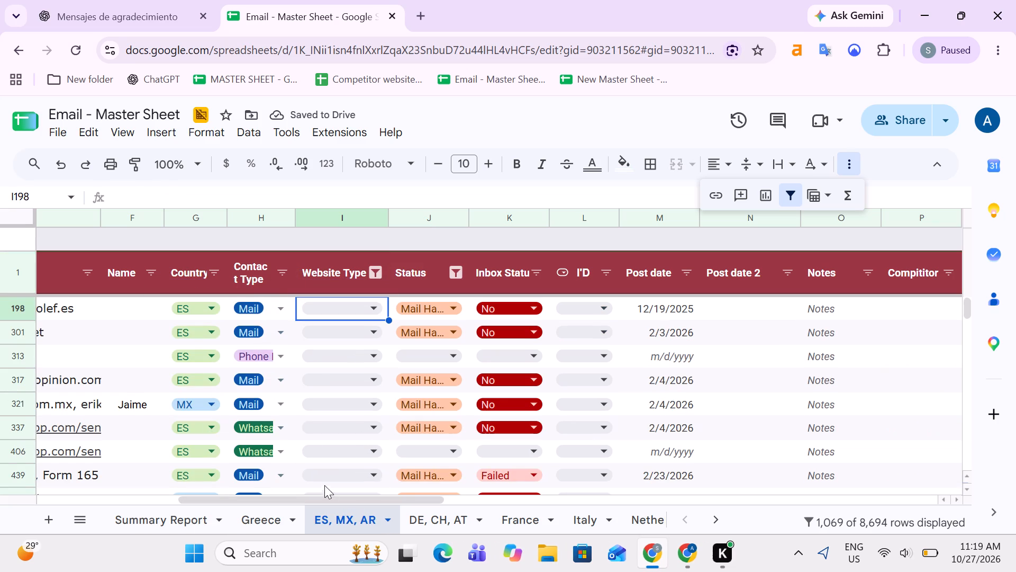
# Filter the Contact Type column to show only blanks, Form and Mail.
pyautogui.click(285, 272)
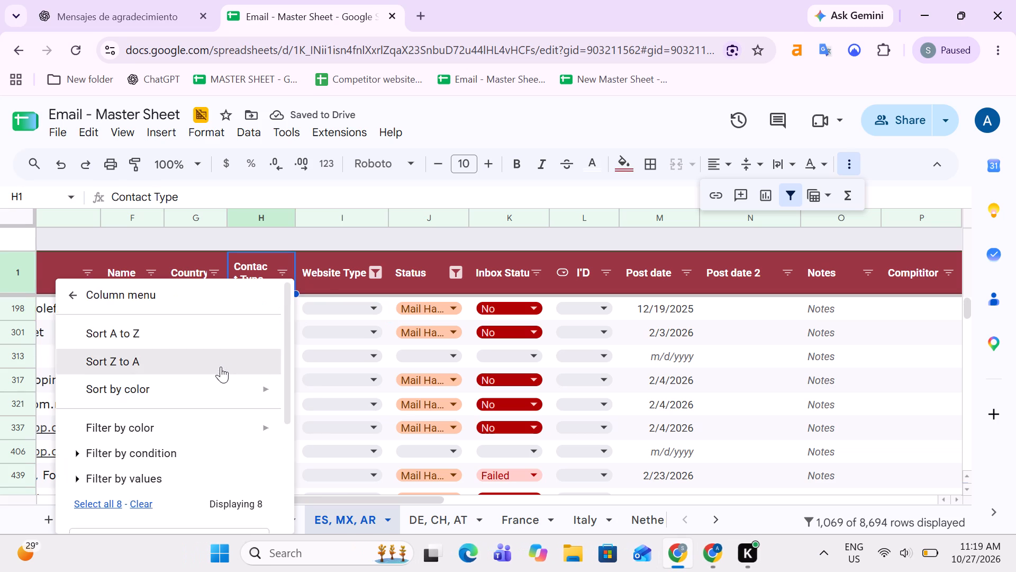
pyautogui.scroll(-5, 214, 375)
pyautogui.click(138, 324)
pyautogui.click(133, 393)
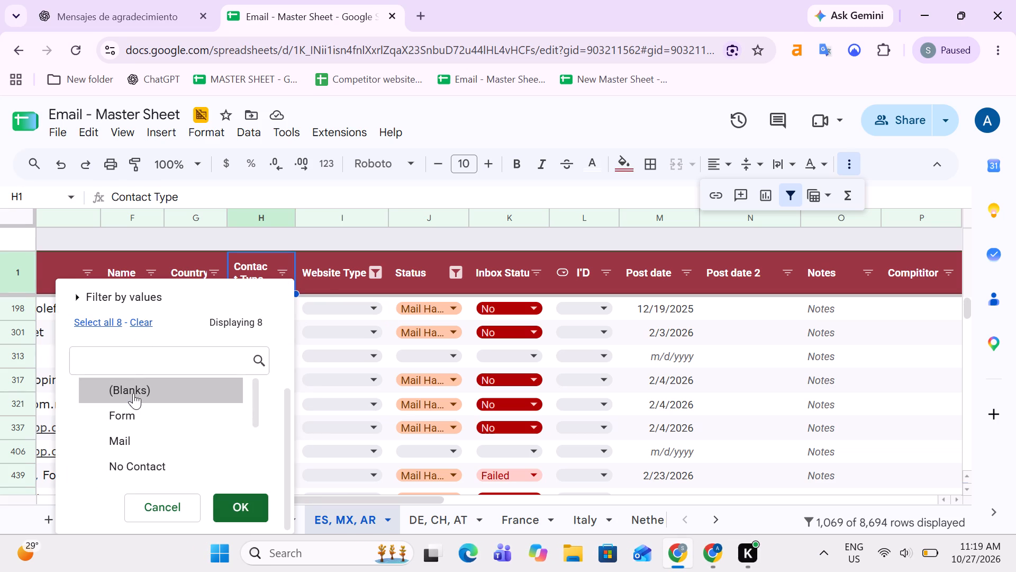
pyautogui.click(137, 412)
pyautogui.click(135, 442)
pyautogui.scroll(-3, 194, 427)
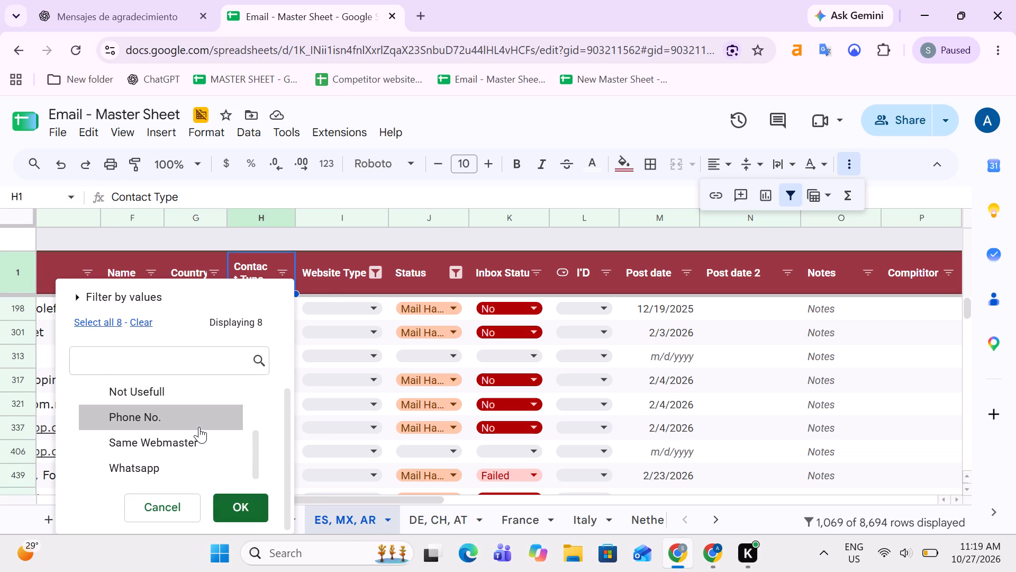
pyautogui.scroll(-2, 187, 430)
pyautogui.click(242, 514)
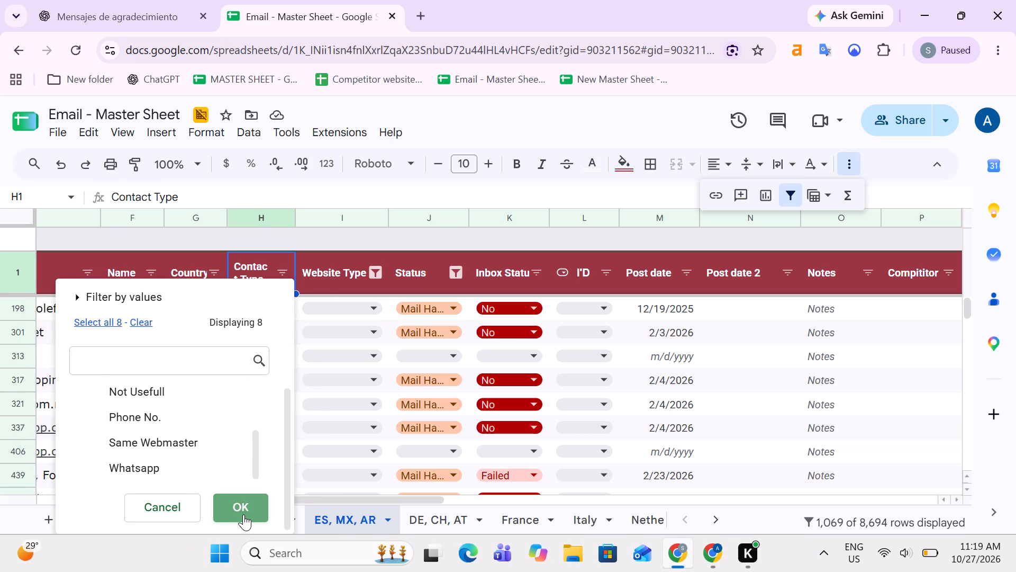
# Review the first filtered row across its status columns and back to the Websites column.
pyautogui.press('Down')
pyautogui.press('Up')
pyautogui.press('Down')
pyautogui.press('Right')
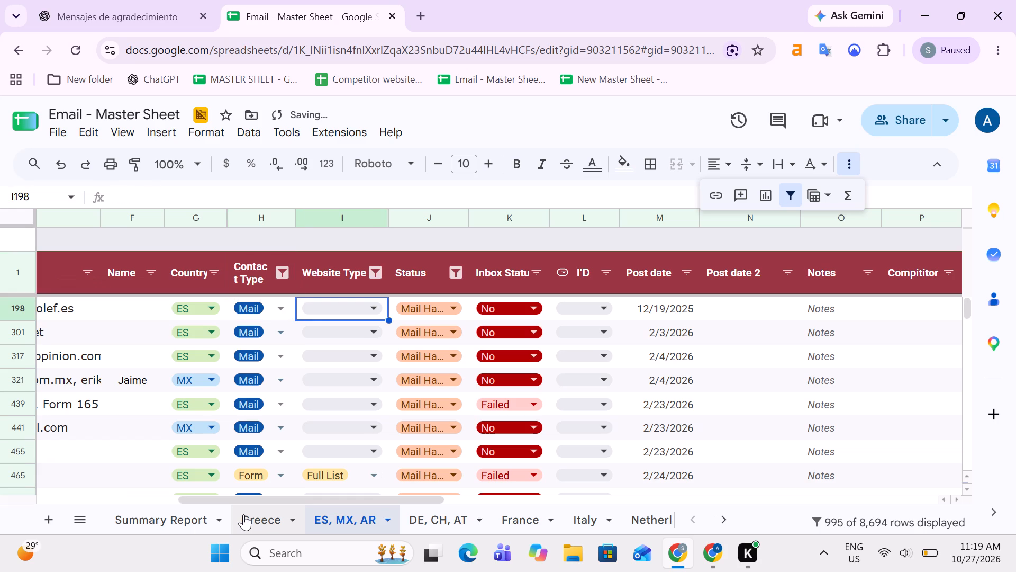
pyautogui.press('Right')
pyautogui.press('Right')
pyautogui.press('Right')
pyautogui.press('Left')
pyautogui.press('Left')
pyautogui.press('Left')
pyautogui.press('Left')
pyautogui.press('Left')
pyautogui.press('Left')
pyautogui.press('Left')
pyautogui.press('Left')
pyautogui.press('Left')
pyautogui.press('Left')
pyautogui.press('Left')
pyautogui.press('Left')
pyautogui.press('Left')
pyautogui.press('Left')
pyautogui.press('Left')
pyautogui.press('Left')
pyautogui.press('Left')
pyautogui.press('Left')
pyautogui.press('Left')
pyautogui.press('Left')
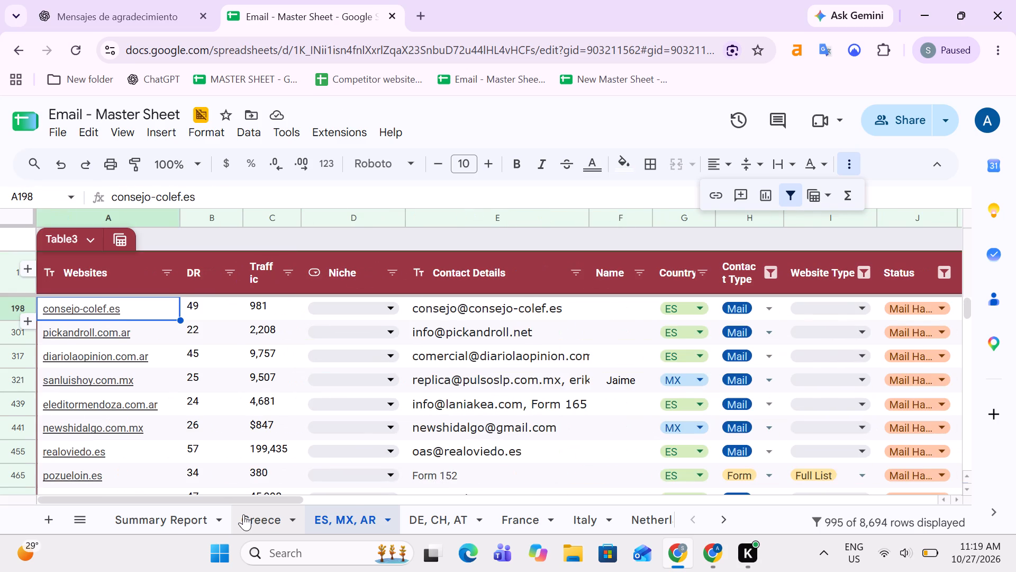
# Review the first filtered rows from Websites across to the status, I'D, post date and notes columns.
pyautogui.press('Right')
pyautogui.press('Right')
pyautogui.press('Right')
pyautogui.press('Right')
pyautogui.press('Right')
pyautogui.press('Right')
pyautogui.press('Right')
pyautogui.press('Right')
pyautogui.press('Right')
pyautogui.press('Right')
pyautogui.press('Right')
pyautogui.press('Right')
pyautogui.press('Right')
pyautogui.press('Right')
pyautogui.press('Right')
pyautogui.press('Left')
pyautogui.press('Left')
pyautogui.press('Left')
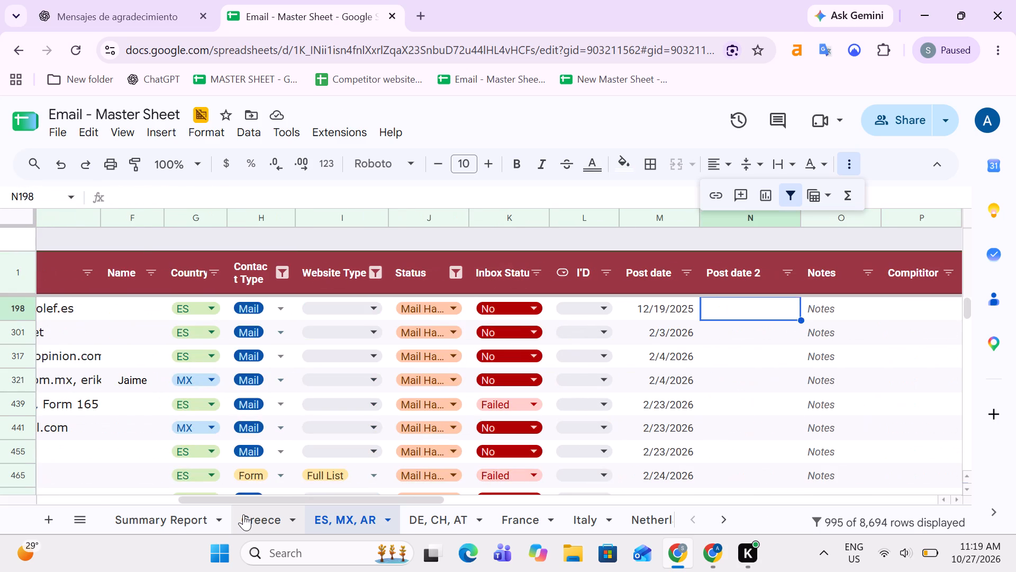
pyautogui.press('Left')
pyautogui.press('Left')
# Examine the Inbox Status and I'D entries down the filtered rows to row 7721 and back up to row 3673.
pyautogui.press('Down')
pyautogui.press('Down')
pyautogui.press('Down')
pyautogui.press('Down')
pyautogui.press('Down')
pyautogui.press('Down')
pyautogui.press('Down')
pyautogui.press('Down')
pyautogui.press('Down')
pyautogui.press('Down')
pyautogui.press('Down')
pyautogui.press('Down')
pyautogui.press('Down')
pyautogui.press('Down')
pyautogui.press('Down')
pyautogui.press('Down')
pyautogui.press('Down')
pyautogui.press('Down')
pyautogui.press('Down')
pyautogui.press('Down')
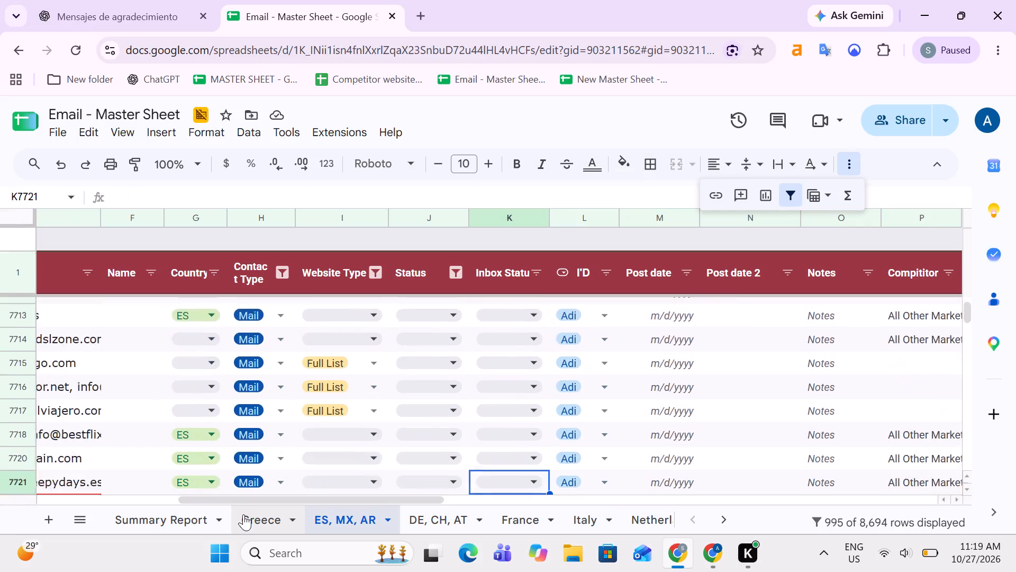
pyautogui.press('Up')
pyautogui.press('Up')
pyautogui.press('Up')
pyautogui.press('Up')
pyautogui.press('Up')
pyautogui.press('Up')
pyautogui.press('Up')
pyautogui.press('Up')
pyautogui.press('Up')
pyautogui.press('Up')
pyautogui.press('Up')
pyautogui.press('Up')
pyautogui.press('Up')
pyautogui.press('Up')
pyautogui.press('Up')
pyautogui.press('Up')
pyautogui.press('Up')
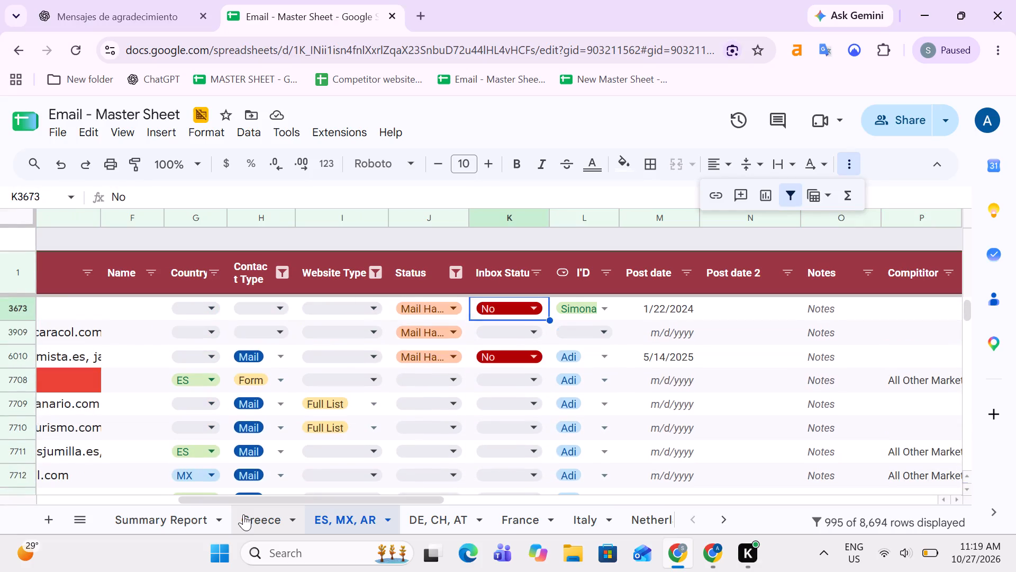
# Check row 7708, the first Adi row with a blank Status, from its I'D back to its website and contact details.
pyautogui.press('Down')
pyautogui.press('Down')
pyautogui.press('Down')
pyautogui.press('Down')
pyautogui.press('Right')
pyautogui.press('Up')
pyautogui.press('Left')
pyautogui.press('Left')
pyautogui.press('Left')
pyautogui.press('Left')
pyautogui.press('Left')
pyautogui.press('Left')
pyautogui.press('Left')
pyautogui.press('Left')
pyautogui.press('Left')
pyautogui.press('Left')
pyautogui.press('Left')
pyautogui.press('Left')
pyautogui.press('Left')
pyautogui.press('Left')
pyautogui.press('Left')
pyautogui.press('Left')
pyautogui.press('Left')
pyautogui.press('Left')
pyautogui.press('Left')
pyautogui.press('Left')
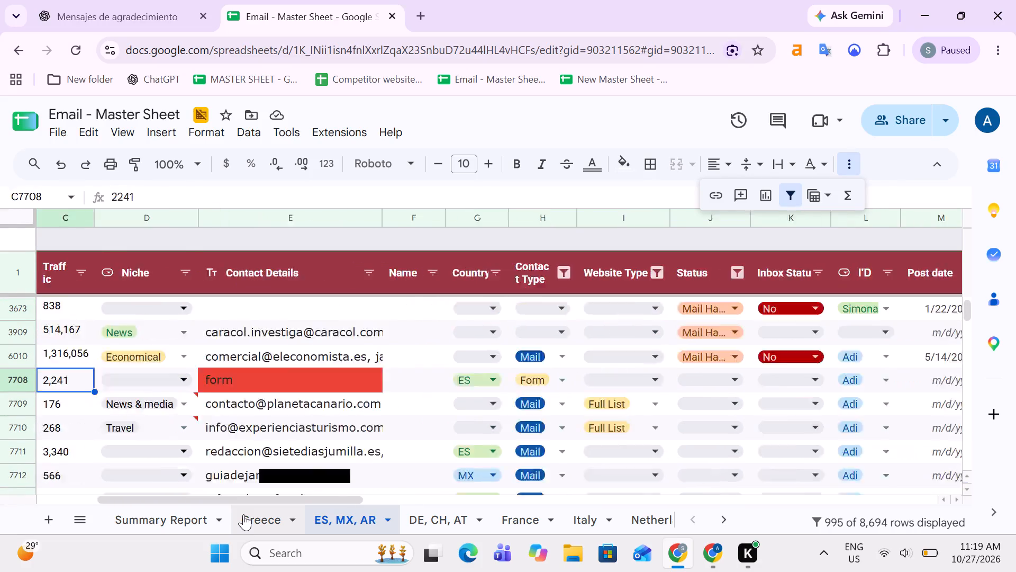
pyautogui.press('Right')
pyautogui.press('Right')
pyautogui.press('Right')
pyautogui.press('Right')
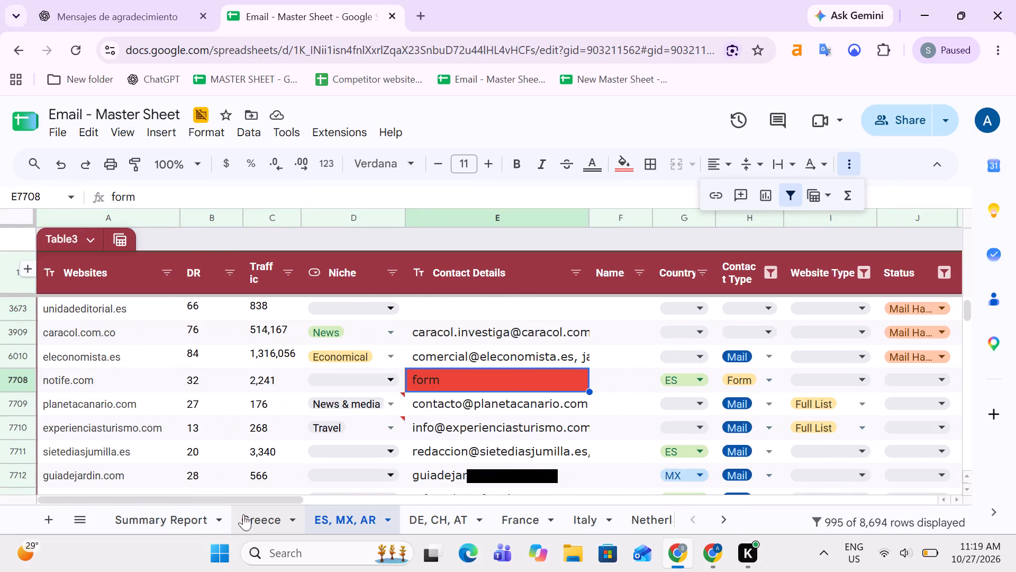
# Replace the Contact Details entry of notife.com in row 7708 with 856.
pyautogui.press('Return')
pyautogui.press('BackSpace')
pyautogui.press('BackSpace')
pyautogui.press('BackSpace')
pyautogui.press('BackSpace')
pyautogui.press('BackSpace')
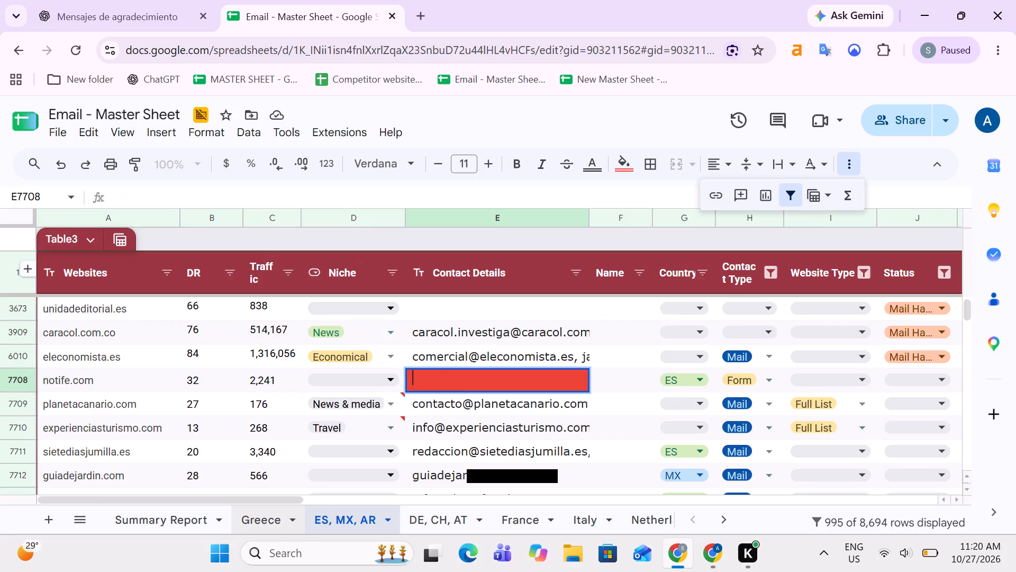
pyautogui.write('856')
pyautogui.press('Tab')
# Add the word Form and a space before the number in notife.com's Contact Details, making it Form 856.
pyautogui.press('Left')
pyautogui.press('Return')
pyautogui.press('Left')
pyautogui.press('Left')
pyautogui.press('Left')
pyautogui.press('Left')
pyautogui.press('Left')
pyautogui.press('Left')
pyautogui.press('Left')
pyautogui.press('Left')
pyautogui.press('Left')
pyautogui.press('Left')
pyautogui.press('Left')
pyautogui.press('Left')
pyautogui.press('Left')
pyautogui.press('Left')
pyautogui.press('Left')
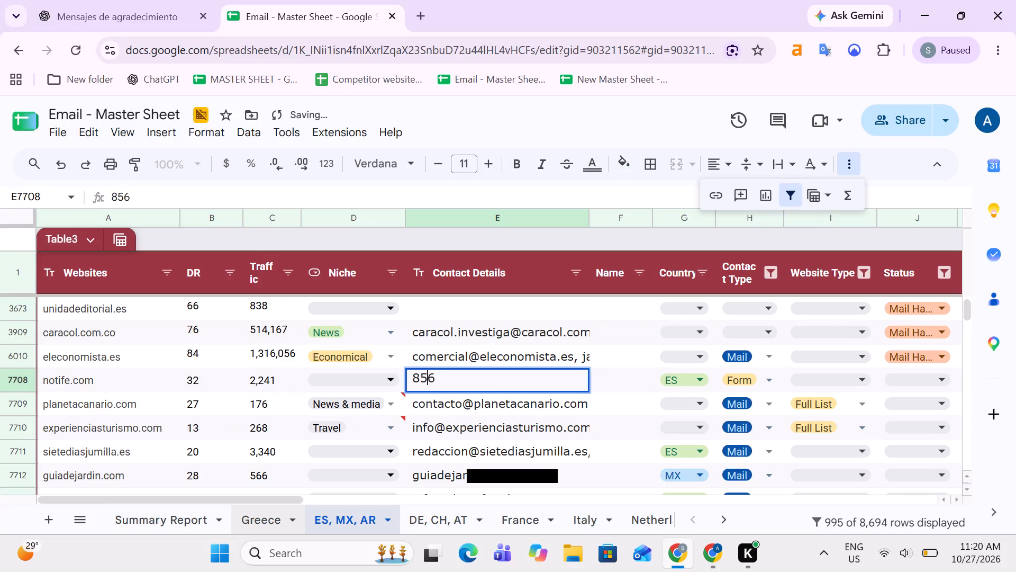
pyautogui.write('Form')
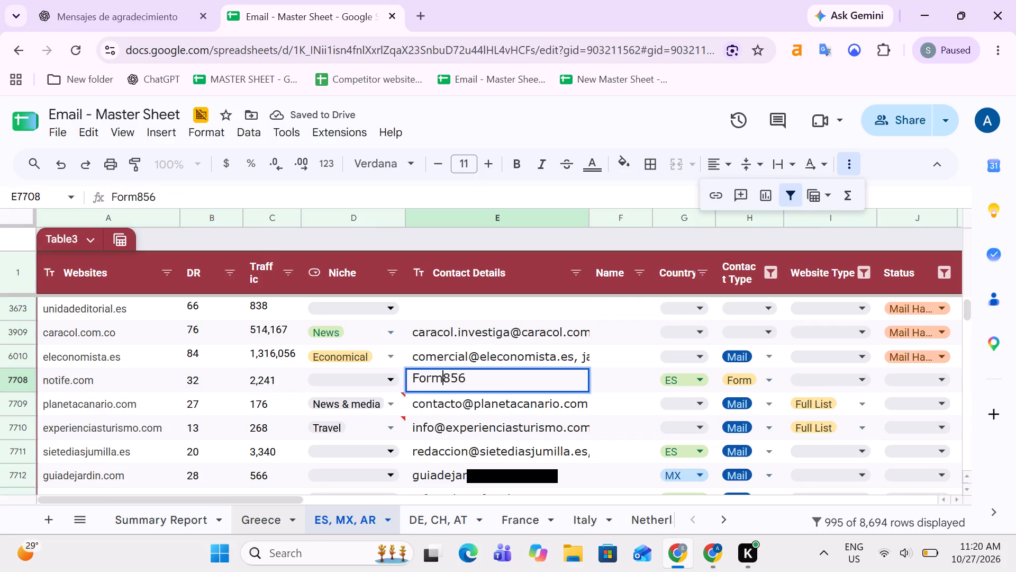
pyautogui.press('space')
pyautogui.press('Tab')
pyautogui.press('Left')
pyautogui.press('Left')
pyautogui.press('Left')
pyautogui.press('Left')
pyautogui.press('Left')
pyautogui.press('Left')
pyautogui.press('Left')
pyautogui.press('Left')
pyautogui.press('Left')
pyautogui.press('Left')
pyautogui.press('Left')
pyautogui.press('Left')
pyautogui.press('Left')
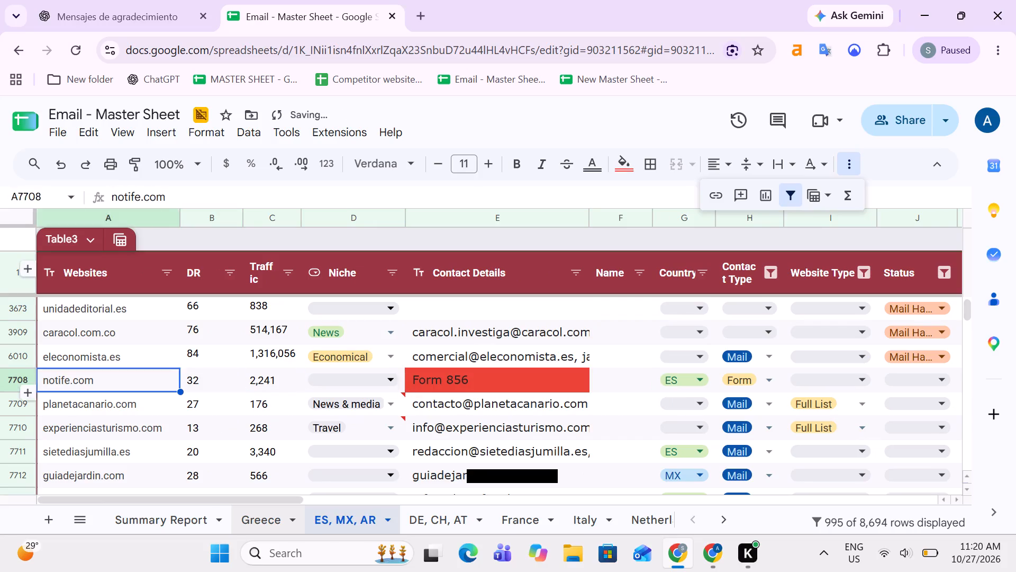
# Change the Contact Details entry of notife.com to Form 857.
pyautogui.press('Right')
pyautogui.press('Right')
pyautogui.press('Right')
pyautogui.press('Right')
pyautogui.press('Return')
pyautogui.press('BackSpace')
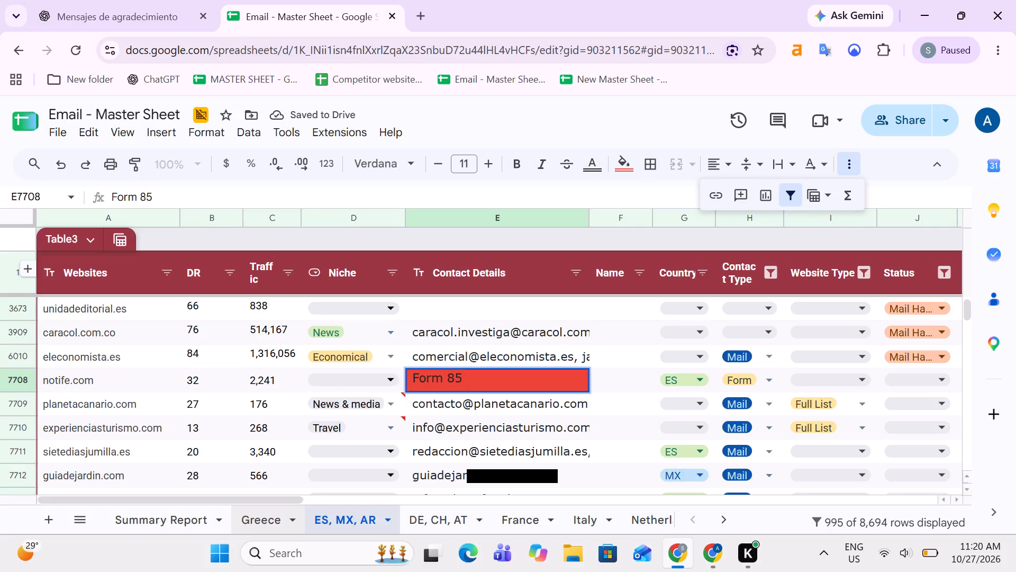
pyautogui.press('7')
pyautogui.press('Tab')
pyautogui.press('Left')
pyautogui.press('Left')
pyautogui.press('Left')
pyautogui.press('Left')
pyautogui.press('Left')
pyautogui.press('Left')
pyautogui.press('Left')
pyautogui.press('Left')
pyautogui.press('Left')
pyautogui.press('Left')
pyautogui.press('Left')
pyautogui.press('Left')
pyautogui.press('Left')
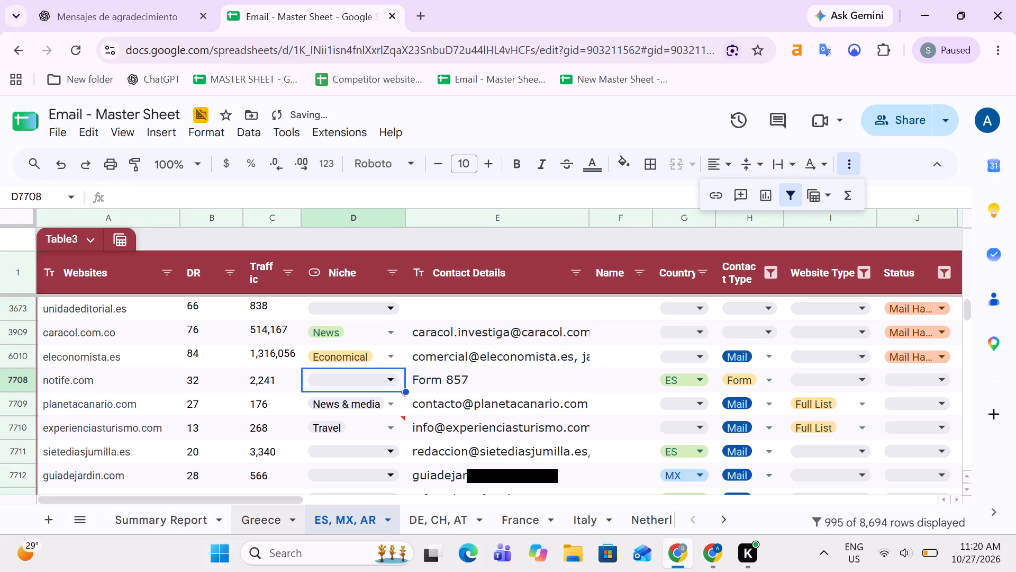
# Open the website notife.com from row 7708 in a new browser tab.
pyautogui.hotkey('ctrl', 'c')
pyautogui.click(421, 15)
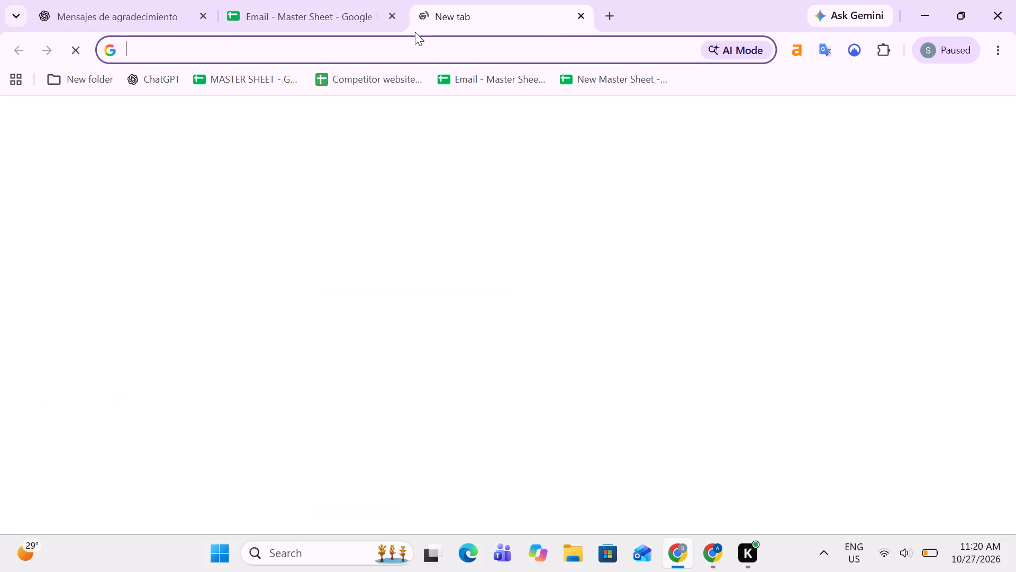
pyautogui.hotkey('ctrl', 'v')
pyautogui.press('Return')
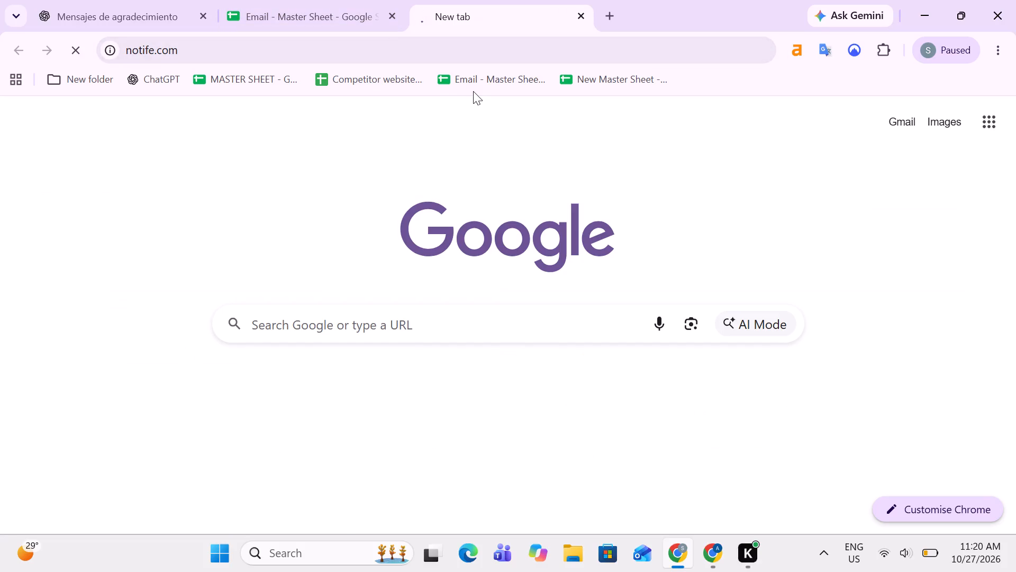
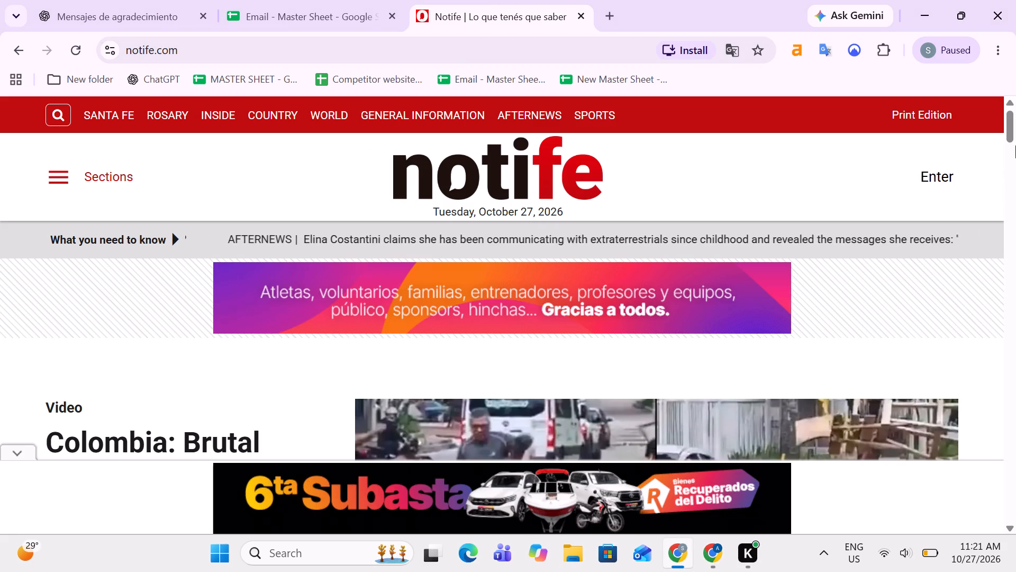
# Examine the footer at the end of the notife.com homepage for contact information.
pyautogui.moveTo(1005, 128); pyautogui.dragTo(978, 571)
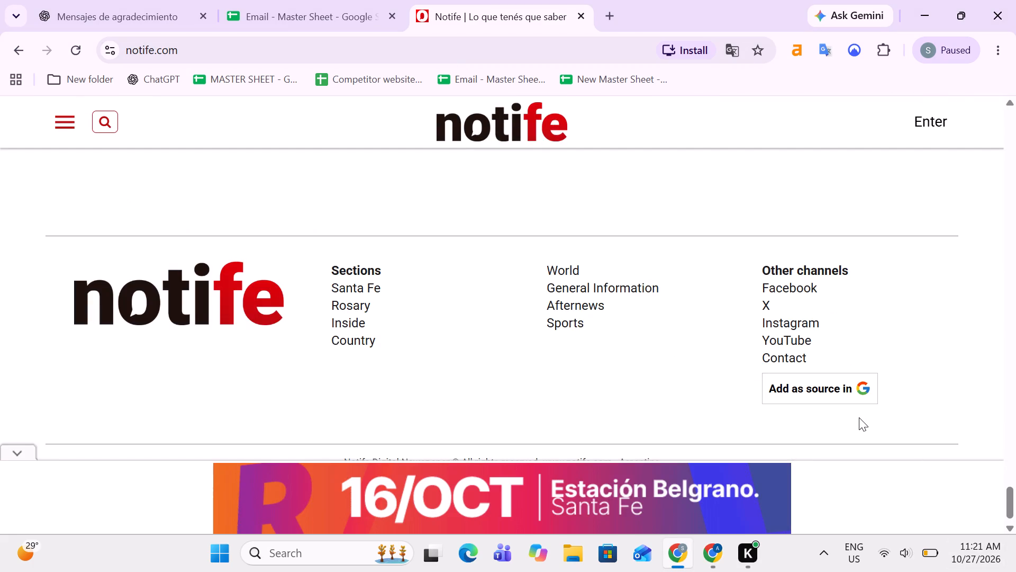
pyautogui.scroll(-6, 609, 338)
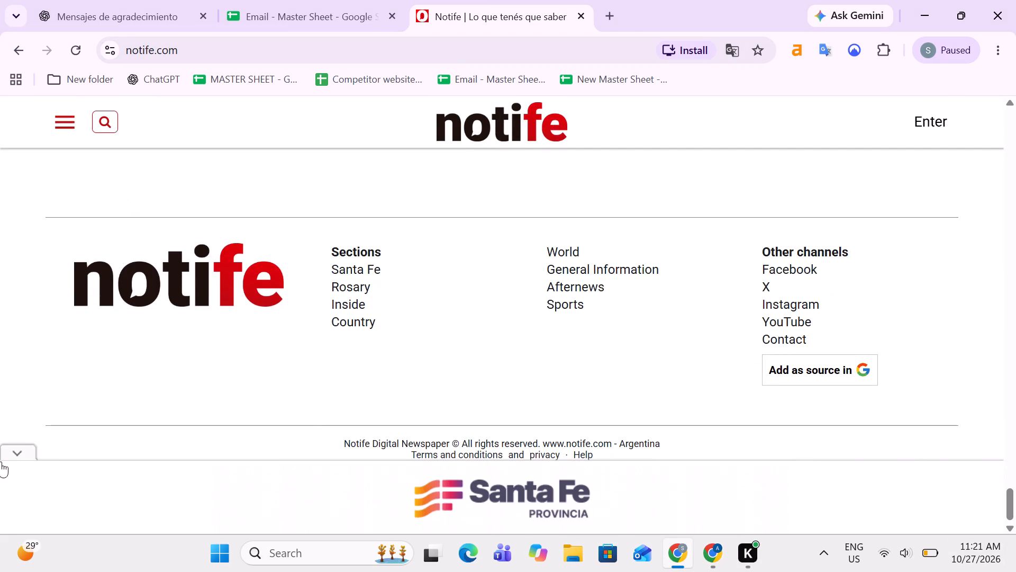
pyautogui.scroll(-6, 540, 460)
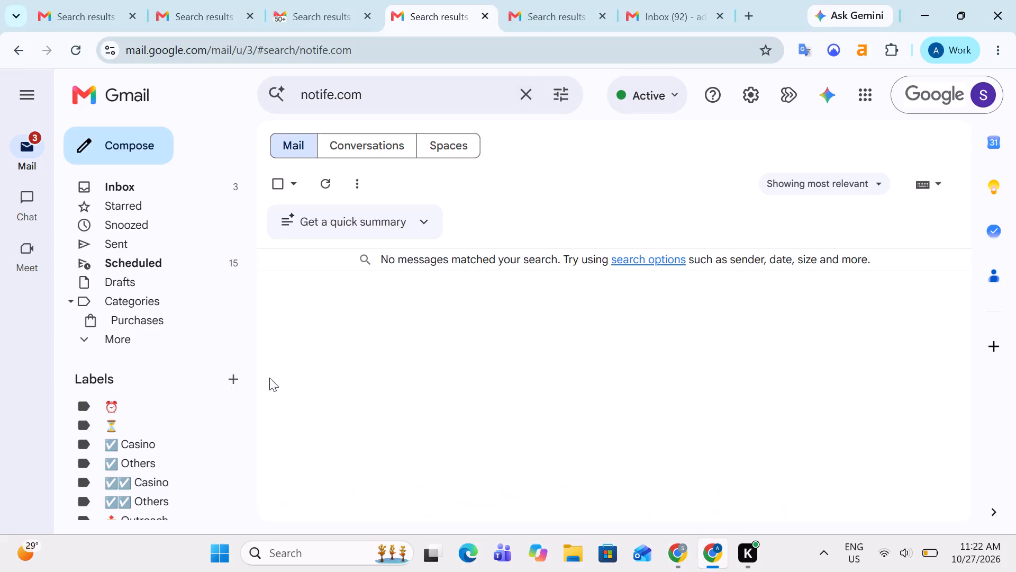
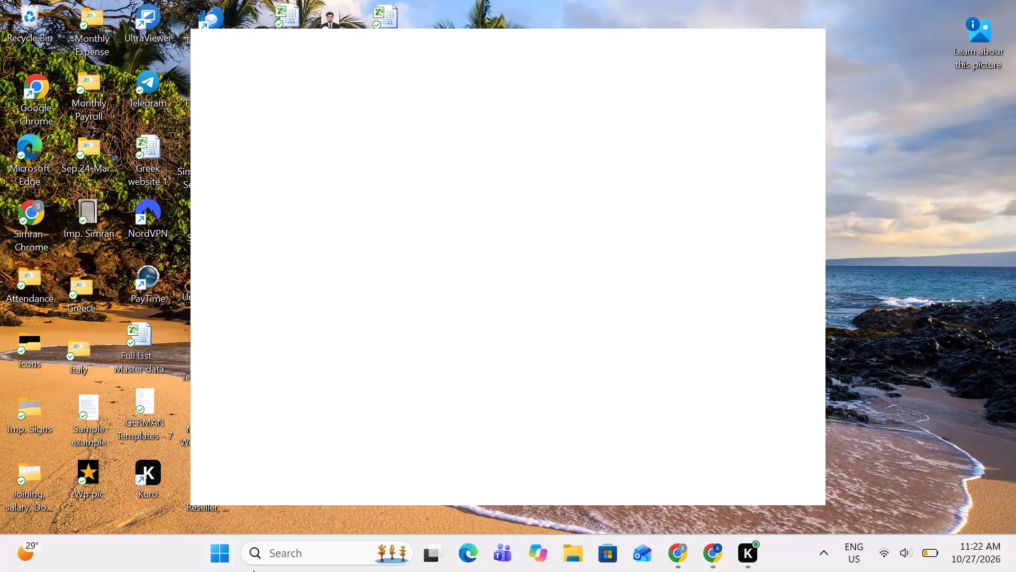
# Search the computer for "adi" and open the matching document in Word.
pyautogui.click(304, 555)
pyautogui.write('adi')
pyautogui.click(396, 153)
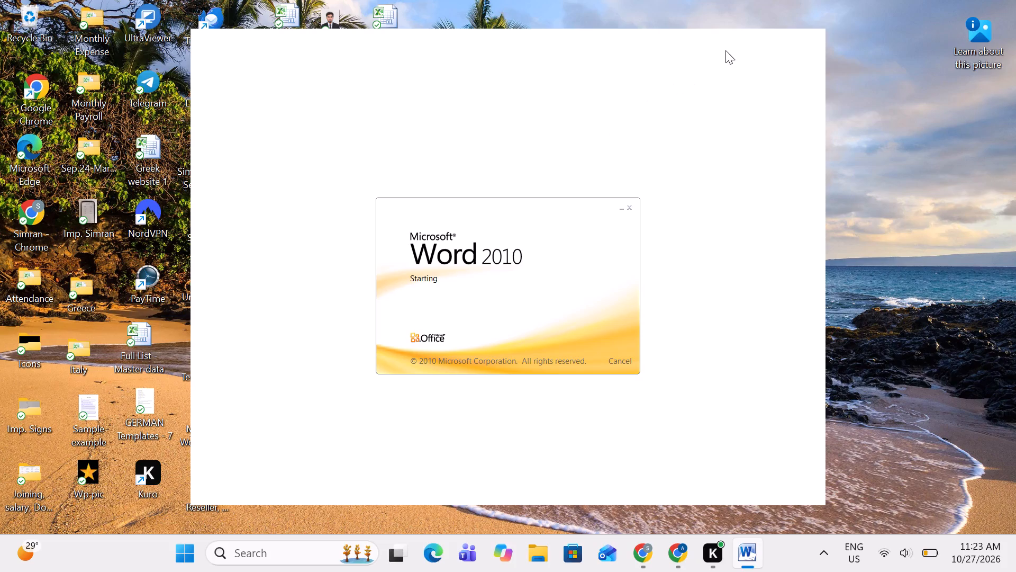
# Switch from the ADITI Spanish - 5 template document back to the notife.com Contacto page in Chrome.
pyautogui.hotkey('alt', 'Tab')
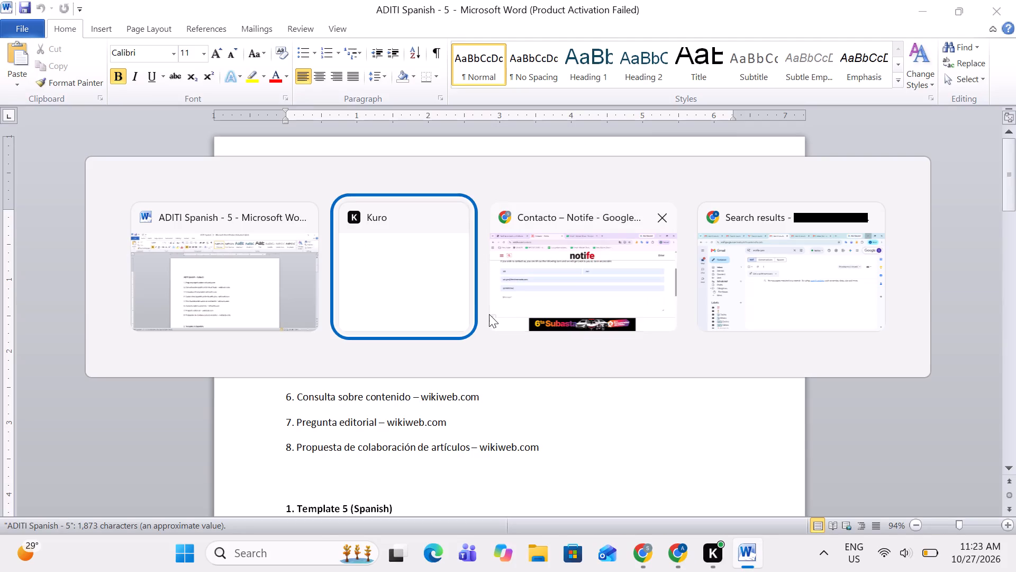
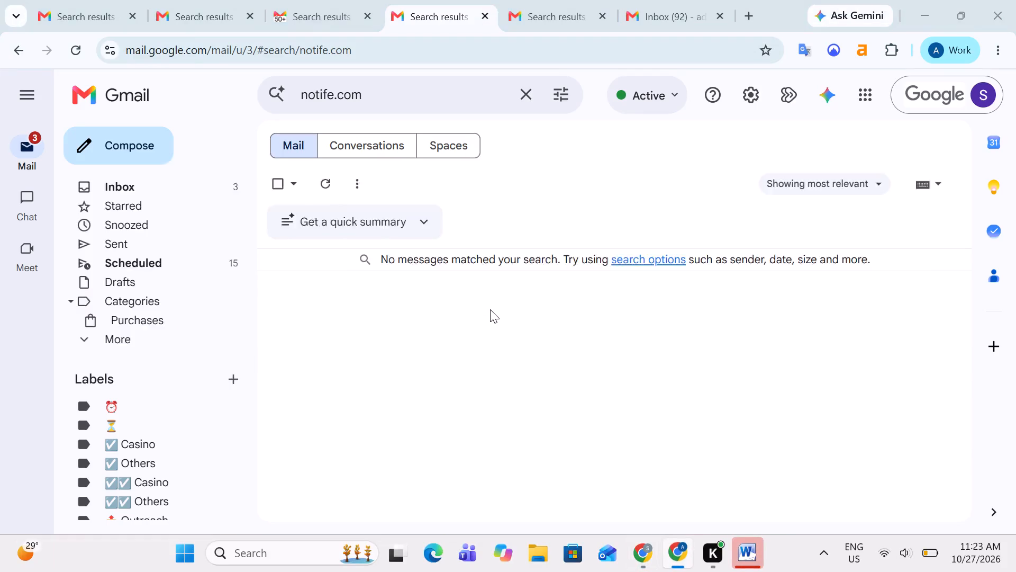
# Switch to the ADITI Spanish - 5 document in Word, dismiss the activation wizard and go to the Spanish template text.
pyautogui.hotkey('alt', 'Tab')
pyautogui.hotkey('alt', 'Tab')
pyautogui.scroll(-8, 389, 302)
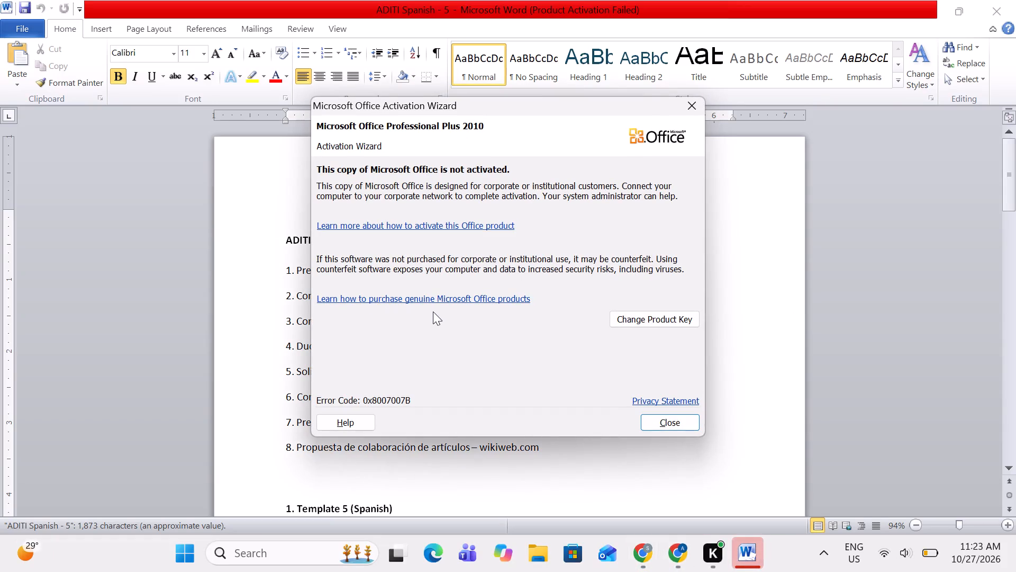
pyautogui.scroll(-5, 433, 311)
pyautogui.click(711, 101)
pyautogui.click(690, 106)
pyautogui.scroll(-6, 521, 370)
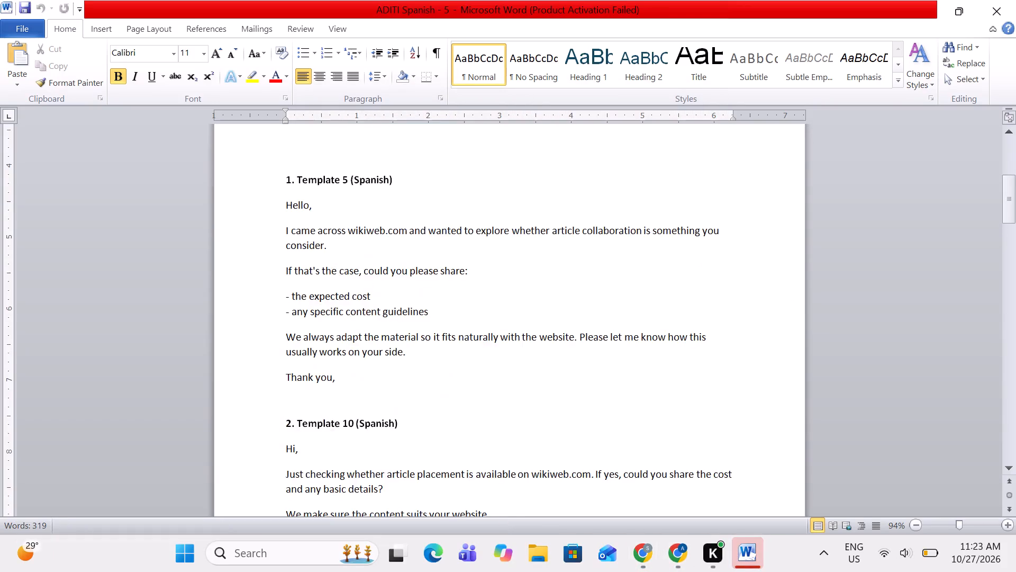
# Copy the Spanish Template 15 message from the greeting "Buenas tardes" through "Muchas gracias,".
pyautogui.scroll(-10, 470, 393)
pyautogui.scroll(-6, 425, 382)
pyautogui.scroll(-12, 371, 338)
pyautogui.scroll(-2, 347, 302)
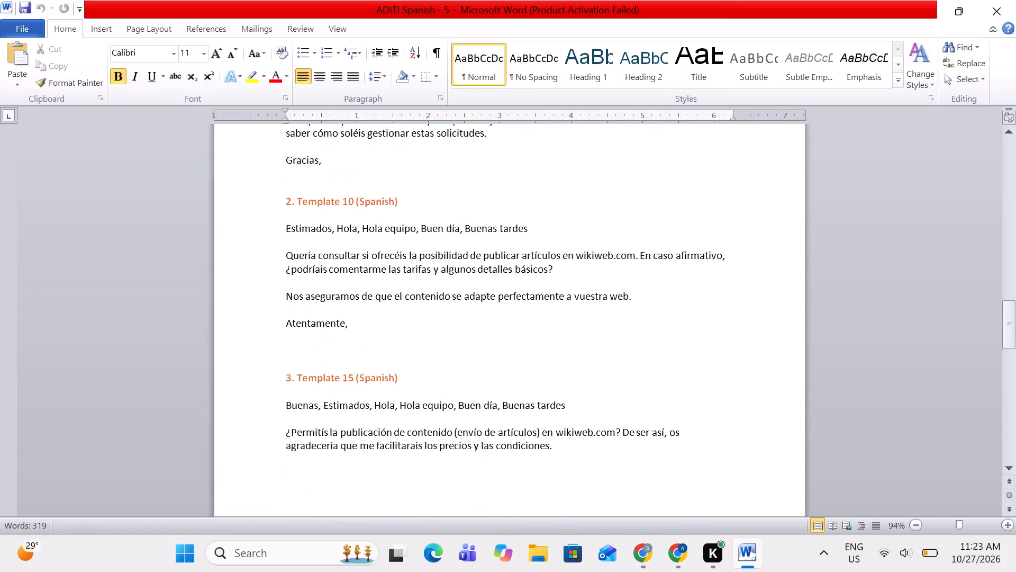
pyautogui.scroll(-2, 347, 302)
pyautogui.click(512, 292)
pyautogui.moveTo(512, 292); pyautogui.dragTo(519, 319)
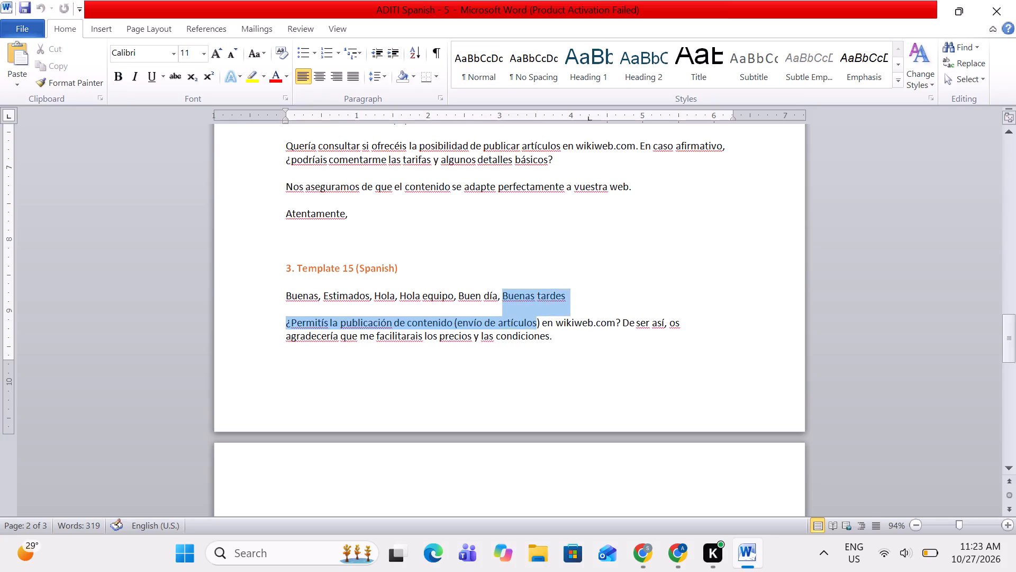
pyautogui.moveTo(519, 319); pyautogui.dragTo(519, 323)
pyautogui.scroll(-5, 463, 316)
pyautogui.keyDown('shift'); pyautogui.click(319, 338); pyautogui.keyUp('shift')
pyautogui.hotkey('shift', 'Right')
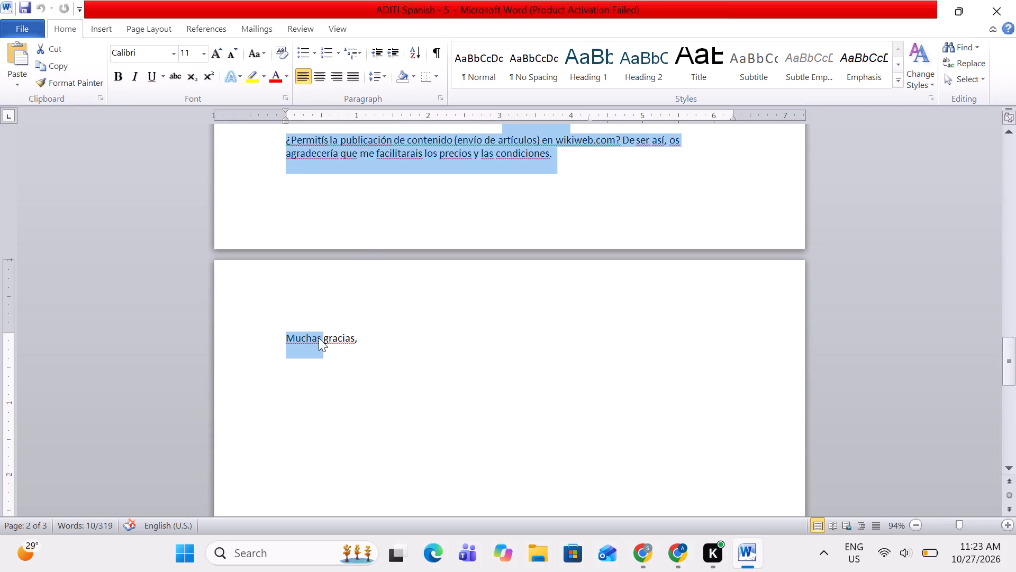
pyautogui.hotkey('shift', 'Right')
pyautogui.hotkey('shift', 'Right')
pyautogui.hotkey('shift', 'Right')
pyautogui.hotkey('shift', 'Right')
pyautogui.hotkey('shift', 'Right')
pyautogui.hotkey('shift', 'Right')
pyautogui.hotkey('shift', 'Right')
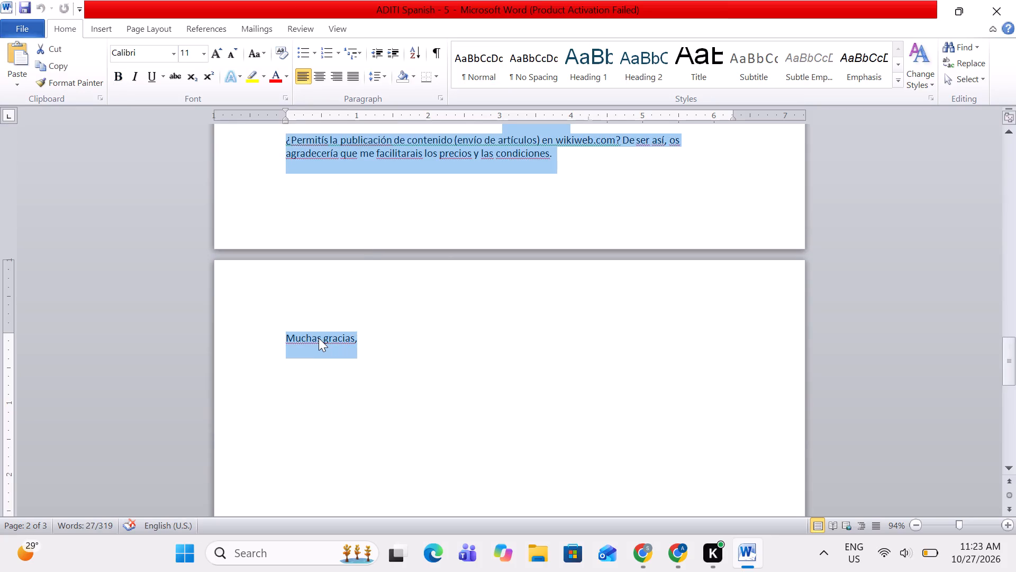
pyautogui.hotkey('ctrl', 'c')
pyautogui.hotkey('ctrl', 'c')
# Switch to the notife.com Contacto page in Chrome and paste the template into the Message field without a trailing line break.
pyautogui.hotkey('alt', 'Tab')
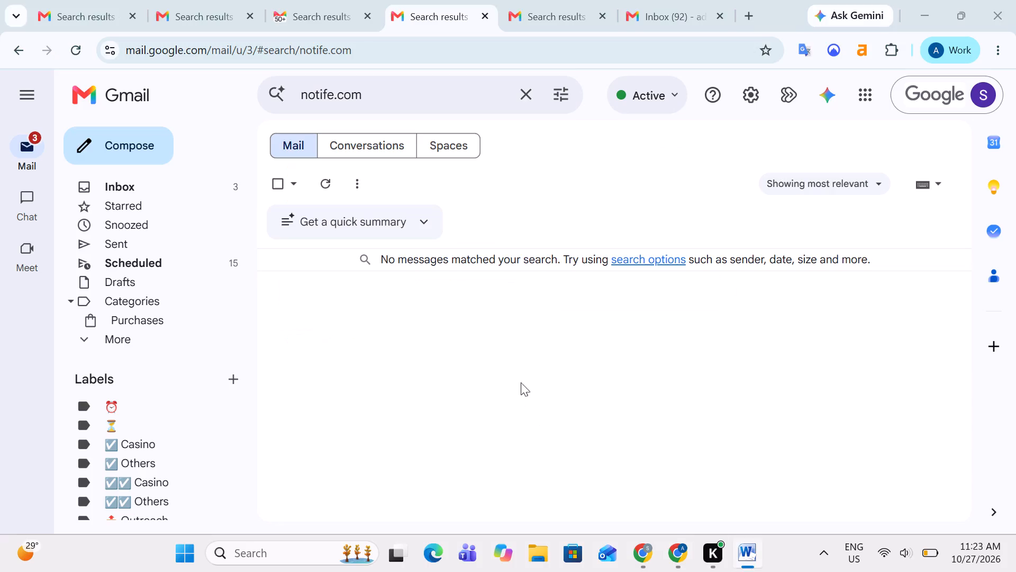
pyautogui.hotkey('alt', 'Tab')
pyautogui.hotkey('alt', 'Tab')
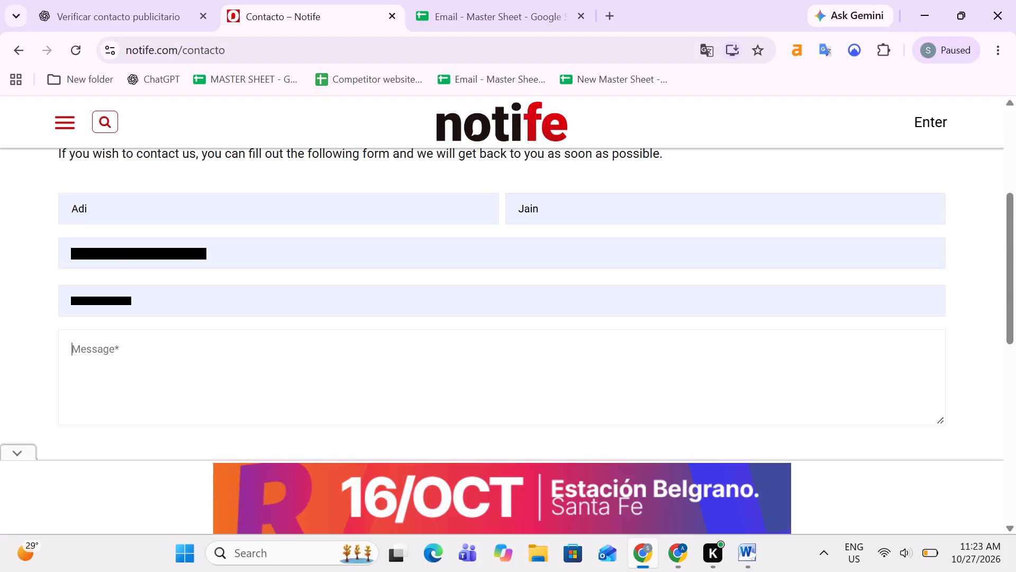
pyautogui.hotkey('ctrl', 'v')
pyautogui.press('BackSpace')
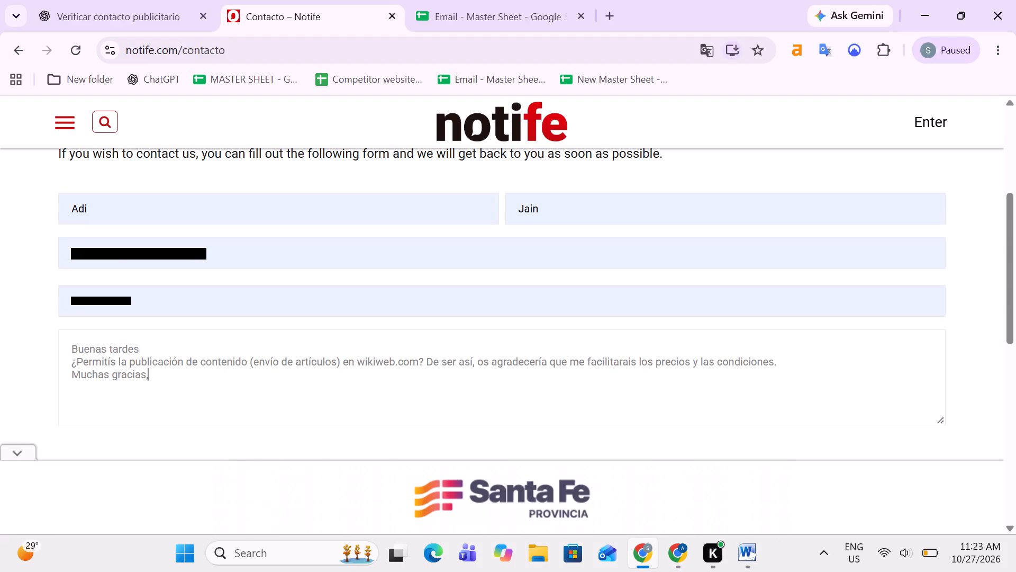
# Insert a blank line before "Muchas gracias," in the contact message.
pyautogui.press('Up')
pyautogui.press('Down')
pyautogui.press('Down')
pyautogui.press('Left')
pyautogui.press('Left')
pyautogui.press('Left')
pyautogui.press('Left')
pyautogui.press('Left')
pyautogui.press('Left')
pyautogui.press('Left')
pyautogui.press('Left')
pyautogui.press('Left')
pyautogui.press('Left')
pyautogui.press('Left')
pyautogui.press('Left')
pyautogui.press('Left')
pyautogui.press('Left')
pyautogui.press('Left')
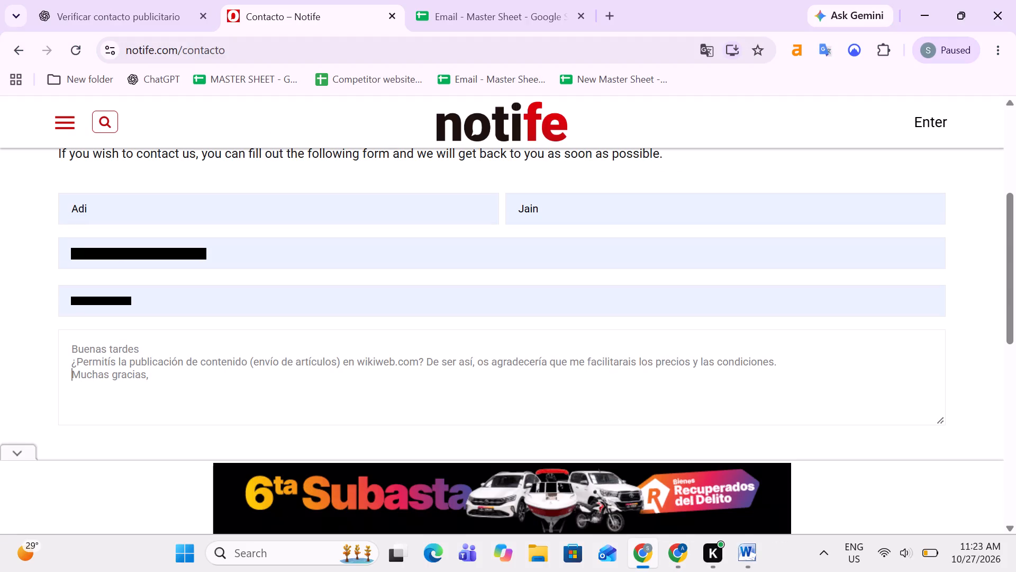
pyautogui.press('Left')
pyautogui.press('Right')
pyautogui.hotkey('shift', 'Return')
# Join the greeting to the question on one line, with a comma and space after "Buenas tardes".
pyautogui.press('Up')
pyautogui.press('Up')
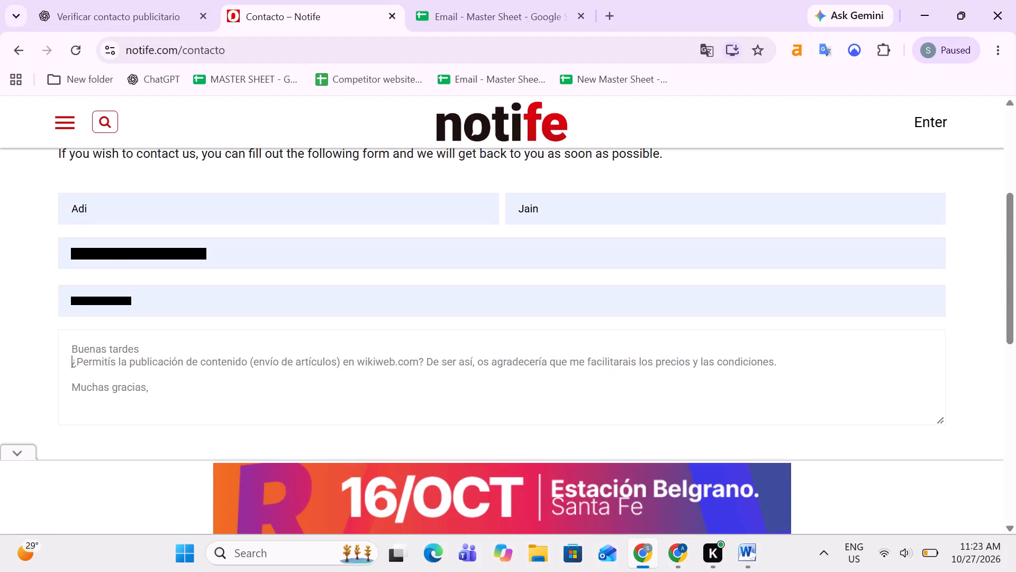
pyautogui.press('BackSpace')
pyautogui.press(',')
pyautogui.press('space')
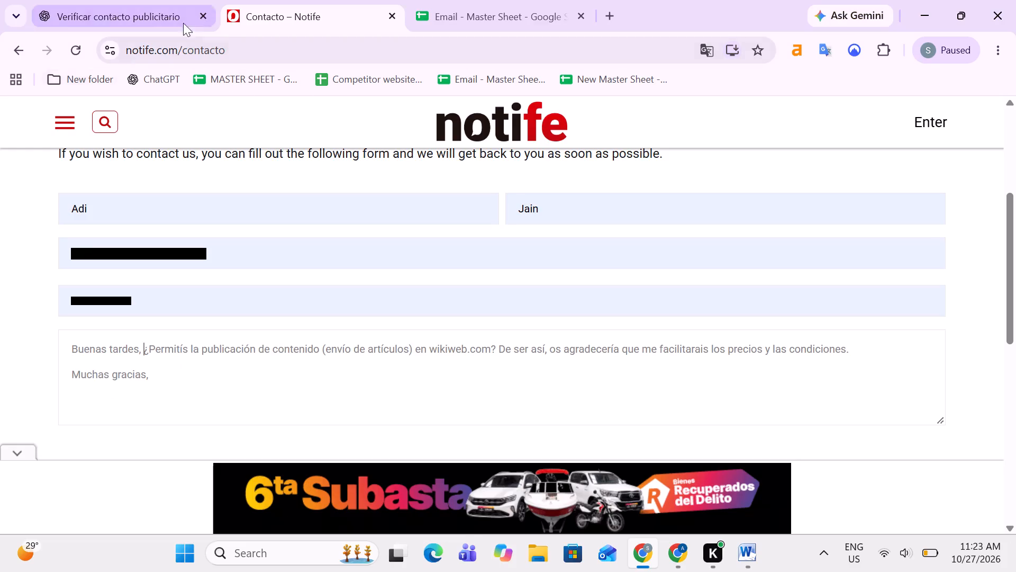
# Copy the domain notife.com from the page address and replace wikiweb.com with it in the contact message.
pyautogui.click(179, 49)
pyautogui.moveTo(179, 49); pyautogui.dragTo(209, 50)
pyautogui.hotkey('ctrl', 'c')
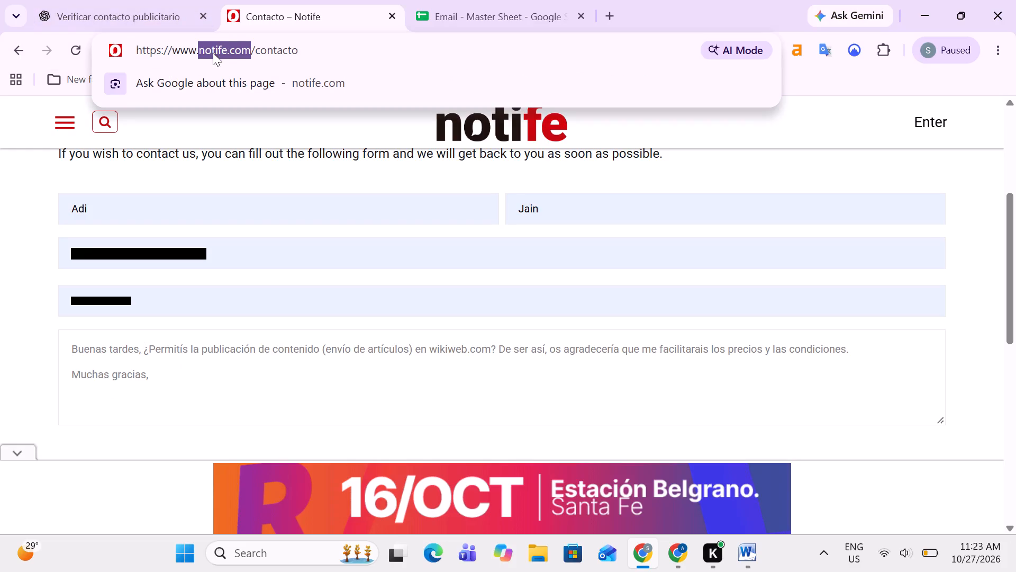
pyautogui.hotkey('ctrl', 'c')
pyautogui.hotkey('ctrl', 'c')
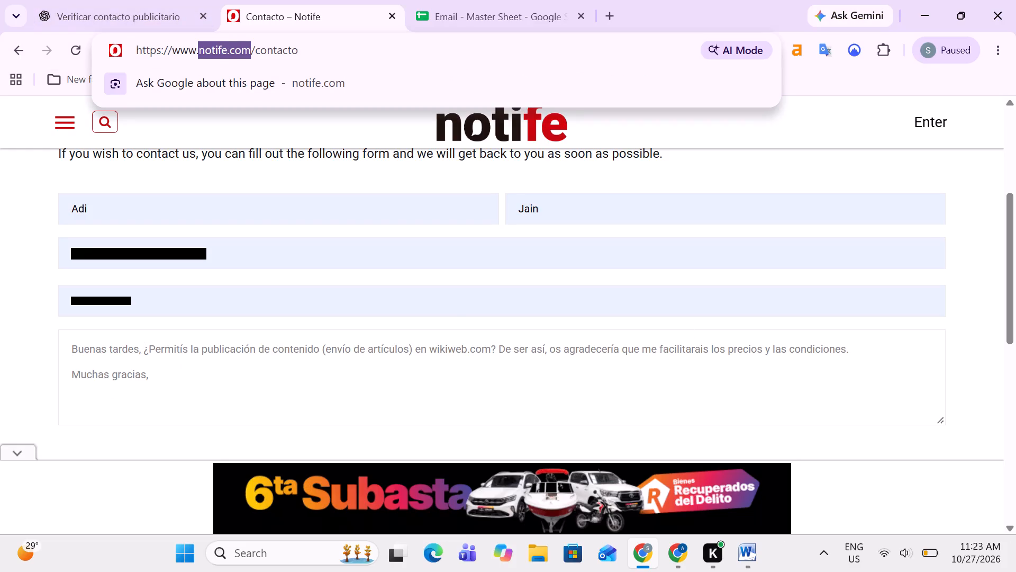
pyautogui.click(436, 349)
pyautogui.moveTo(436, 349); pyautogui.dragTo(468, 348)
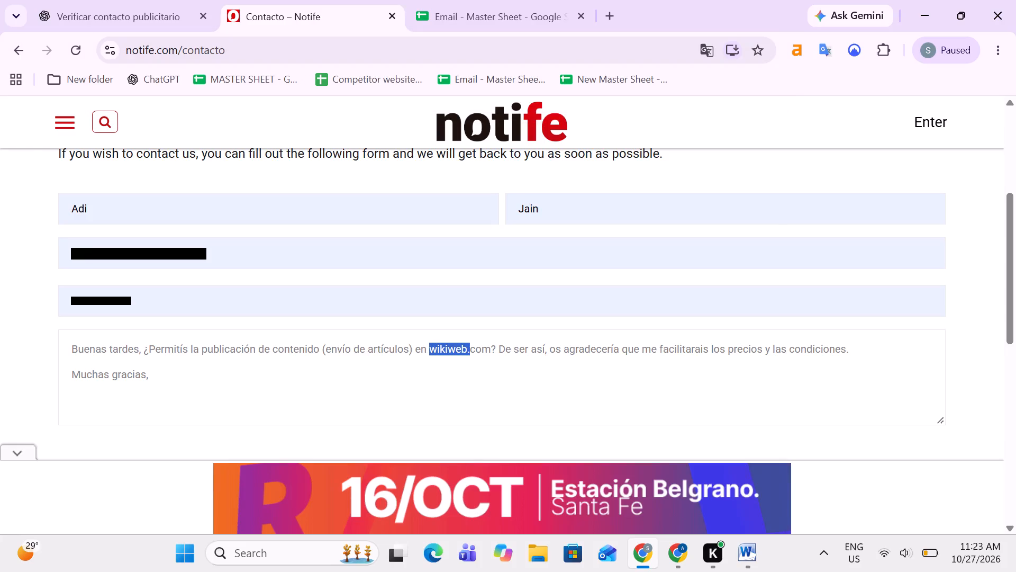
pyautogui.moveTo(468, 348); pyautogui.dragTo(471, 349)
pyautogui.hotkey('ctrl', 'v')
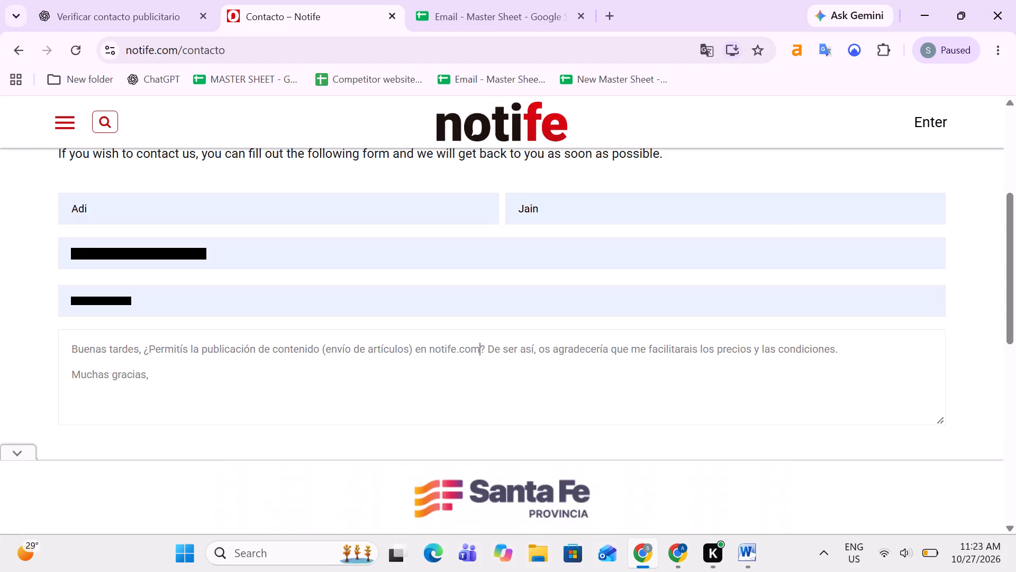
# In the notife.com contact form, choose Advertising as the department and Email as the preferred contact method.
pyautogui.scroll(1, 176, 312)
pyautogui.scroll(-5, 256, 336)
pyautogui.scroll(1, 147, 264)
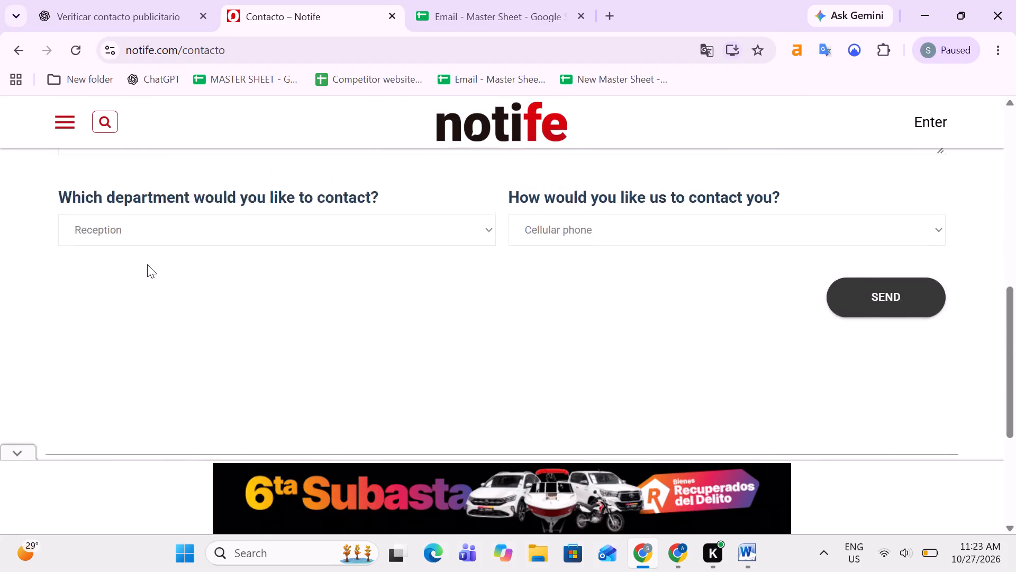
pyautogui.click(173, 261)
pyautogui.click(137, 305)
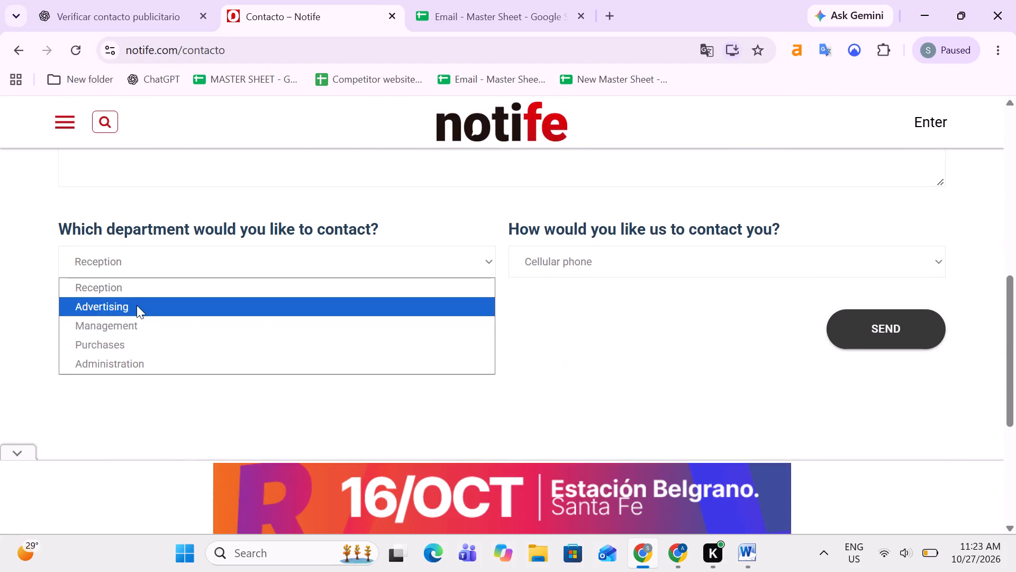
pyautogui.click(659, 267)
pyautogui.click(602, 304)
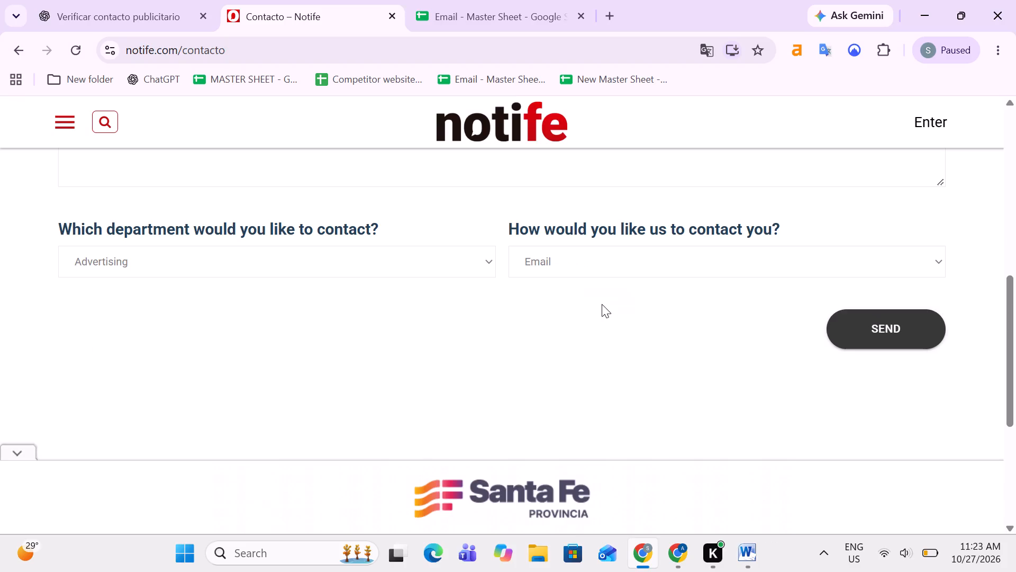
# Review the filled-in notife.com contact form, send it and close the Contacto page.
pyautogui.scroll(3, 600, 299)
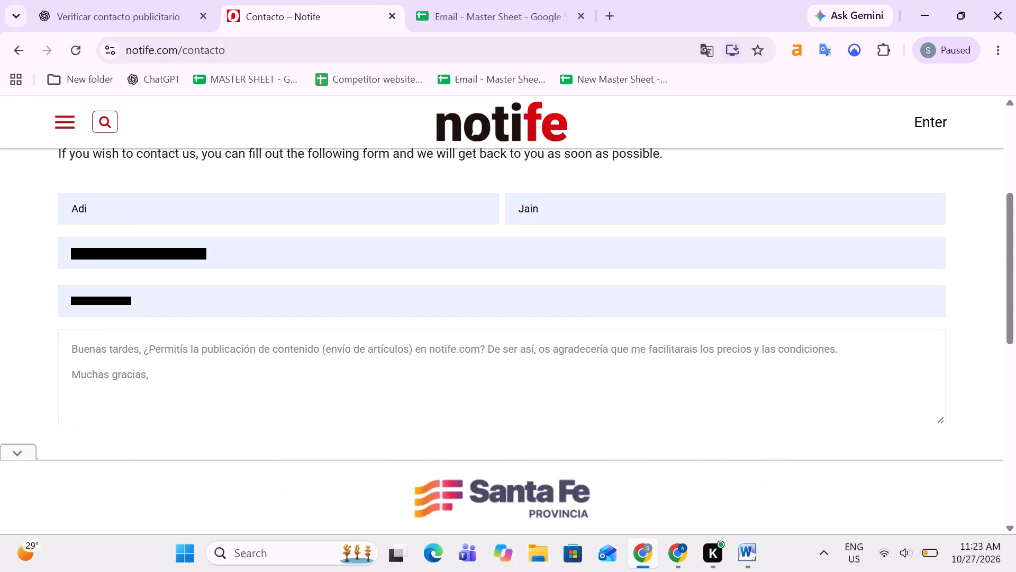
pyautogui.scroll(-4, 786, 341)
pyautogui.click(892, 254)
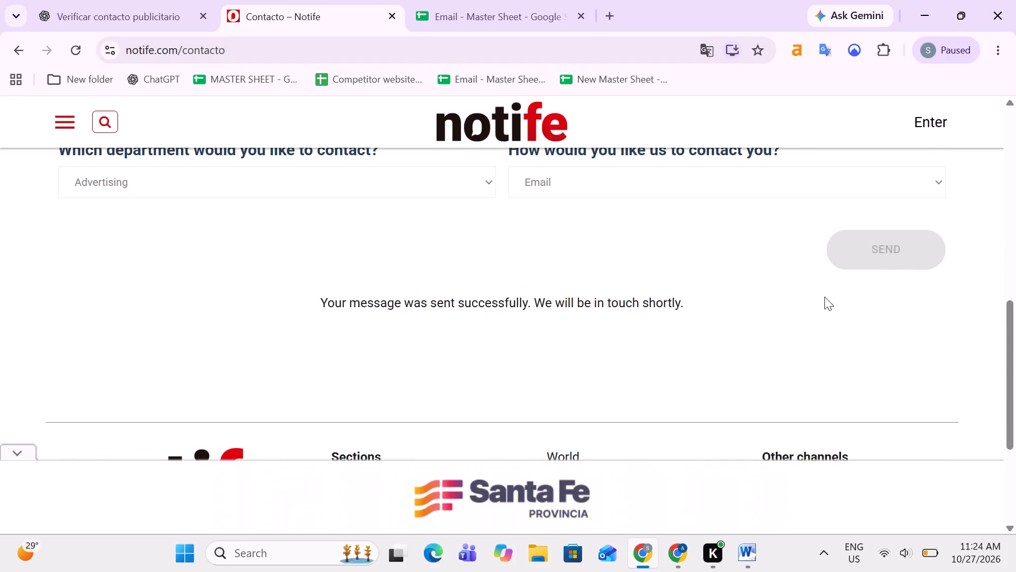
pyautogui.click(392, 23)
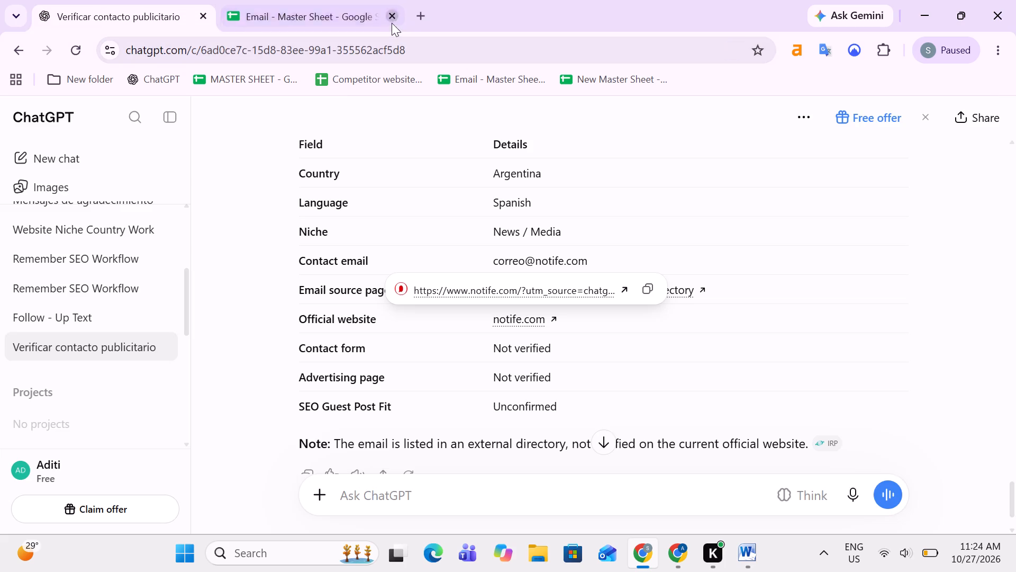
# In the Email - Master Sheet, set the Status of the notife.com row to Done.
pyautogui.click(319, 0)
pyautogui.press('Tab')
pyautogui.press('Right')
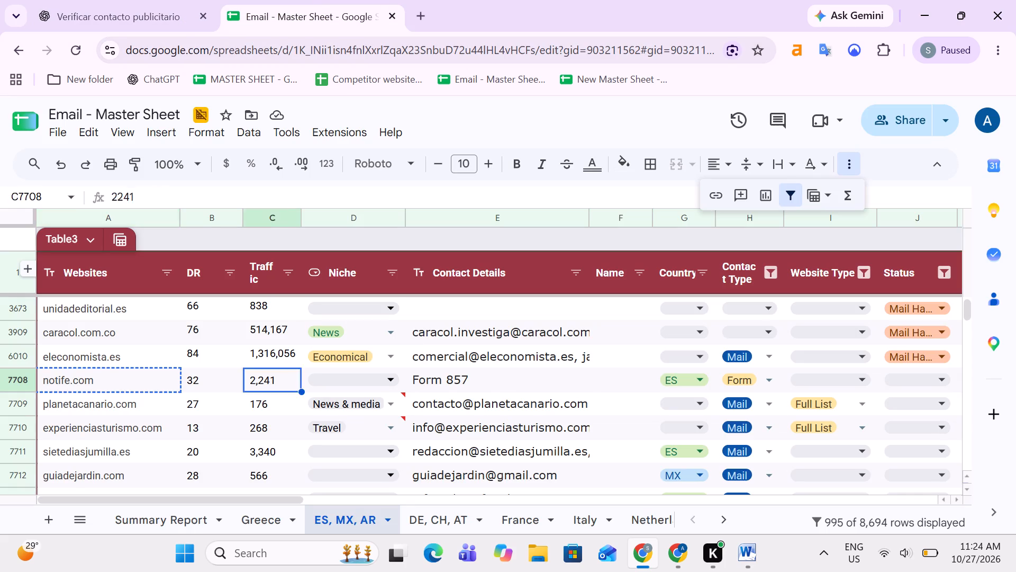
pyautogui.press('Right')
pyautogui.press('Right')
pyautogui.press('Right')
pyautogui.press('Right')
pyautogui.press('Right')
pyautogui.press('Right')
pyautogui.press('Right')
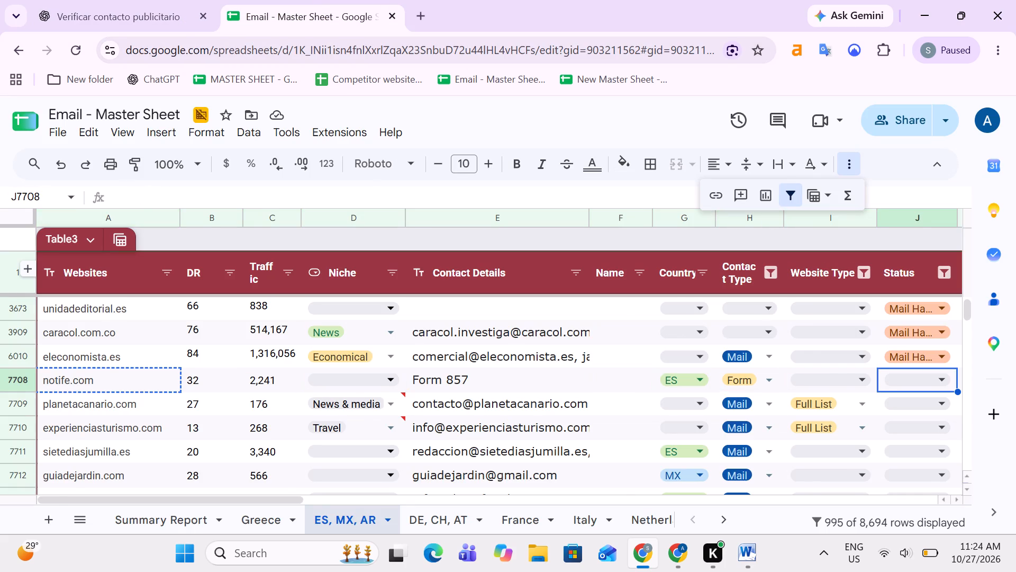
pyautogui.press('Right')
pyautogui.press('Left')
pyautogui.press('d')
pyautogui.press('Down')
pyautogui.press('Return')
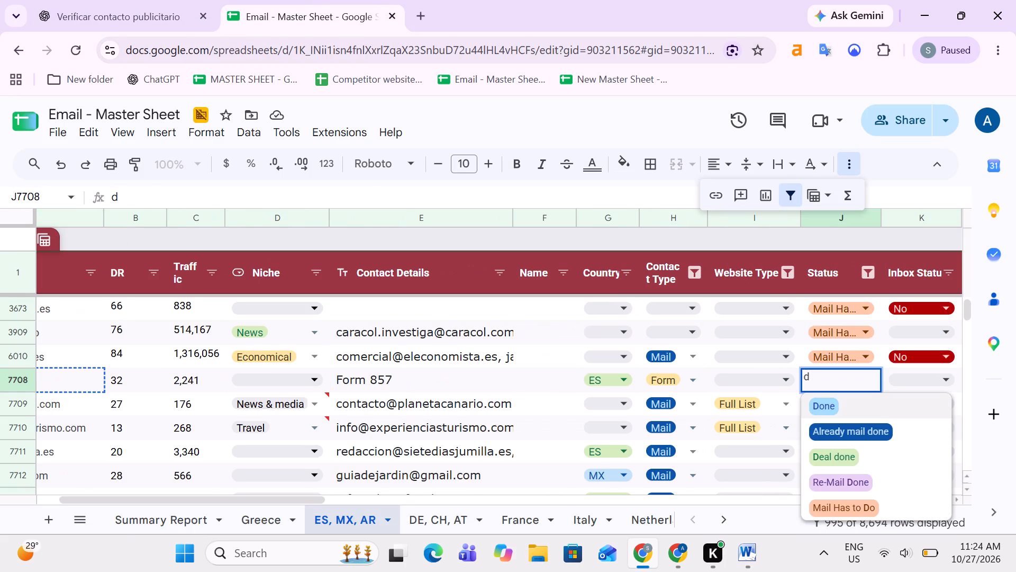
# Select the Contact Details cell of the planetacanario.com row.
pyautogui.press('Right')
pyautogui.press('Left')
pyautogui.press('Left')
pyautogui.press('Left')
pyautogui.press('Left')
pyautogui.press('Left')
pyautogui.press('Left')
pyautogui.press('Left')
pyautogui.press('Left')
pyautogui.press('Left')
pyautogui.press('Left')
pyautogui.press('Left')
pyautogui.press('Left')
pyautogui.press('Left')
pyautogui.press('Left')
pyautogui.press('Left')
pyautogui.press('Left')
pyautogui.press('Left')
pyautogui.press('Left')
pyautogui.press('Left')
pyautogui.press('Right')
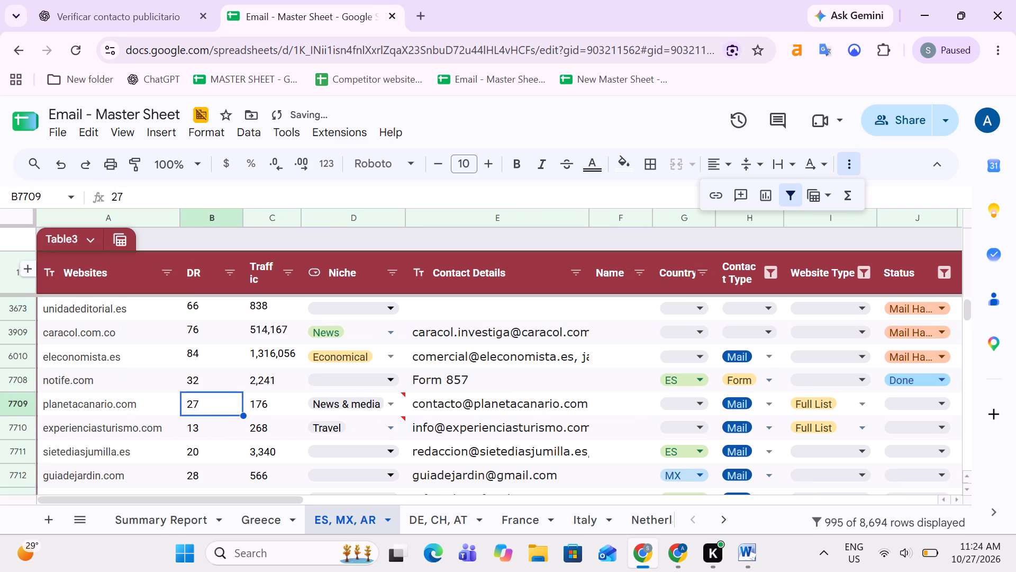
pyautogui.press('Right')
pyautogui.press('Right')
pyautogui.press('Right')
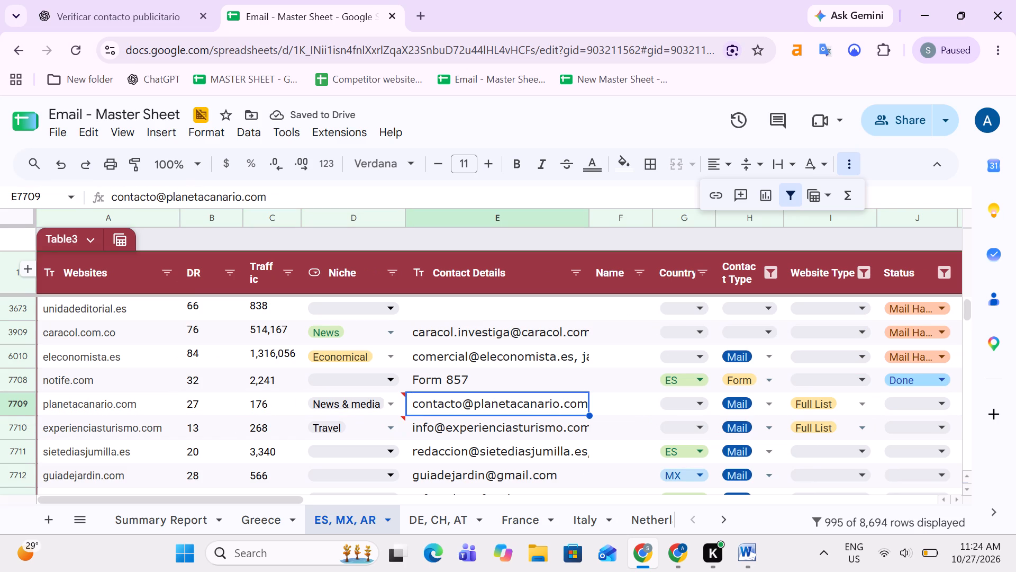
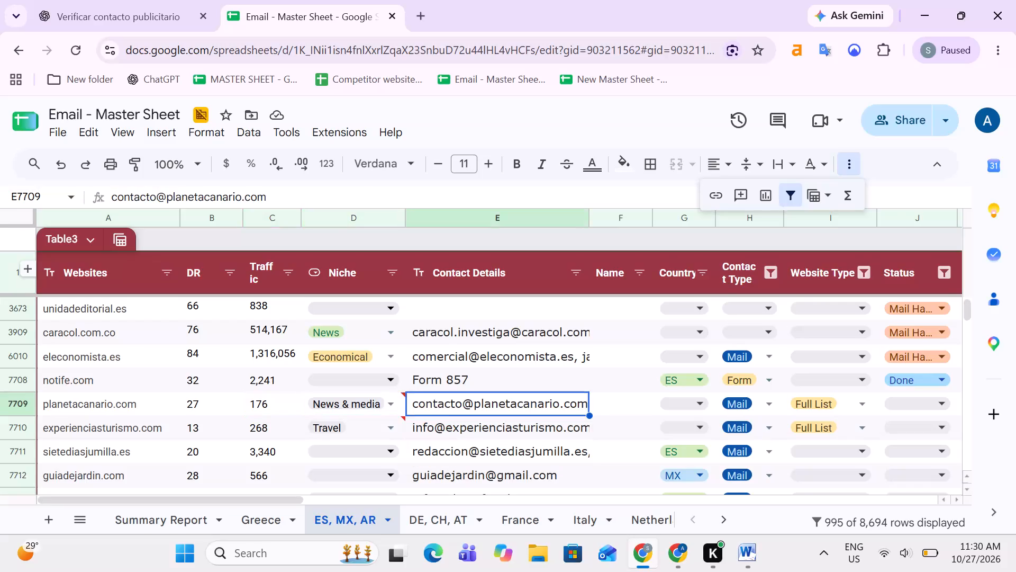
# Set the Niche of the notife.com and planetacanario.com rows to News.
pyautogui.press('Up')
pyautogui.press('Left')
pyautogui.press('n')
pyautogui.press('Down')
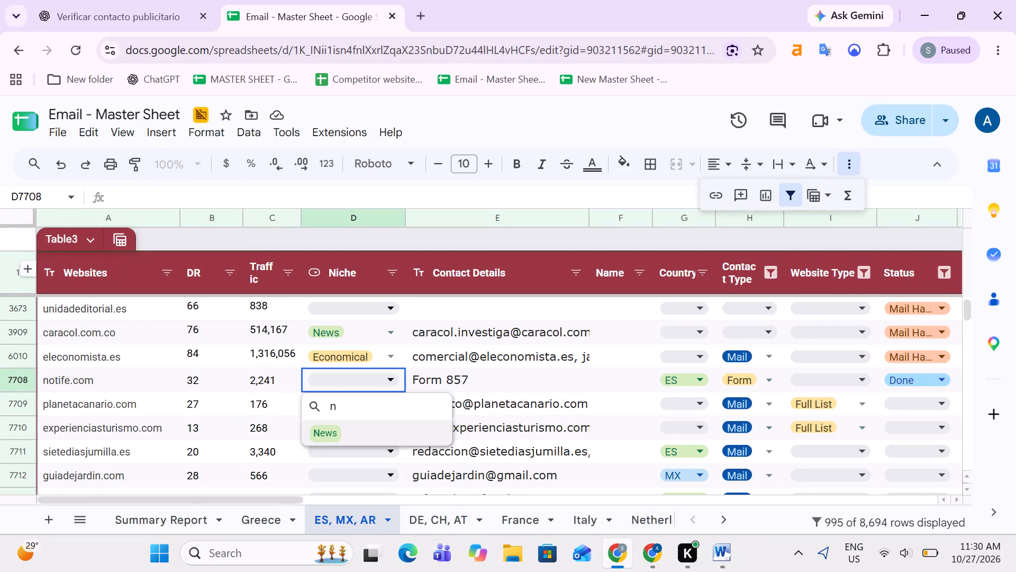
pyautogui.press('Return')
pyautogui.press('Down')
pyautogui.press('Up')
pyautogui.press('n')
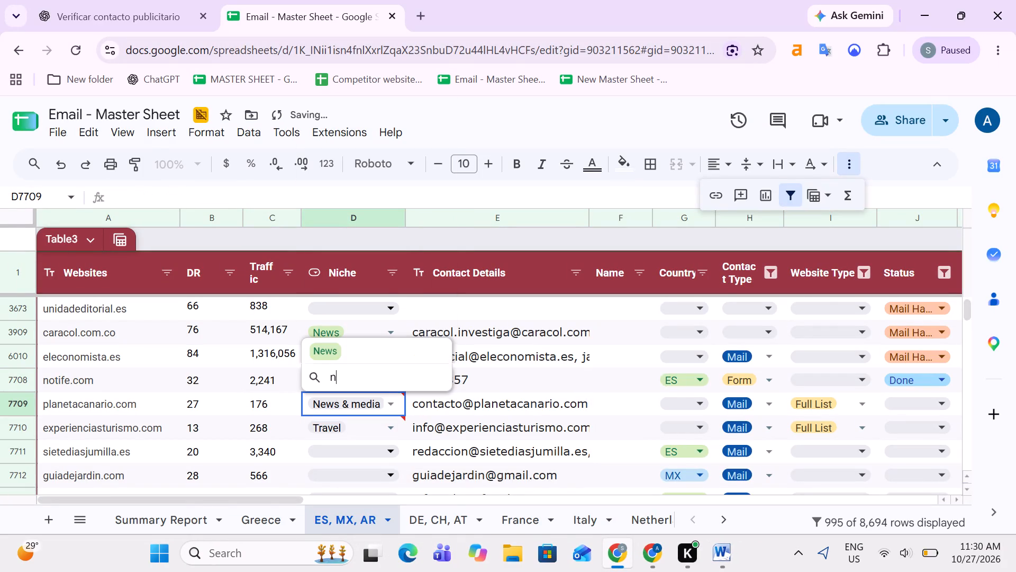
pyautogui.press('Down')
pyautogui.press('Return')
pyautogui.press('Up')
pyautogui.press('Right')
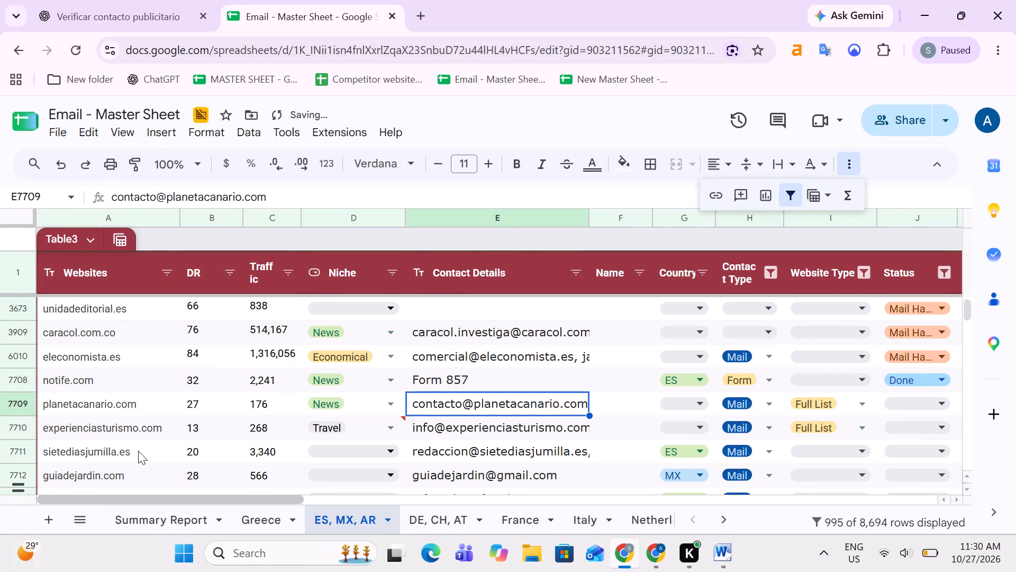
pyautogui.tripleClick(193, 194)
pyautogui.hotkey('ctrl', 'c')
pyautogui.hotkey('ctrl', 'c')
pyautogui.hotkey('ctrl', 'c')
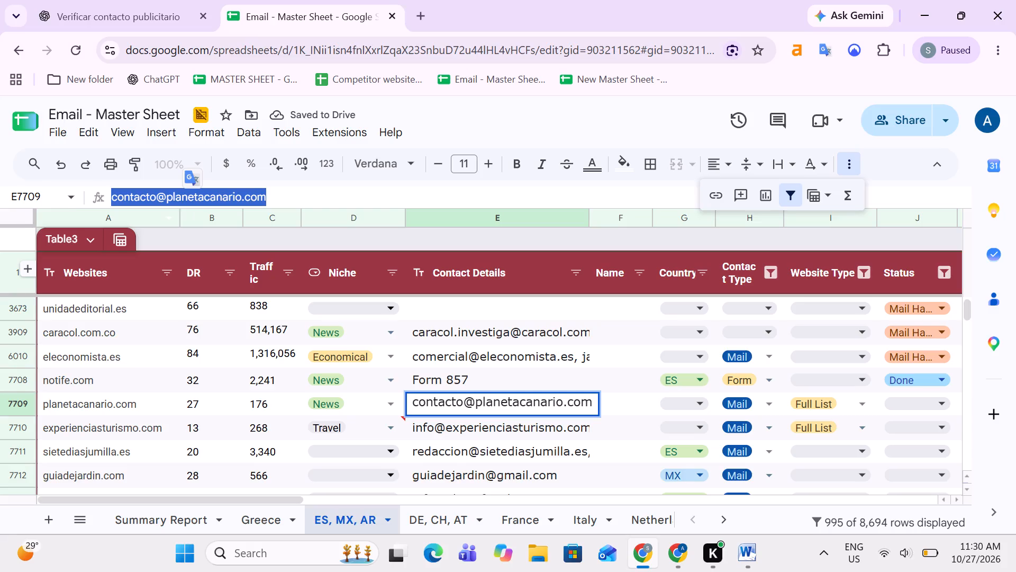
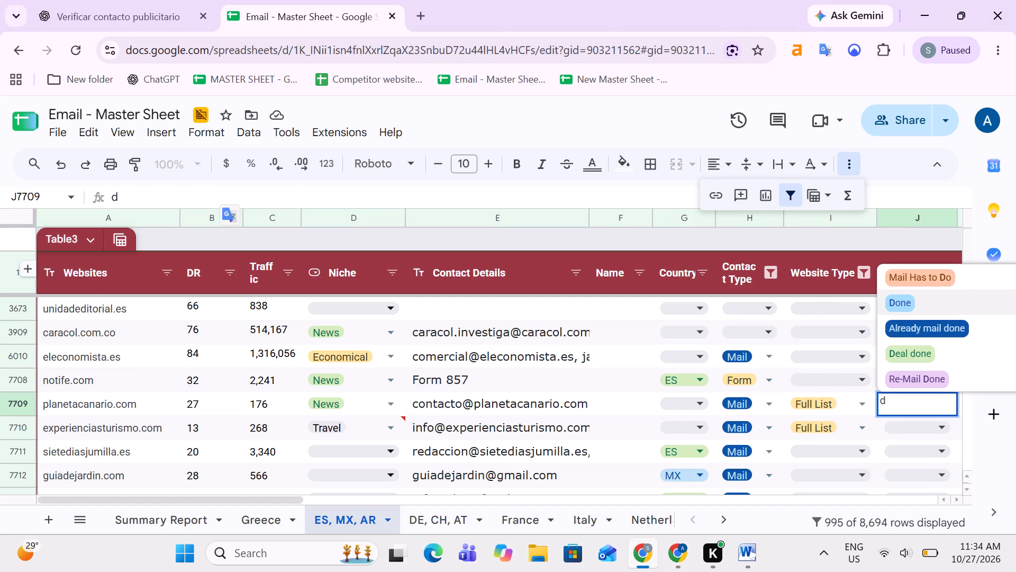
# Set the Status of the planetacanario.com row to Done and check the remaining cells of that row.
pyautogui.press('Return')
pyautogui.press('Up')
pyautogui.press('Right')
pyautogui.press('Right')
pyautogui.press('Right')
# Select the full contact address text in the Contact Details cell of the experienciasturismo.com row.
pyautogui.press('Down')
pyautogui.press('Left')
pyautogui.press('Left')
pyautogui.press('Left')
pyautogui.press('Left')
pyautogui.press('Left')
pyautogui.press('Left')
pyautogui.press('Left')
pyautogui.press('Left')
pyautogui.press('Left')
pyautogui.press('Left')
pyautogui.press('Left')
pyautogui.press('Left')
pyautogui.press('Left')
pyautogui.press('Left')
pyautogui.press('Left')
pyautogui.press('Left')
pyautogui.press('Left')
pyautogui.press('Left')
pyautogui.press('Left')
pyautogui.press('Left')
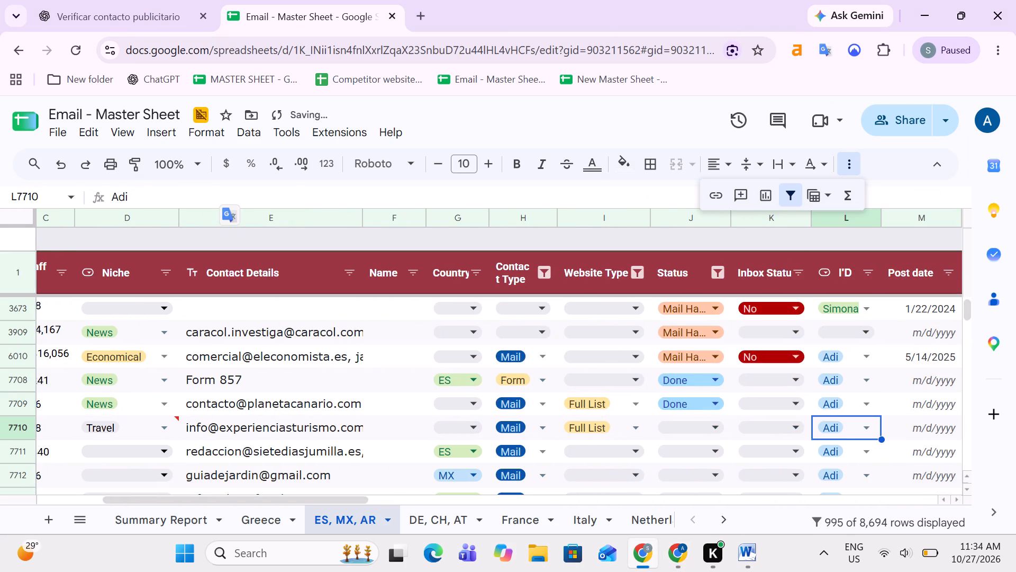
pyautogui.press('Right')
pyautogui.press('Right')
pyautogui.press('Right')
pyautogui.press('Right')
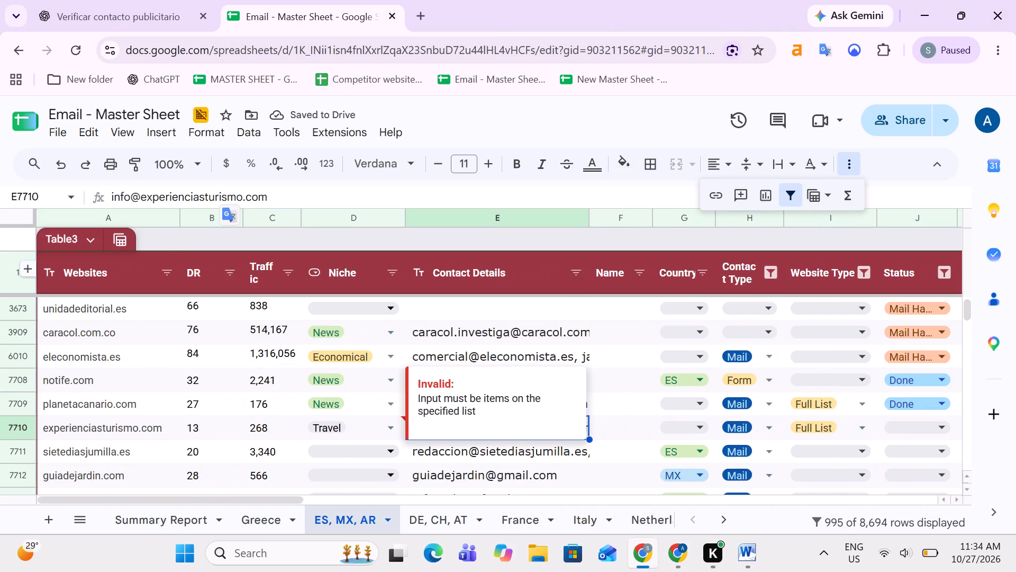
pyautogui.tripleClick(204, 193)
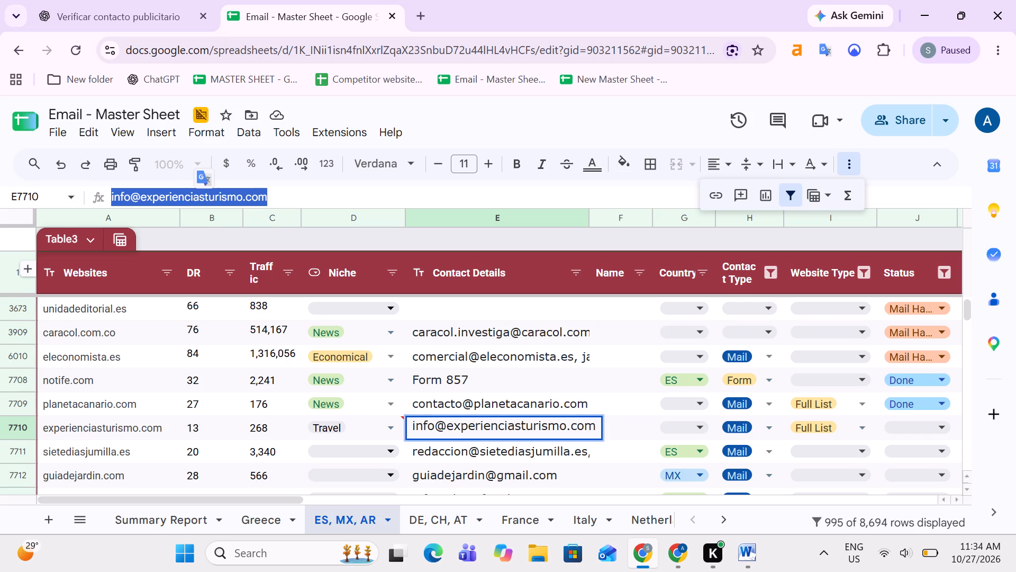
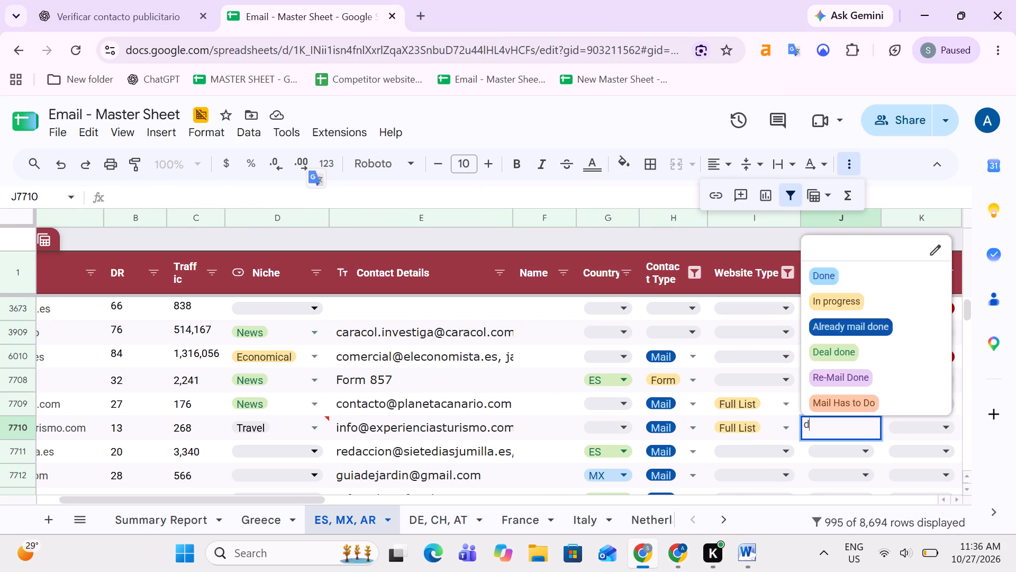
# Set the Status of the experienciasturismo.com row to Done.
pyautogui.press('Down')
pyautogui.press('Return')
# Change the Niche of the experienciasturismo.com row to Tour & Travel.
pyautogui.press('Left')
pyautogui.press('Left')
pyautogui.press('Left')
pyautogui.press('Left')
pyautogui.press('Left')
pyautogui.press('Left')
pyautogui.press('Left')
pyautogui.press('Left')
pyautogui.press('Left')
pyautogui.press('Left')
pyautogui.press('Right')
pyautogui.press('Right')
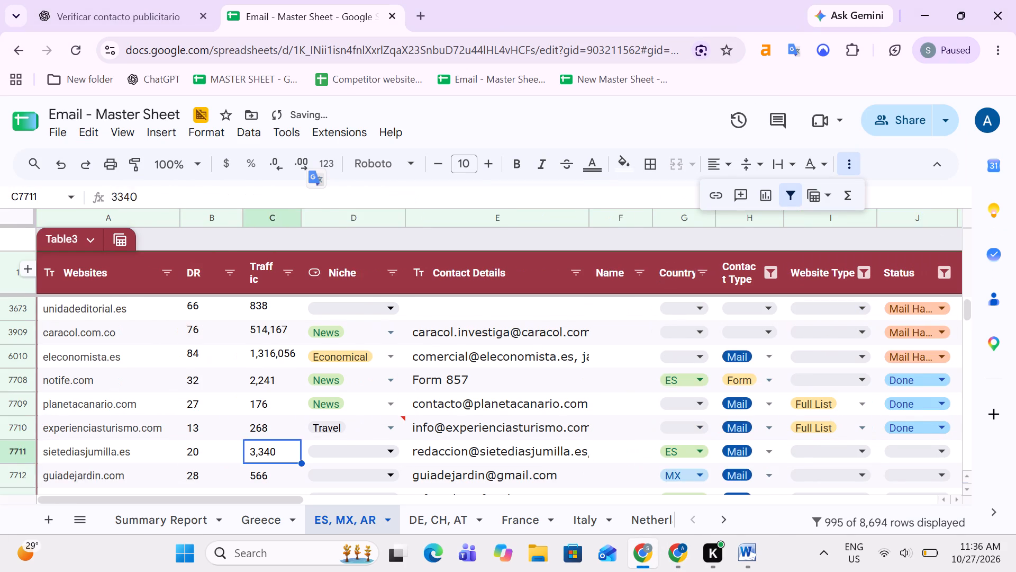
pyautogui.press('Right')
pyautogui.press('Up')
pyautogui.press('Right')
pyautogui.press('Right')
pyautogui.press('Right')
pyautogui.press('Right')
pyautogui.press('Right')
pyautogui.press('Right')
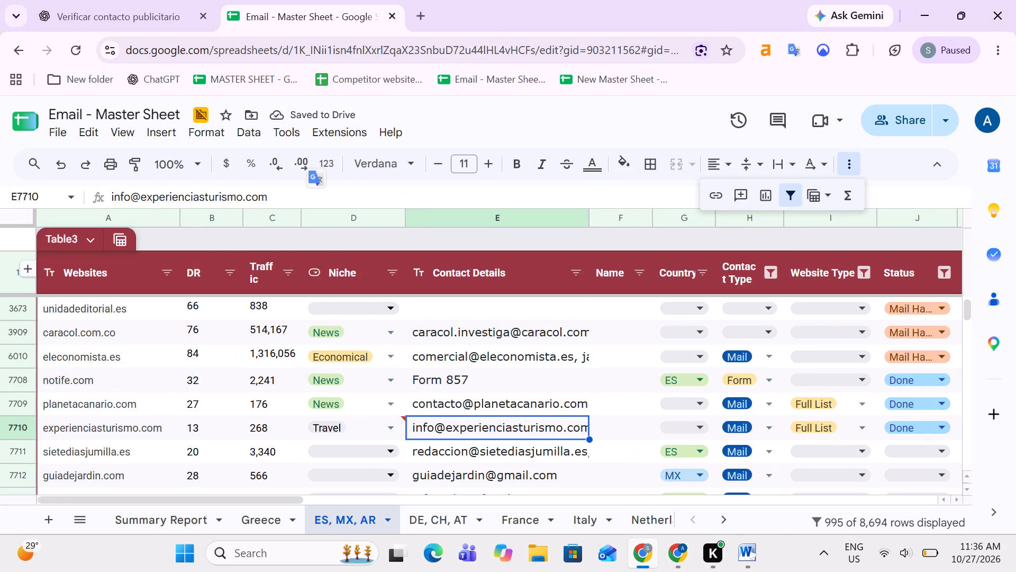
pyautogui.press('Right')
pyautogui.press('Right')
pyautogui.press('Right')
pyautogui.press('Left')
pyautogui.press('Left')
pyautogui.press('Left')
pyautogui.press('Left')
pyautogui.press('Left')
pyautogui.press('Left')
pyautogui.press('Left')
pyautogui.press('Left')
pyautogui.press('Left')
pyautogui.press('Left')
pyautogui.press('Left')
pyautogui.press('Left')
pyautogui.press('Left')
pyautogui.press('Left')
pyautogui.press('Left')
pyautogui.press('Left')
pyautogui.press('Left')
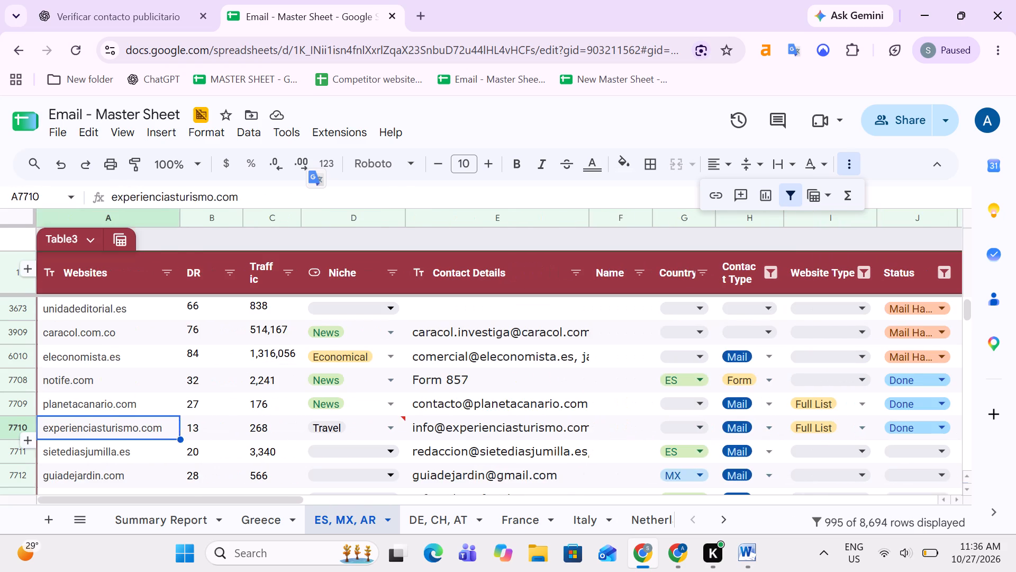
pyautogui.press('Right')
pyautogui.press('Right')
pyautogui.press('Right')
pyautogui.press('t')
pyautogui.press('Down')
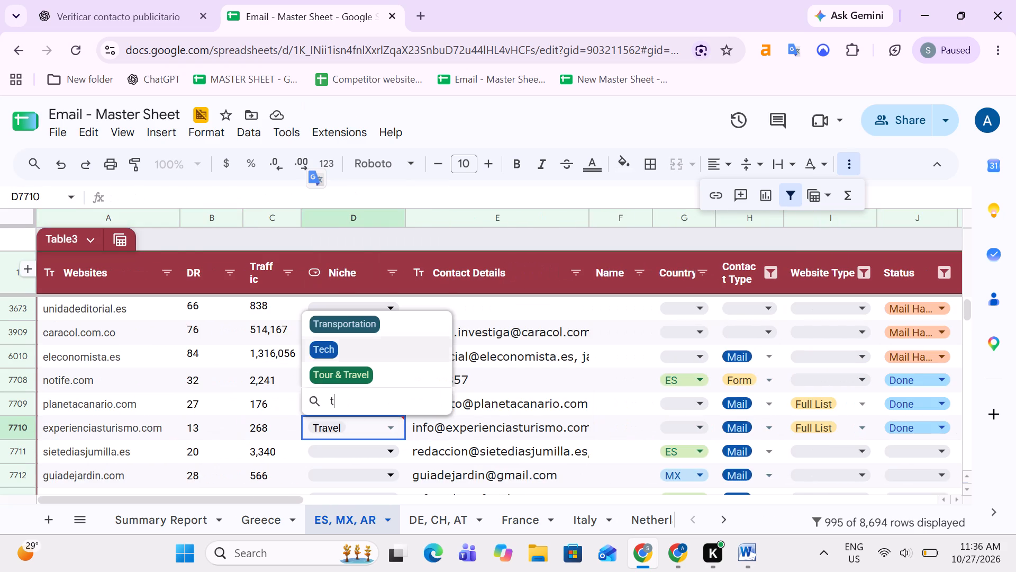
pyautogui.press('Down')
pyautogui.press('Return')
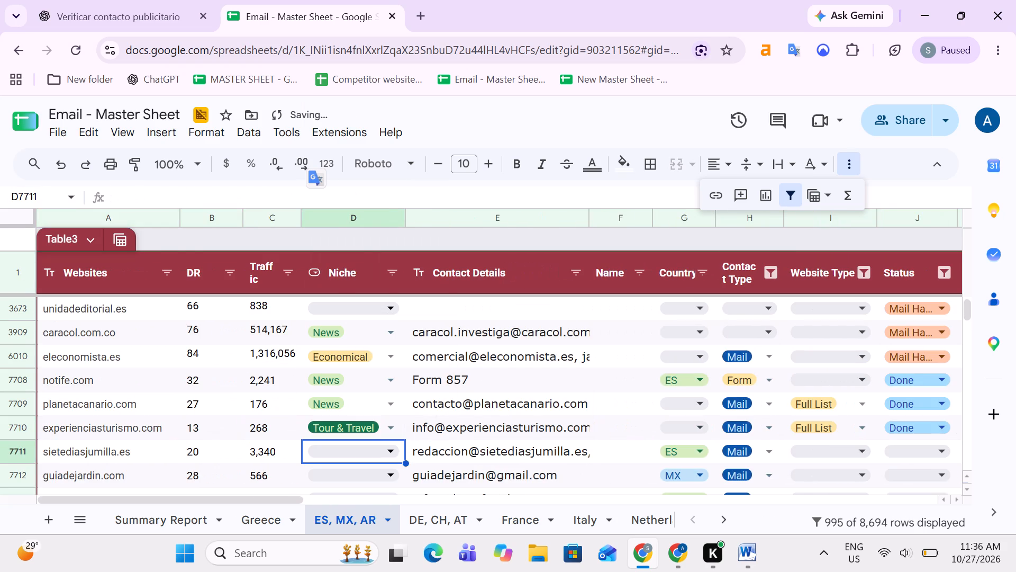
# Select the Contact Details cell of the sietediasjumilla.es row.
pyautogui.press('Right')
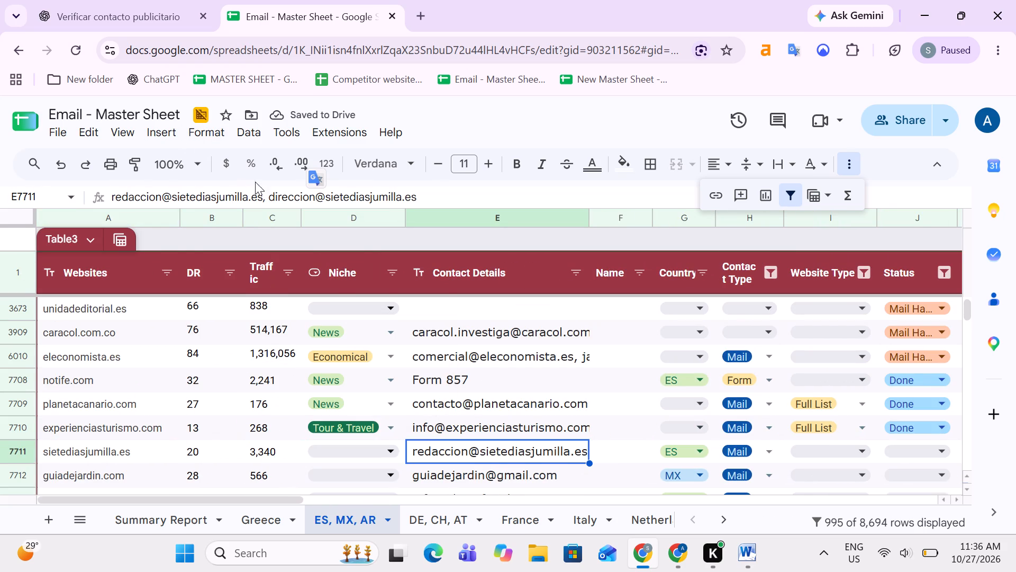
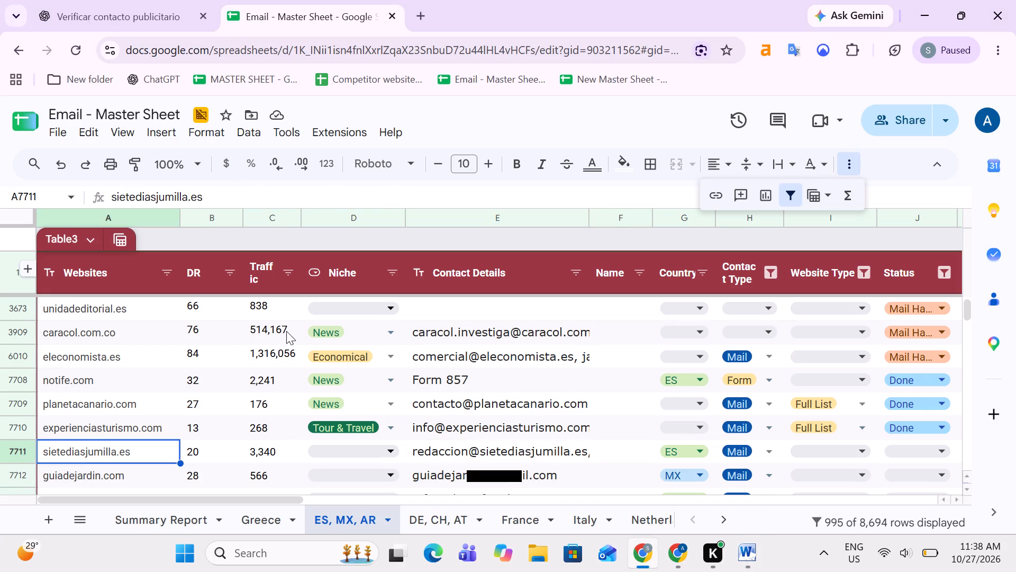
# Select the full website address sietediasjumilla.es in the Websites column of the Email - Master Sheet.
pyautogui.tripleClick(242, 192)
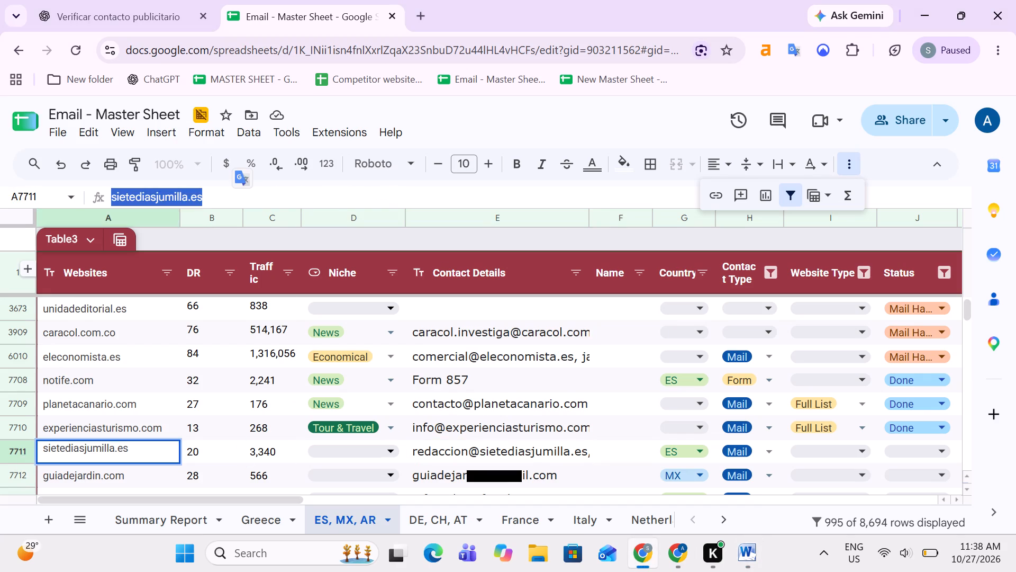
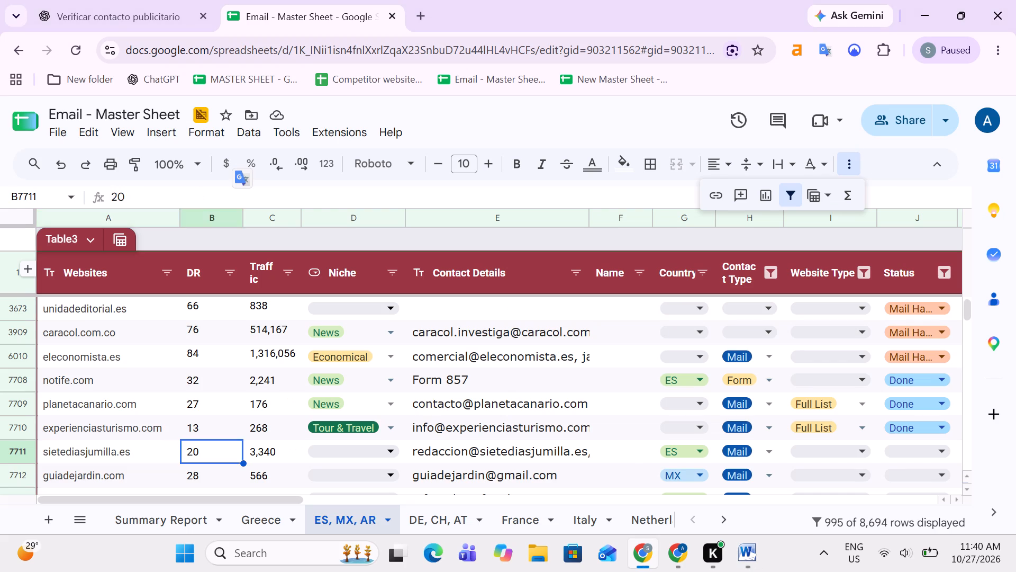
# Set the Niche of the sietediasjumilla.es row to News.
pyautogui.press('Right')
pyautogui.press('Right')
pyautogui.press('Right')
pyautogui.press('Left')
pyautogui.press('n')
pyautogui.press('Down')
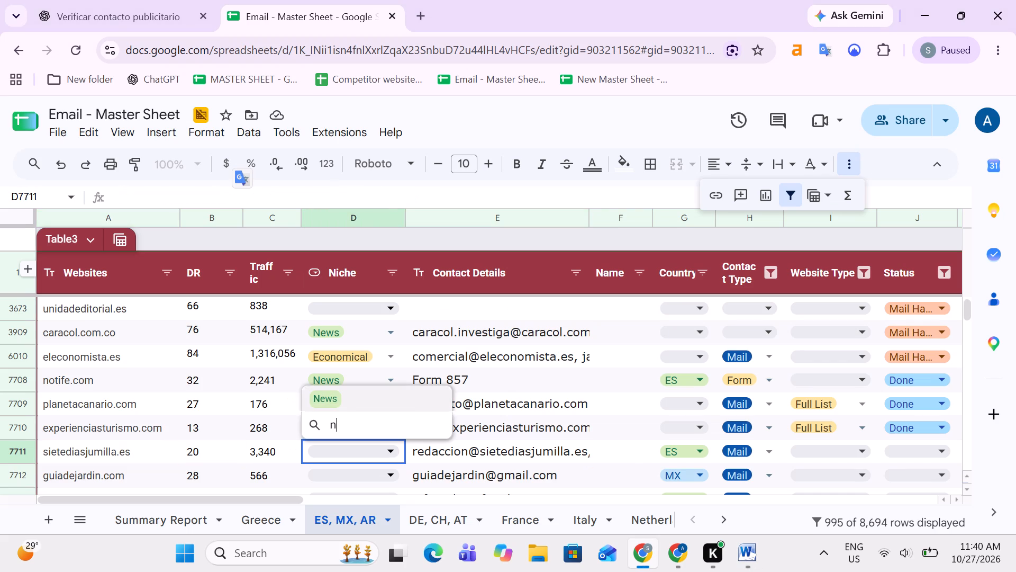
pyautogui.press('Return')
# Set the Status of the sietediasjumilla.es row to Done.
pyautogui.press('Up')
pyautogui.press('Right')
pyautogui.press('Right')
pyautogui.press('Right')
pyautogui.press('Right')
pyautogui.press('Right')
pyautogui.press('Right')
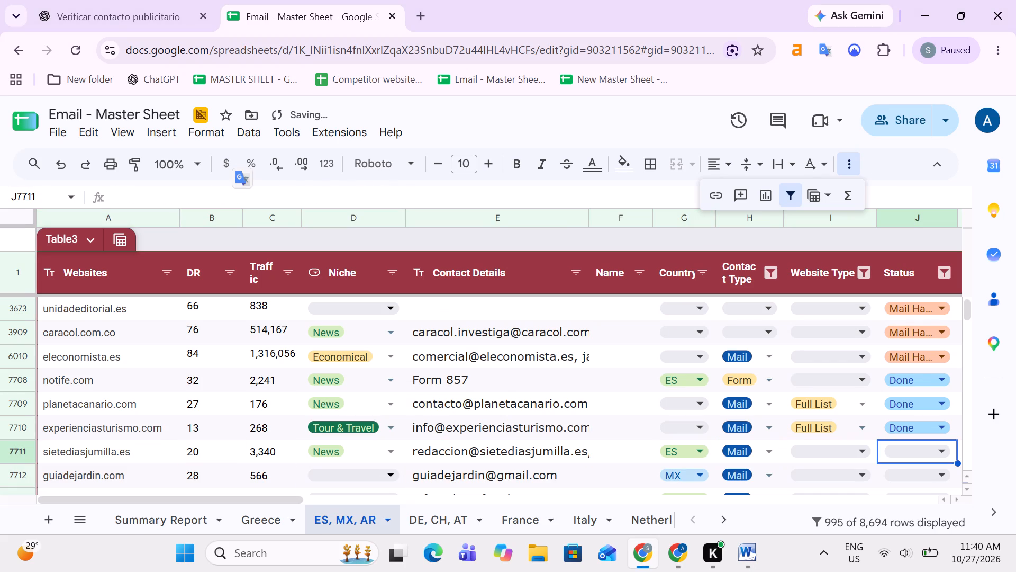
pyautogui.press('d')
pyautogui.press('Down')
pyautogui.press('Return')
# Copy the contact email address from the Contact Details cell of the guiadejardin.com row.
pyautogui.press('Down')
pyautogui.press('Left')
pyautogui.press('Up')
pyautogui.press('Right')
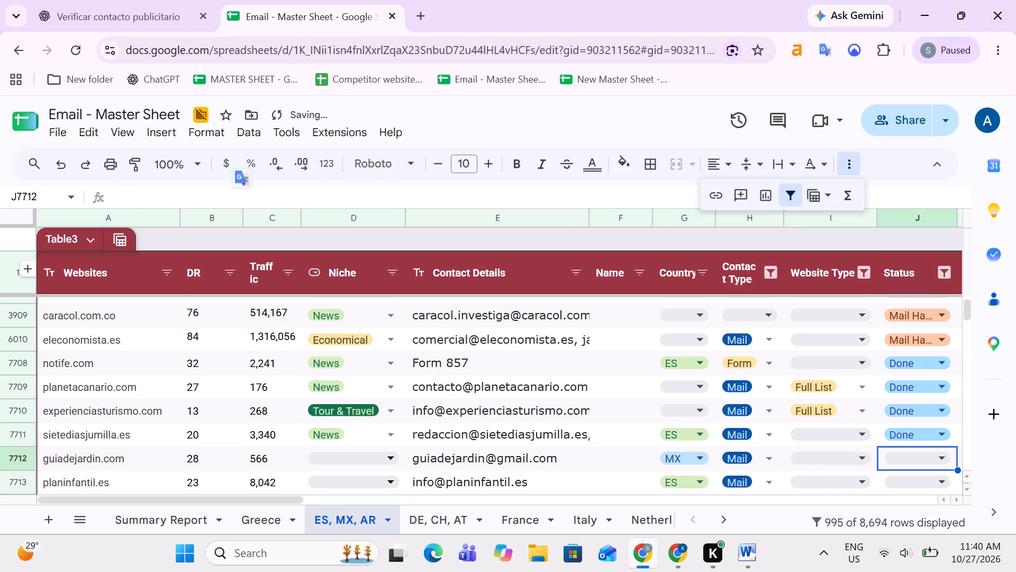
pyautogui.press('Right')
pyautogui.press('Left')
pyautogui.press('Left')
pyautogui.press('Left')
pyautogui.press('Left')
pyautogui.press('Left')
pyautogui.press('Left')
pyautogui.press('Left')
pyautogui.press('Left')
pyautogui.press('Left')
pyautogui.press('Left')
pyautogui.press('Left')
pyautogui.press('Left')
pyautogui.press('Left')
pyautogui.press('Left')
pyautogui.press('Left')
pyautogui.press('Left')
pyautogui.press('Left')
pyautogui.press('Left')
pyautogui.press('Left')
pyautogui.press('Right')
pyautogui.press('Right')
pyautogui.press('Right')
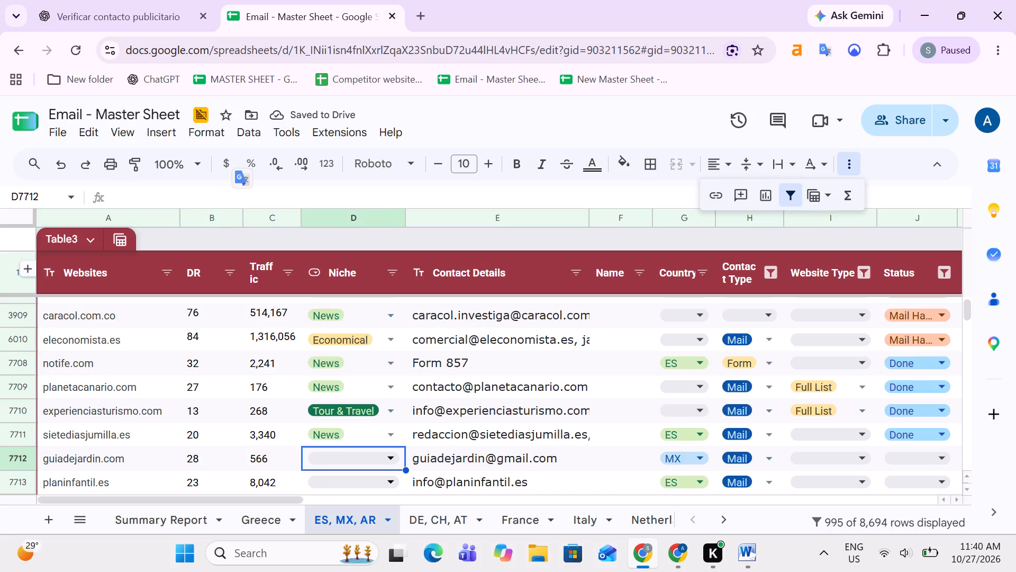
pyautogui.press('Right')
pyautogui.tripleClick(195, 196)
pyautogui.hotkey('ctrl', 'c')
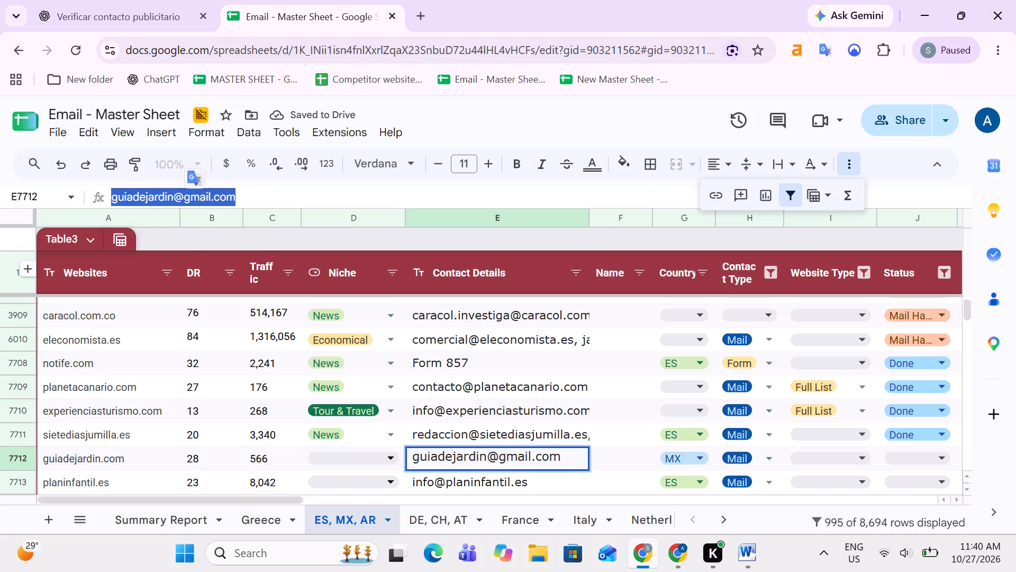
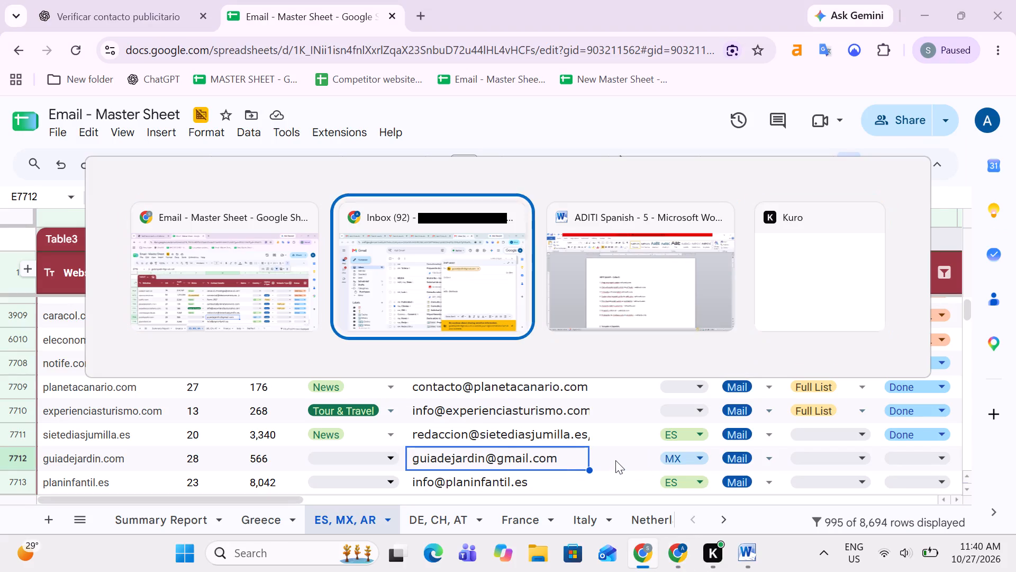
# Switch to the ADITI Spanish - 5 Word document and select subject 2, "Consulta sobre publicación de artículo – wikiweb.com".
pyautogui.hotkey('alt', 'Tab')
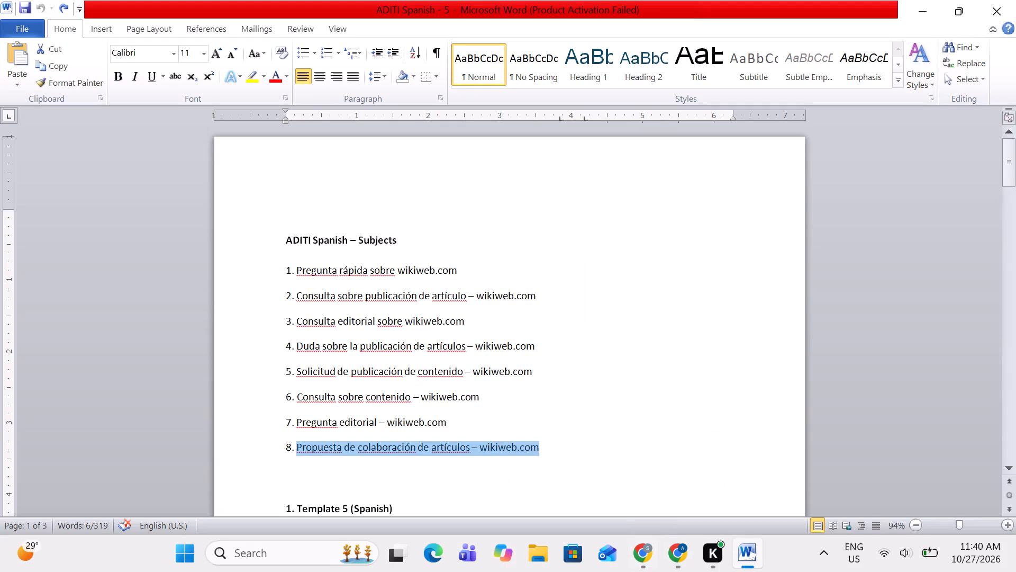
pyautogui.click(311, 291)
pyautogui.moveTo(311, 291); pyautogui.dragTo(528, 290)
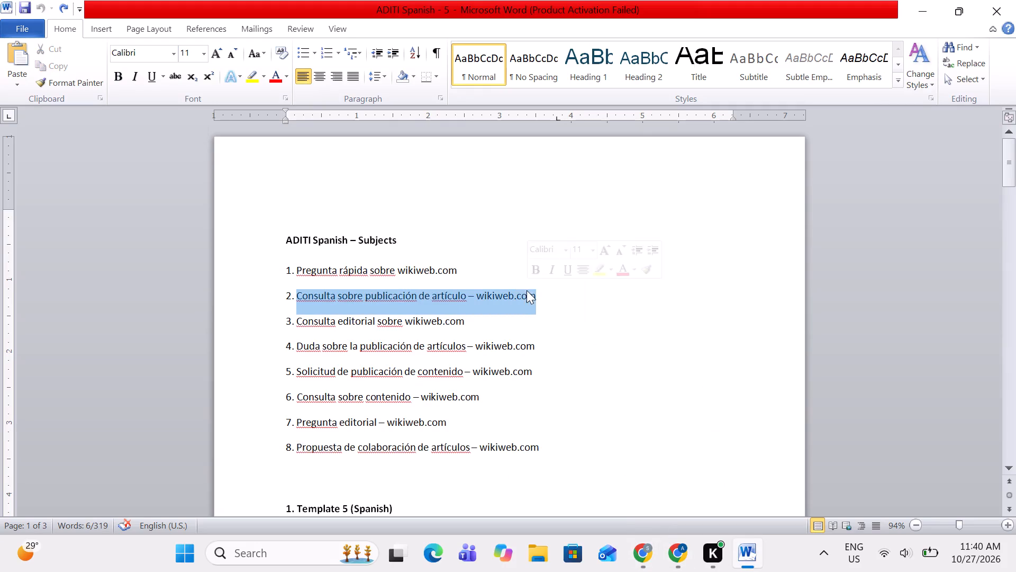
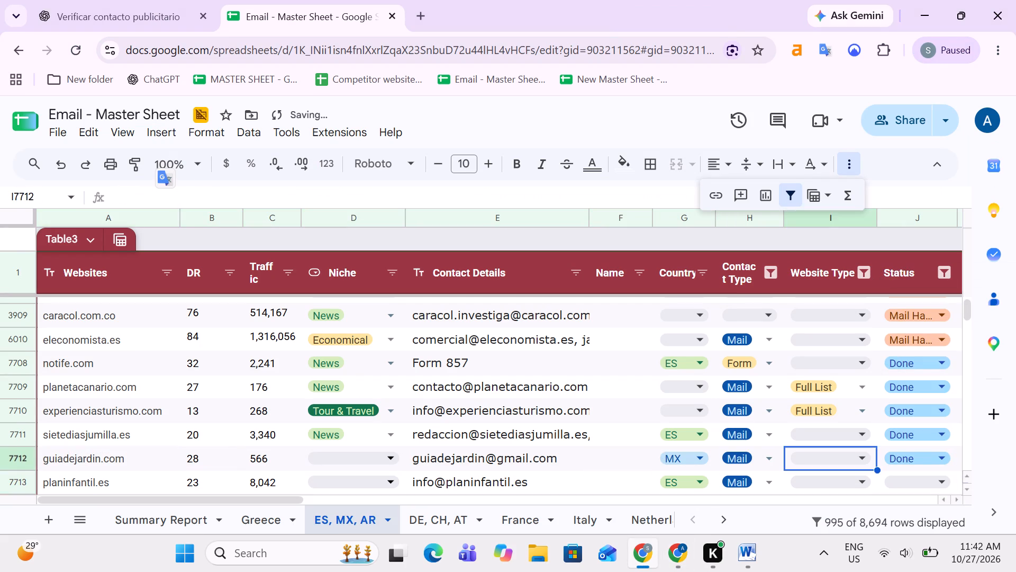
# Set the Niche of the guiadejardin.com row to News.
pyautogui.press('Left')
pyautogui.press('Left')
pyautogui.press('Left')
pyautogui.press('Left')
pyautogui.press('Left')
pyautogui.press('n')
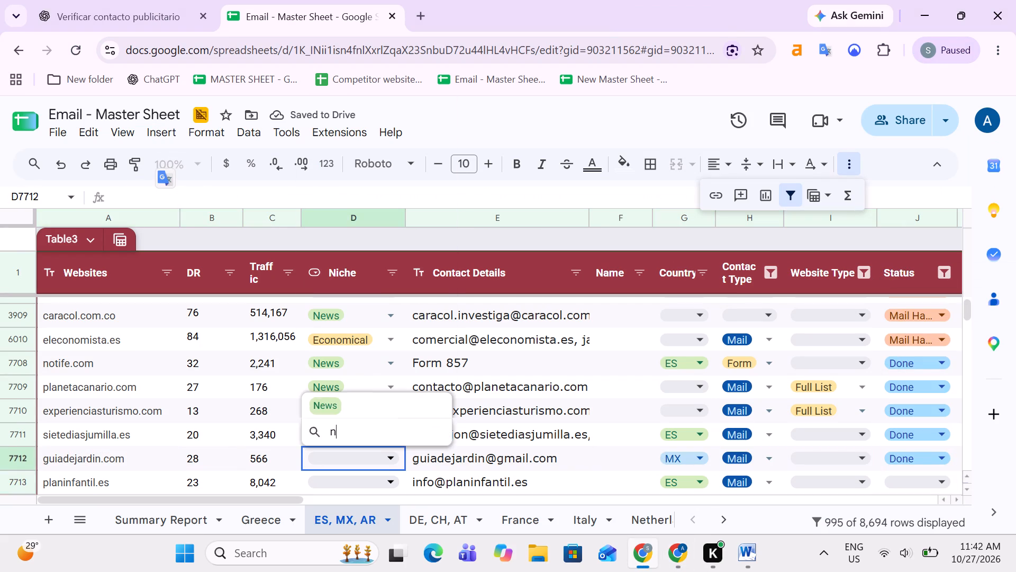
pyautogui.press('Down')
pyautogui.press('Return')
# Select the contact address text in the Contact Details cell of the planinfantil.es row.
pyautogui.press('Up')
pyautogui.press('Right')
pyautogui.press('Down')
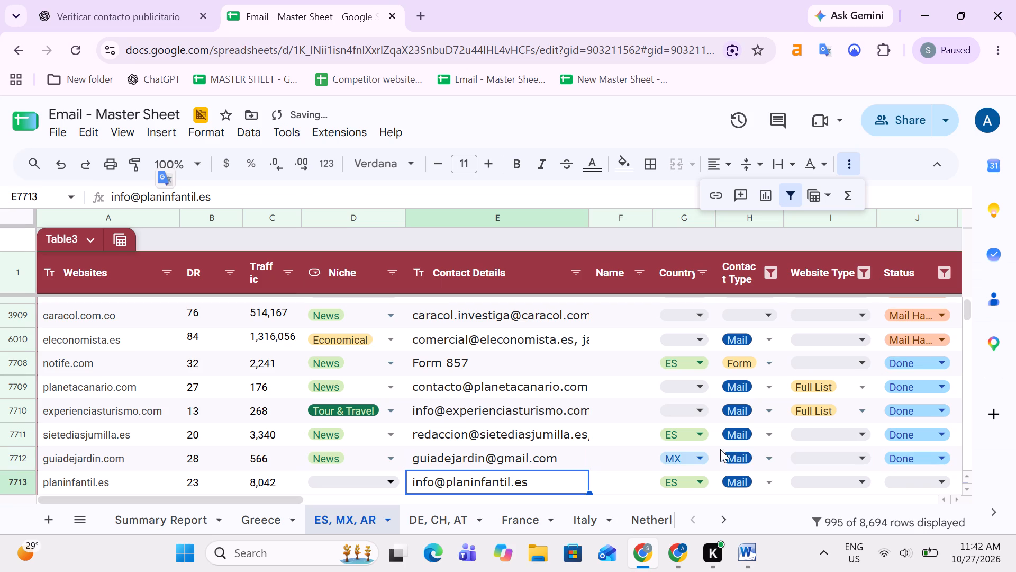
pyautogui.tripleClick(181, 192)
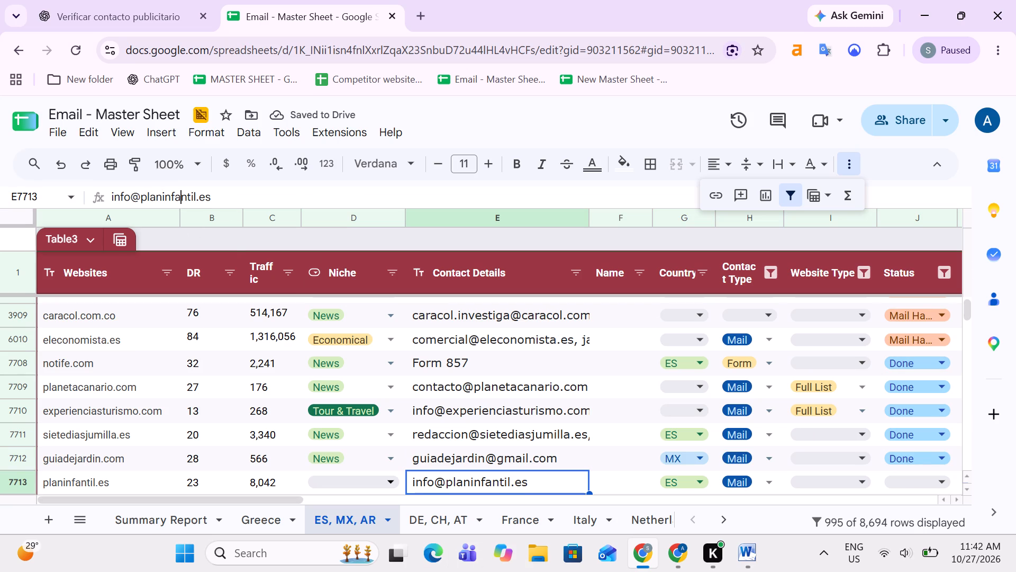
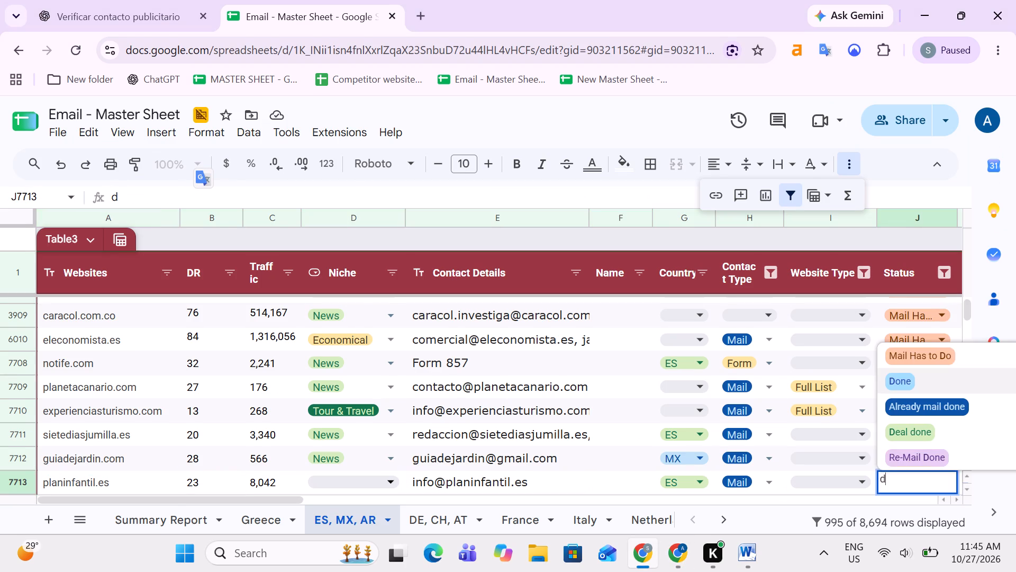
# Set the Status of the planinfantil.es row to Done.
pyautogui.press('Return')
# Set the Niche of the planinfantil.es row to News.
pyautogui.press('Up')
pyautogui.press('Left')
pyautogui.press('Left')
pyautogui.press('Left')
pyautogui.press('Left')
pyautogui.press('Left')
pyautogui.press('Left')
pyautogui.press('Left')
pyautogui.press('Left')
pyautogui.press('Left')
pyautogui.press('Left')
pyautogui.press('Left')
pyautogui.press('Left')
pyautogui.press('Left')
pyautogui.press('Left')
pyautogui.press('Left')
pyautogui.press('Right')
pyautogui.press('Right')
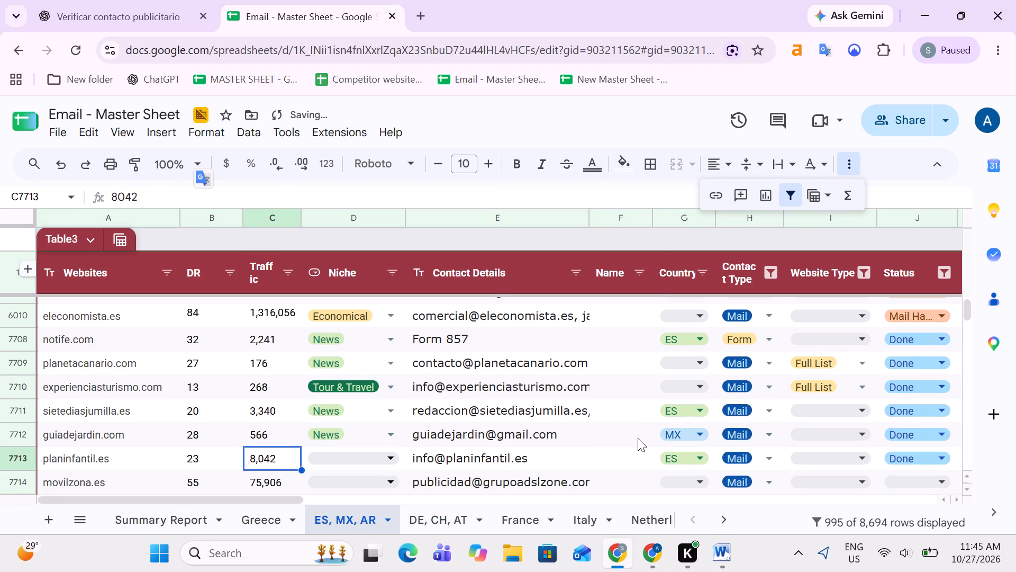
pyautogui.press('Right')
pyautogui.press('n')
pyautogui.press('Down')
pyautogui.press('Return')
# Check the movilzona.es row across its columns and select its Contact Details cell.
pyautogui.press('Down')
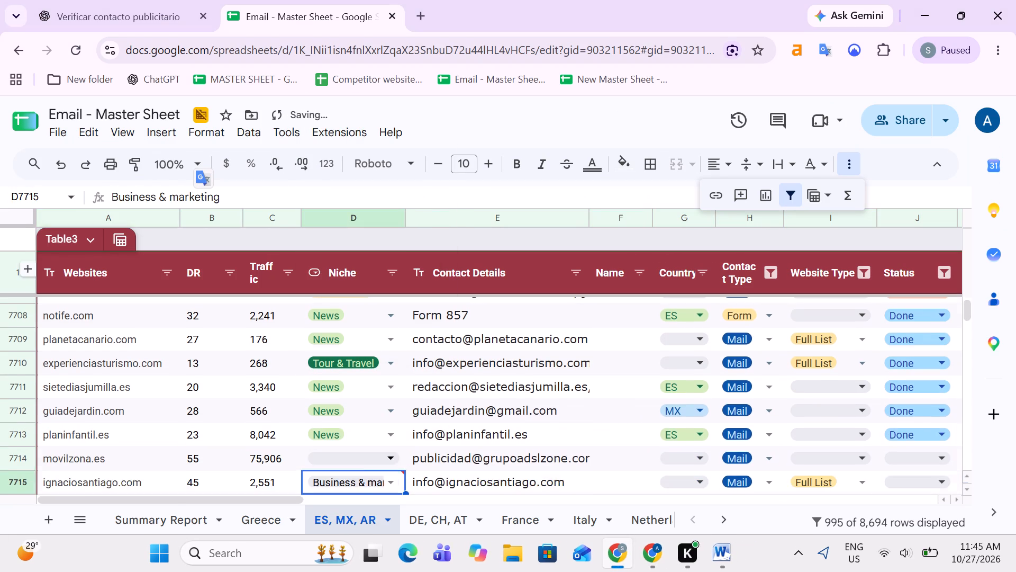
pyautogui.press('Down')
pyautogui.press('Down')
pyautogui.press('Up')
pyautogui.press('Up')
pyautogui.press('Up')
pyautogui.press('Right')
pyautogui.press('Right')
pyautogui.press('Right')
pyautogui.press('Right')
pyautogui.press('Right')
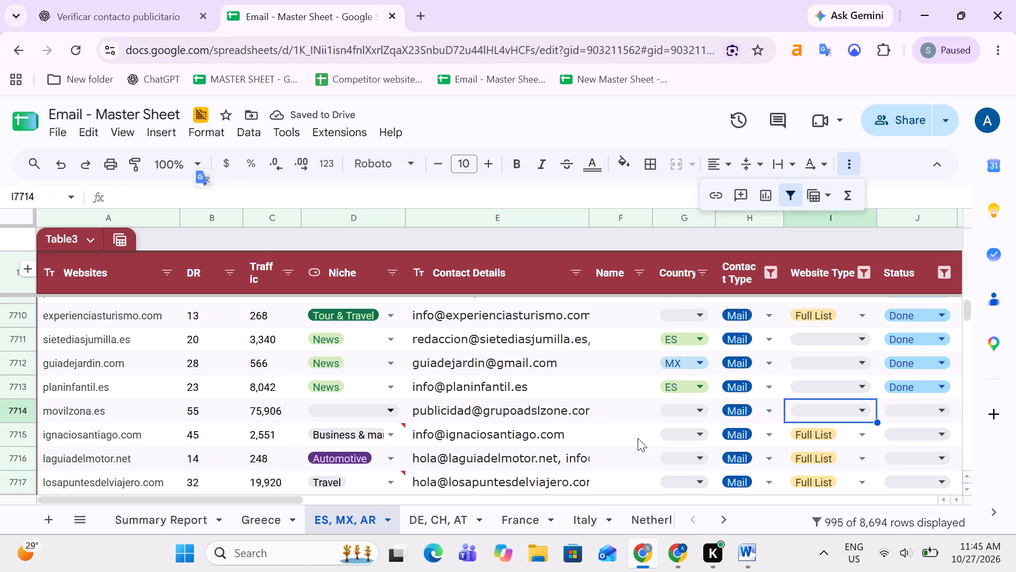
pyautogui.press('Right')
pyautogui.press('Left')
pyautogui.press('Left')
pyautogui.press('Left')
pyautogui.press('Left')
pyautogui.press('Left')
pyautogui.press('Left')
pyautogui.press('Left')
pyautogui.press('Left')
pyautogui.press('Left')
pyautogui.press('Left')
pyautogui.press('Left')
pyautogui.press('Left')
pyautogui.press('Left')
pyautogui.press('Left')
pyautogui.press('Left')
pyautogui.press('Left')
pyautogui.press('Right')
pyautogui.press('Right')
pyautogui.press('Right')
pyautogui.press('Right')
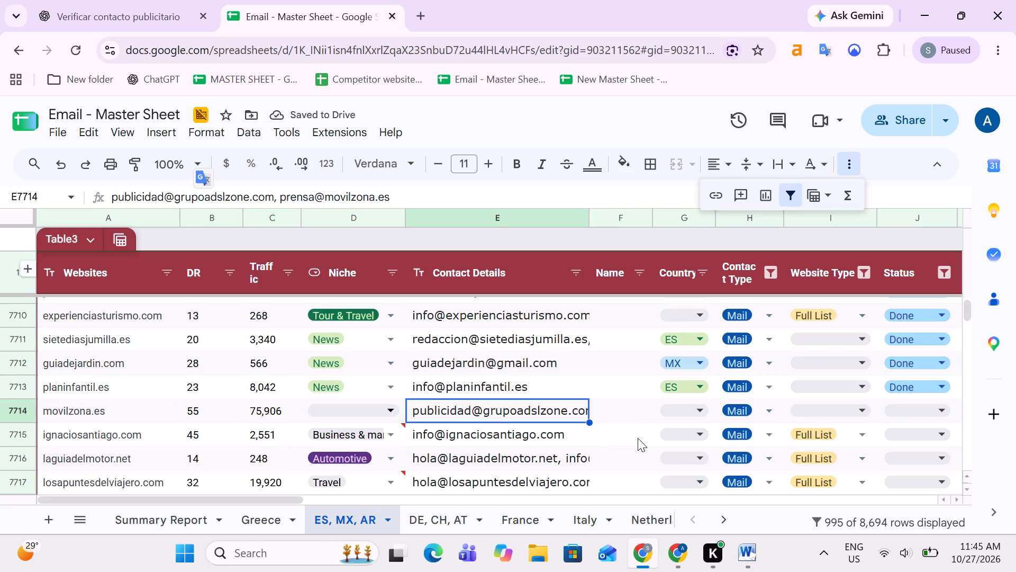
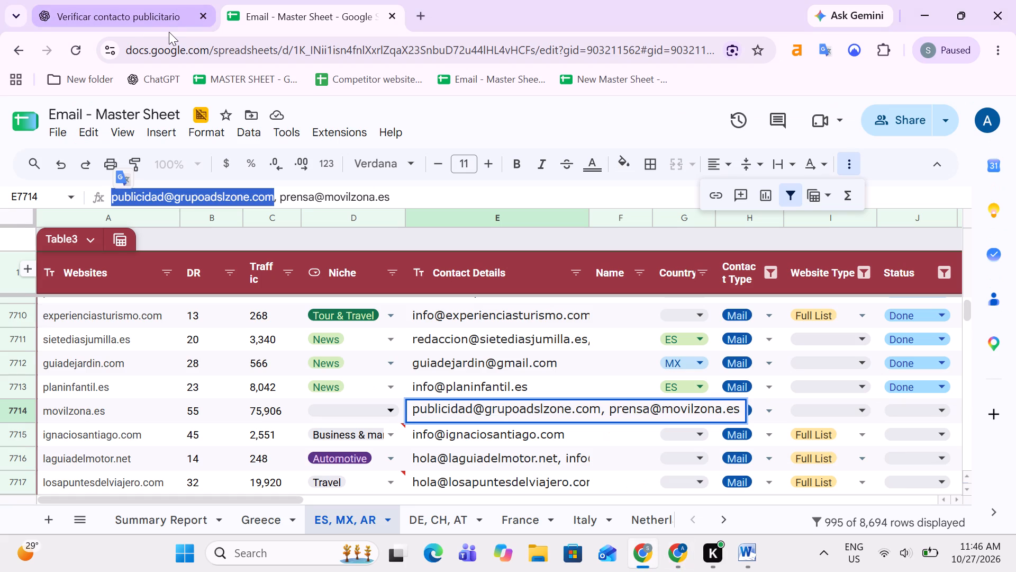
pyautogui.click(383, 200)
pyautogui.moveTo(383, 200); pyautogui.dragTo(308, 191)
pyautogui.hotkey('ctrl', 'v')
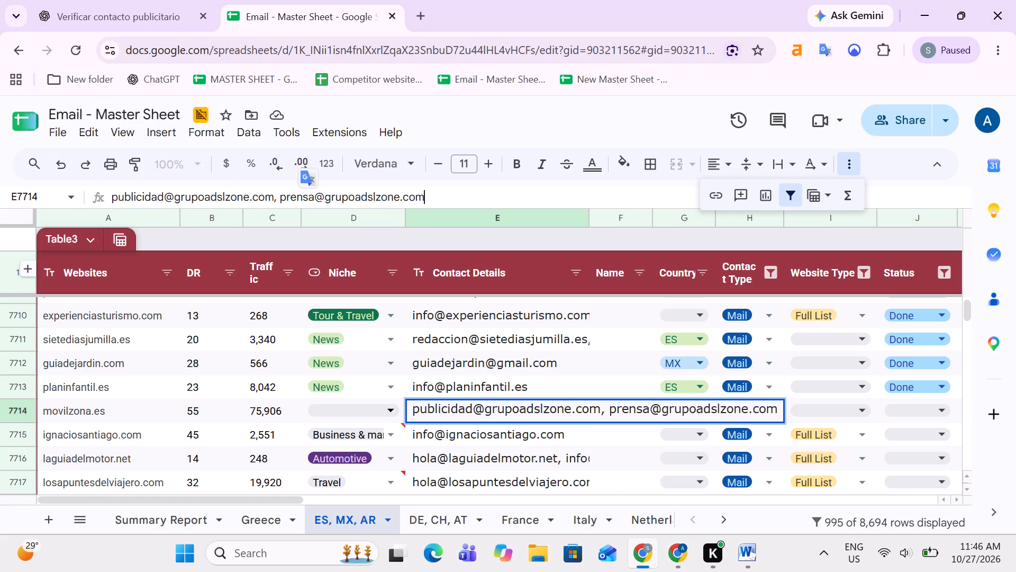
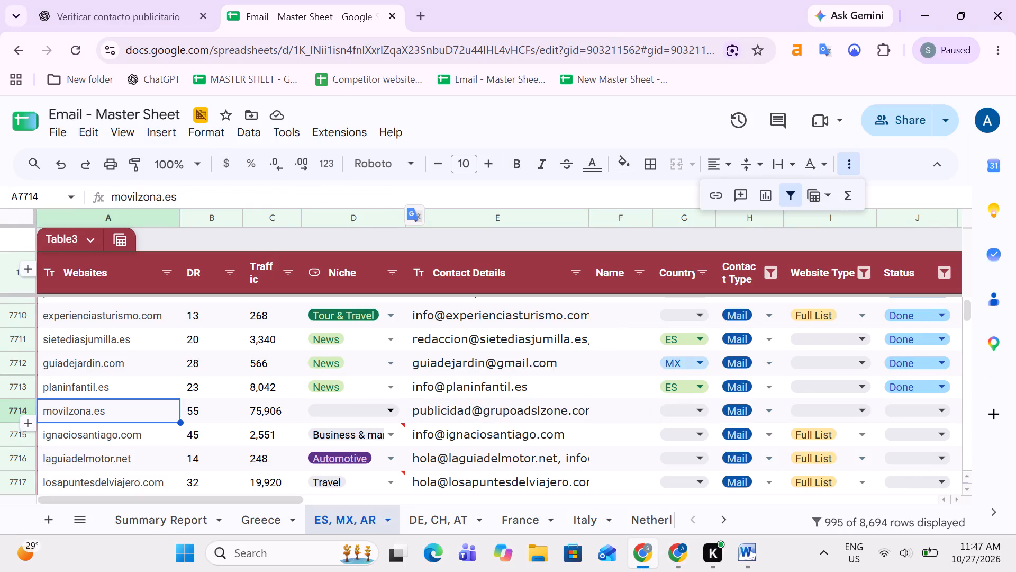
# Select the website address text in the Websites cell of the movilzona.es row.
pyautogui.tripleClick(208, 193)
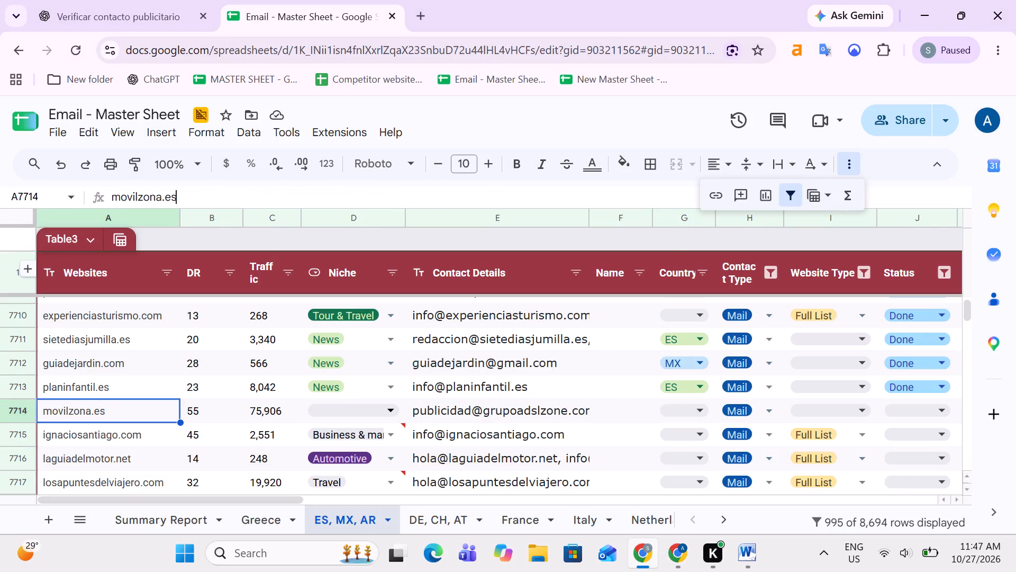
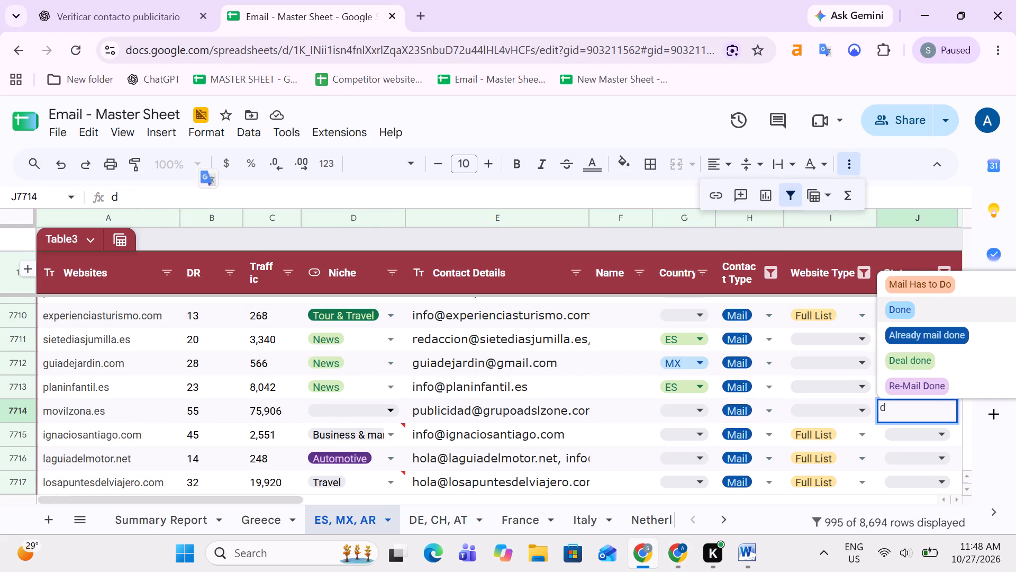
# In the ES, MX, AR sheet, set the Status of the movilzona.es row to Done.
pyautogui.press('Up')
# Look across the columns of the movilzona.es row for fields that still need filling in.
pyautogui.press('Right')
pyautogui.press('Right')
pyautogui.press('Right')
pyautogui.press('Left')
pyautogui.press('Left')
pyautogui.press('Left')
pyautogui.press('Left')
pyautogui.press('Left')
pyautogui.press('Left')
pyautogui.press('Left')
pyautogui.press('Left')
pyautogui.press('Left')
pyautogui.press('Left')
pyautogui.press('Left')
pyautogui.press('Left')
pyautogui.press('Left')
pyautogui.press('Left')
pyautogui.press('Left')
pyautogui.press('Left')
pyautogui.press('Left')
pyautogui.press('Left')
pyautogui.press('Left')
pyautogui.press('Left')
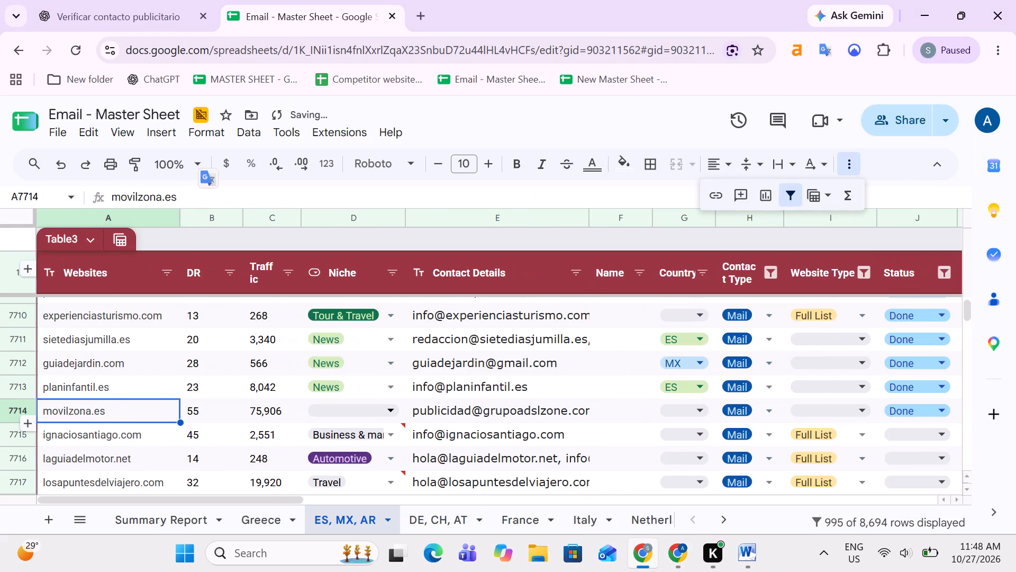
pyautogui.press('Right')
pyautogui.press('Right')
pyautogui.press('Right')
pyautogui.press('Right')
pyautogui.press('Right')
pyautogui.press('Right')
pyautogui.press('Right')
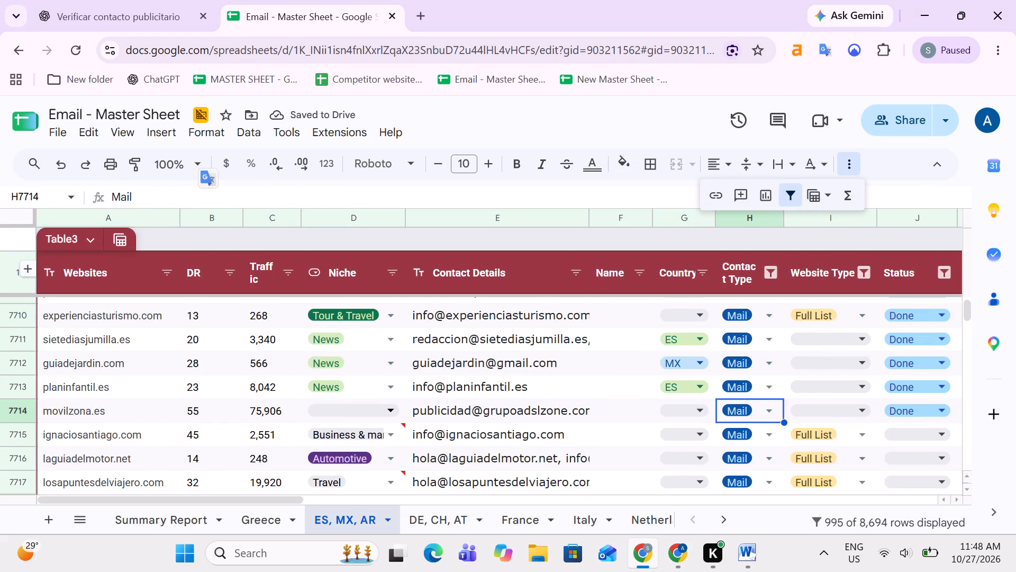
pyautogui.press('Right')
pyautogui.press('Right')
pyautogui.press('Right')
pyautogui.press('Right')
pyautogui.press('Right')
pyautogui.press('Right')
pyautogui.press('Left')
pyautogui.press('Left')
pyautogui.press('Left')
pyautogui.press('Left')
pyautogui.press('Left')
pyautogui.press('Left')
pyautogui.press('Left')
pyautogui.press('Left')
pyautogui.press('Left')
pyautogui.press('Left')
pyautogui.press('Left')
pyautogui.press('Left')
pyautogui.press('Left')
pyautogui.press('Left')
pyautogui.press('Left')
pyautogui.press('Left')
pyautogui.press('Left')
pyautogui.press('Left')
pyautogui.press('Left')
pyautogui.press('Left')
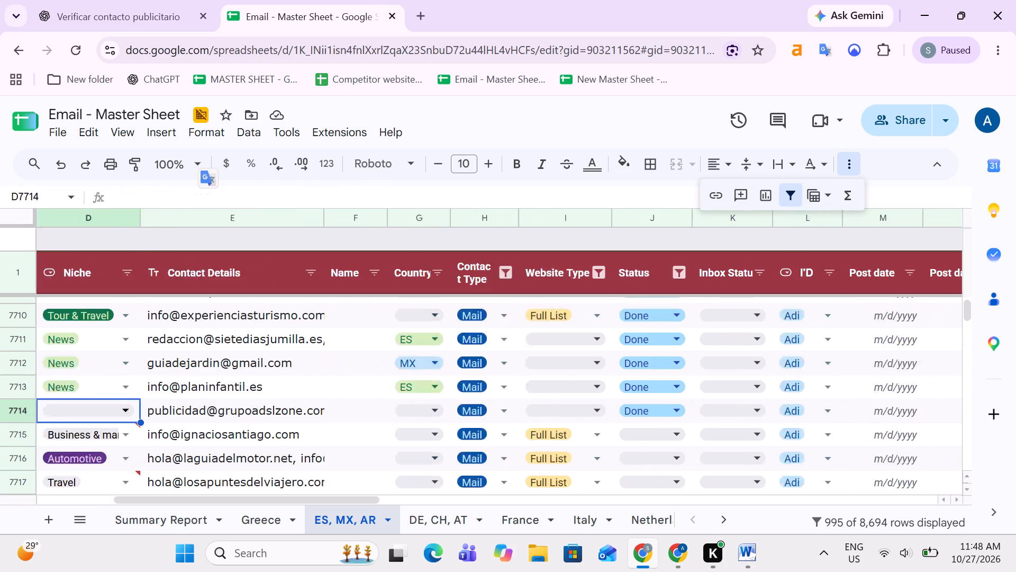
# Set the Niche of the movilzona.es row to News.
pyautogui.press('Right')
pyautogui.press('Right')
pyautogui.press('Right')
pyautogui.press('Right')
pyautogui.press('Left')
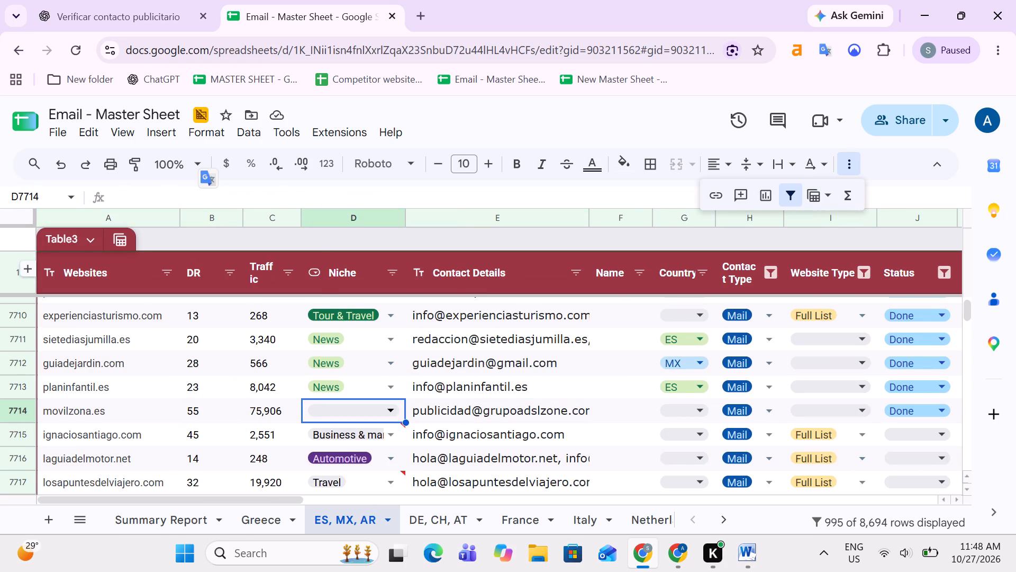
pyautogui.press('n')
pyautogui.press('Down')
pyautogui.press('Up')
pyautogui.press('Down')
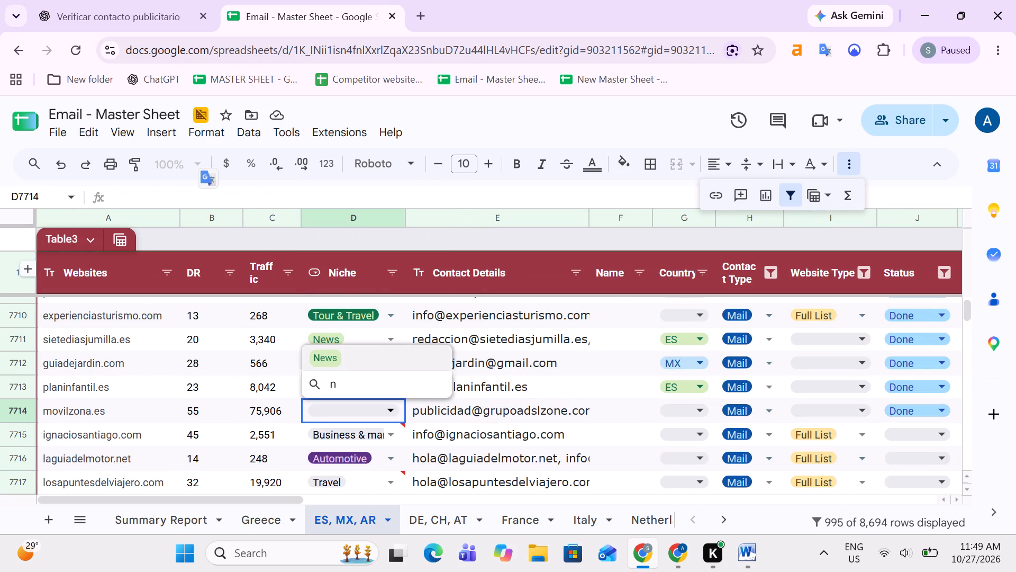
pyautogui.press('Return')
# Look over the fields of the ignaciosantiago.com row and select its Contact Details cell.
pyautogui.press('Up')
pyautogui.press('Right')
pyautogui.press('Down')
pyautogui.press('Right')
pyautogui.press('Right')
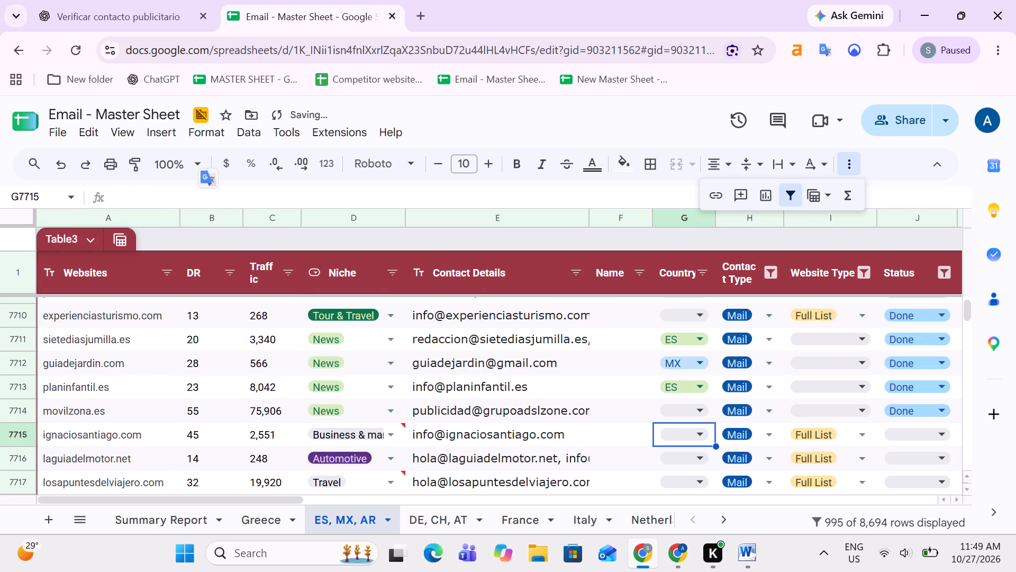
pyautogui.press('Right')
pyautogui.press('Right')
pyautogui.press('Right')
pyautogui.press('Right')
pyautogui.press('Left')
pyautogui.press('Left')
pyautogui.press('Left')
pyautogui.press('Left')
pyautogui.press('Left')
pyautogui.press('Left')
pyautogui.press('Left')
pyautogui.press('Left')
pyautogui.press('Left')
pyautogui.press('Left')
pyautogui.press('Left')
pyautogui.press('Left')
pyautogui.press('Left')
pyautogui.press('Left')
pyautogui.press('Left')
pyautogui.press('Left')
pyautogui.press('Left')
pyautogui.press('Left')
pyautogui.press('Left')
pyautogui.press('Left')
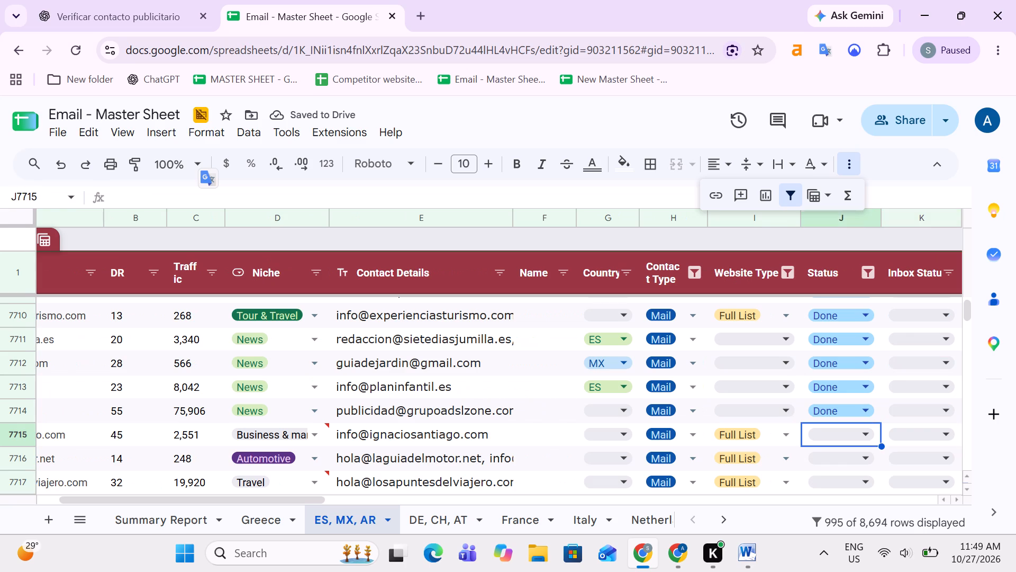
pyautogui.press('Right')
pyautogui.press('Right')
pyautogui.press('Right')
pyautogui.press('Right')
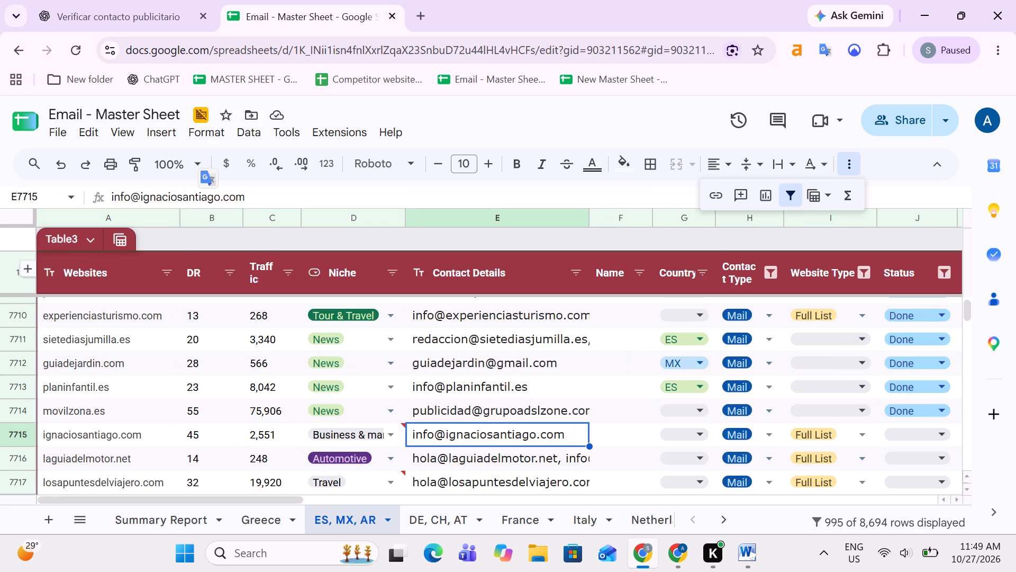
pyautogui.press('Right')
pyautogui.press('Left')
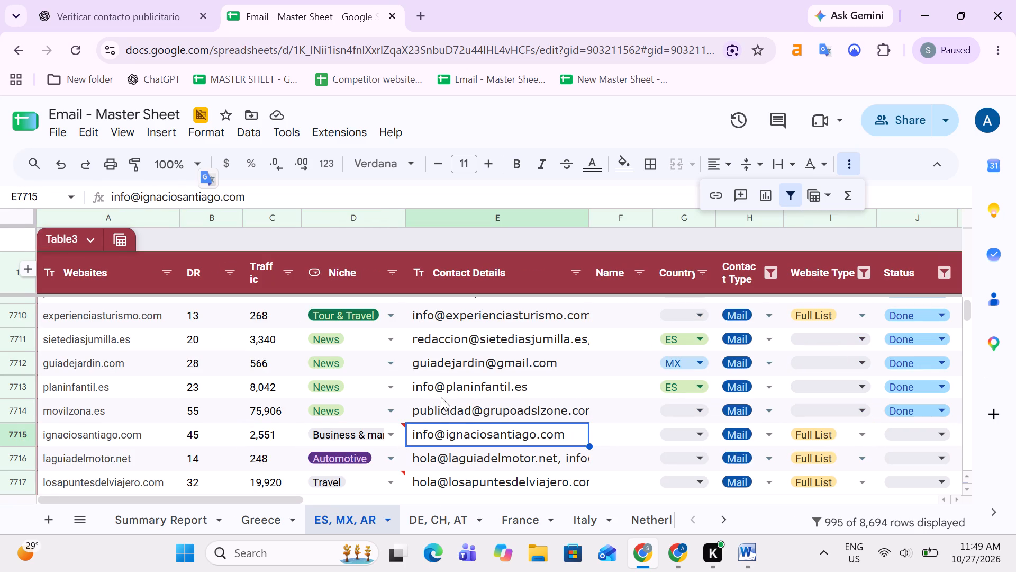
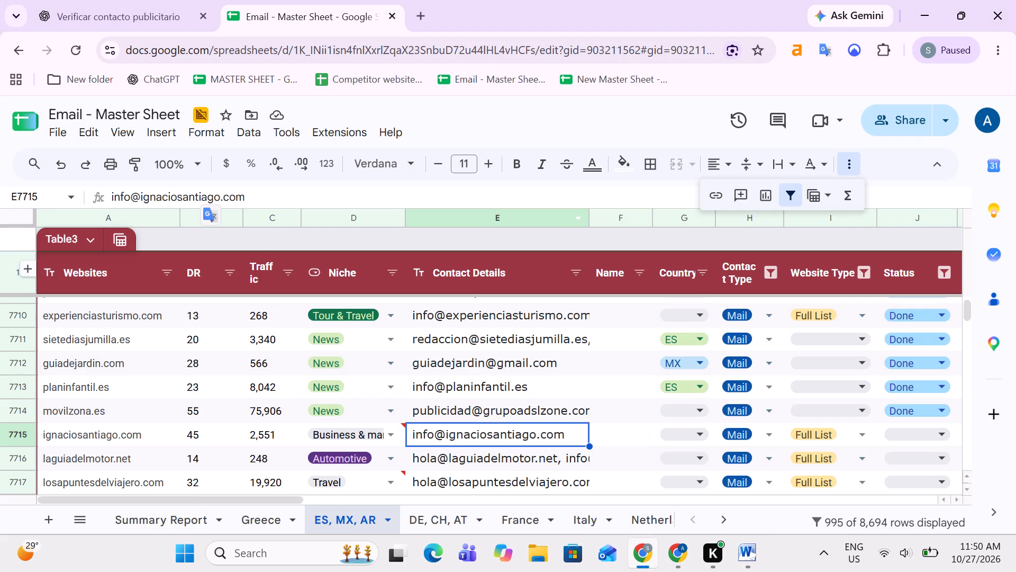
pyautogui.tripleClick(229, 198)
pyautogui.hotkey('ctrl', 'c')
pyautogui.hotkey('ctrl', 'c')
pyautogui.hotkey('ctrl', 'c')
pyautogui.hotkey('ctrl', 'c')
pyautogui.hotkey('ctrl', 'c')
pyautogui.hotkey('ctrl', 'c')
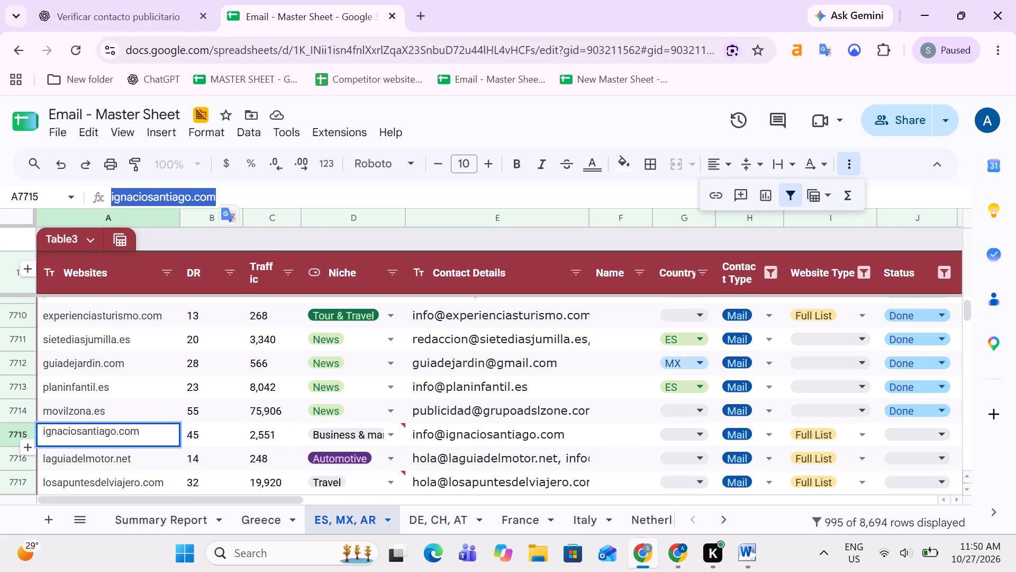
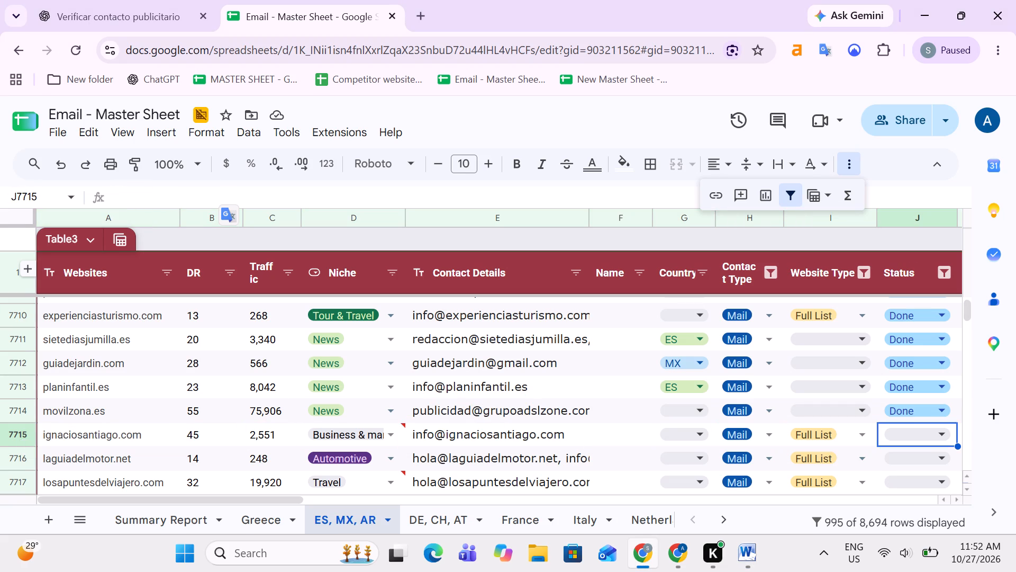
# In the Email - Master Sheet, set the Status of the ignaciosantiago.com row to Done.
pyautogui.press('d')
pyautogui.press('Down')
pyautogui.press('Return')
pyautogui.press('Up')
# Review the Status column entries of the neighbouring rows, from row 7708 down past row 7721, to check which sites are still pending.
pyautogui.press('Right')
pyautogui.press('Right')
pyautogui.press('Right')
pyautogui.press('Left')
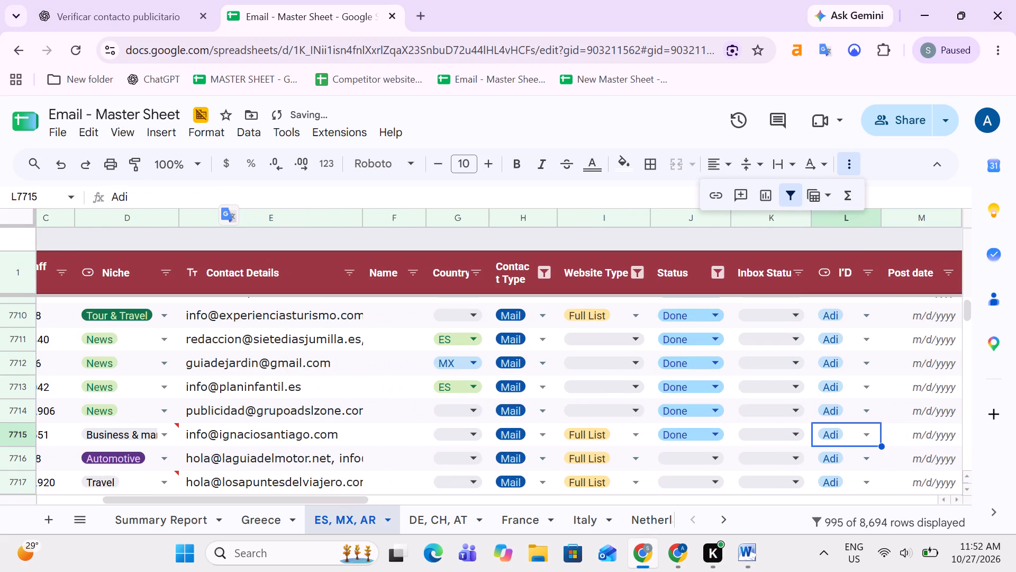
pyautogui.press('Left')
pyautogui.press('Left')
pyautogui.press('Up')
pyautogui.press('Up')
pyautogui.press('Up')
pyautogui.press('Up')
pyautogui.press('Up')
pyautogui.press('Up')
pyautogui.press('Up')
pyautogui.press('Up')
pyautogui.press('Down')
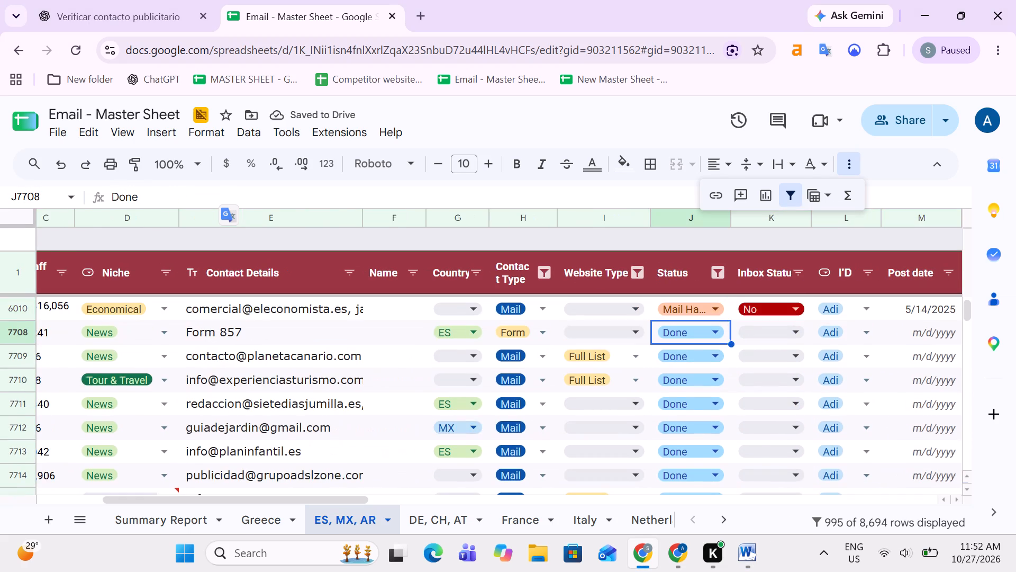
pyautogui.hotkey('ctrl', 'shift', 'Down')
pyautogui.press('Down')
pyautogui.press('Down')
pyautogui.press('Down')
pyautogui.press('Down')
pyautogui.press('Down')
pyautogui.press('Down')
pyautogui.press('Down')
pyautogui.press('Down')
pyautogui.press('Down')
pyautogui.press('Down')
pyautogui.press('Down')
pyautogui.press('Down')
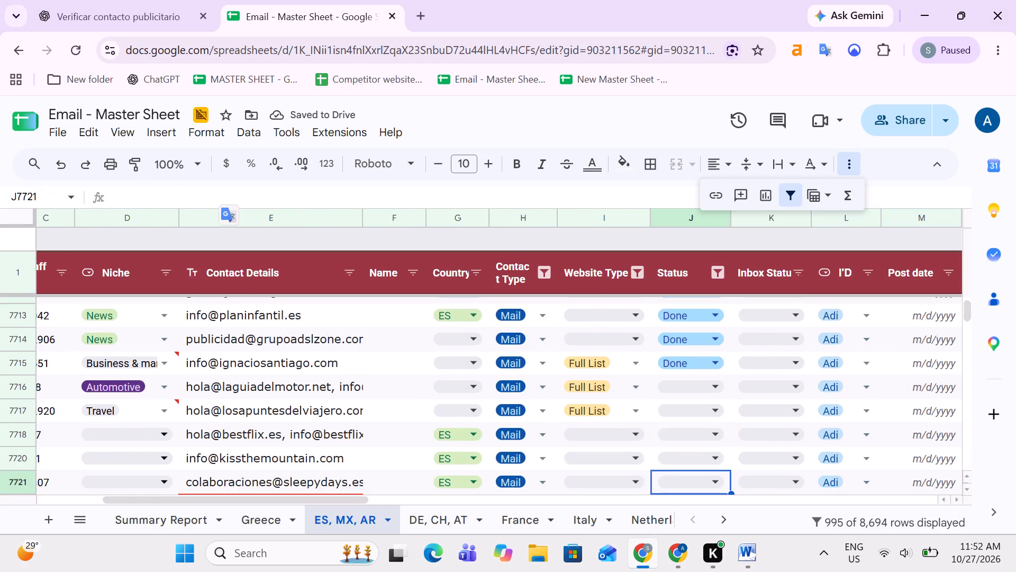
pyautogui.press('Down')
# Select the Contact Details cell of the laguiadelmotor.net row.
pyautogui.press('Up')
pyautogui.press('Up')
pyautogui.press('Up')
pyautogui.press('Up')
pyautogui.press('Up')
pyautogui.press('Right')
pyautogui.press('Left')
pyautogui.press('Left')
pyautogui.press('Left')
pyautogui.press('Left')
pyautogui.press('Left')
pyautogui.press('Left')
pyautogui.press('Left')
pyautogui.press('Left')
pyautogui.press('Left')
pyautogui.press('Left')
pyautogui.press('Left')
pyautogui.press('Left')
pyautogui.press('Left')
pyautogui.press('Left')
pyautogui.press('Left')
pyautogui.press('Left')
pyautogui.press('Left')
pyautogui.press('Left')
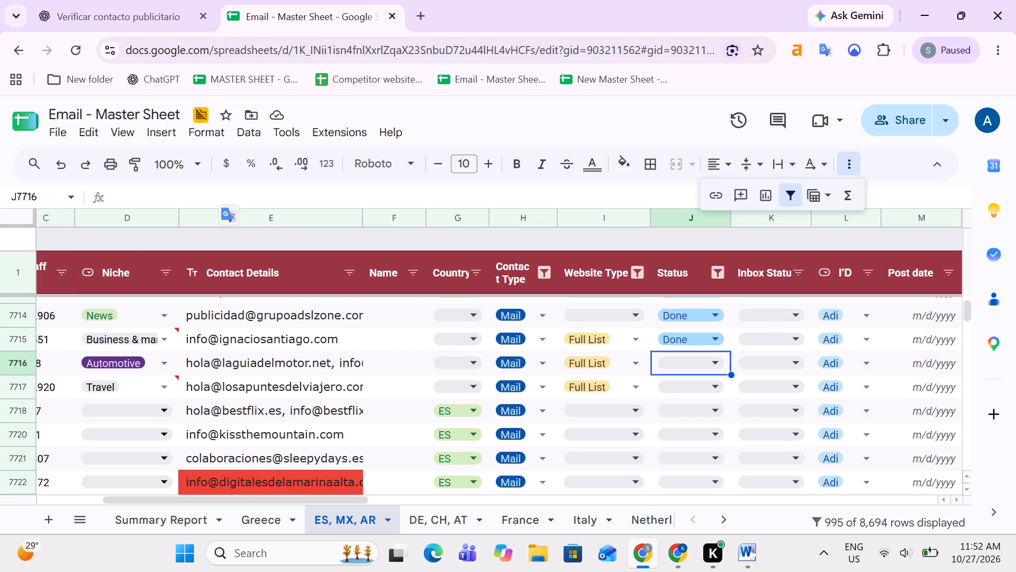
pyautogui.press('Right')
pyautogui.press('Right')
pyautogui.press('Right')
pyautogui.press('Right')
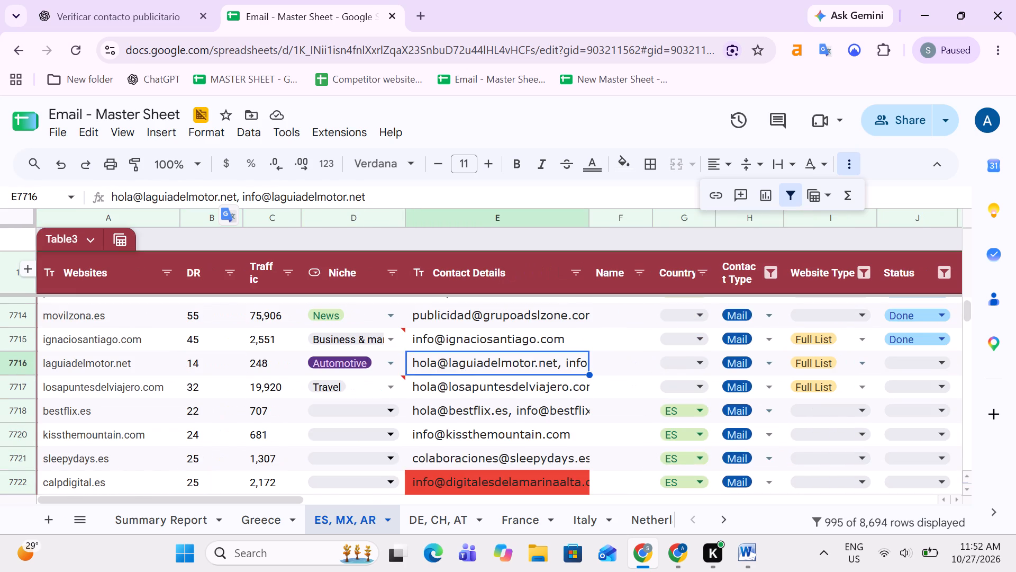
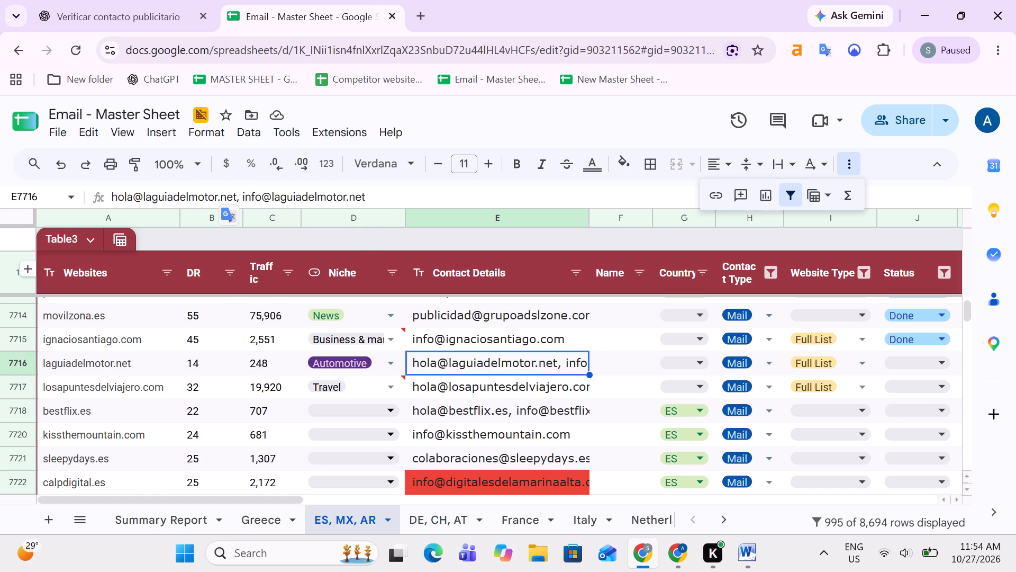
# Copy the first email address from the Contact Details cell of the laguiadelmotor.net row.
pyautogui.click(227, 197)
pyautogui.moveTo(227, 197); pyautogui.dragTo(116, 201)
pyautogui.hotkey('ctrl', 'c')
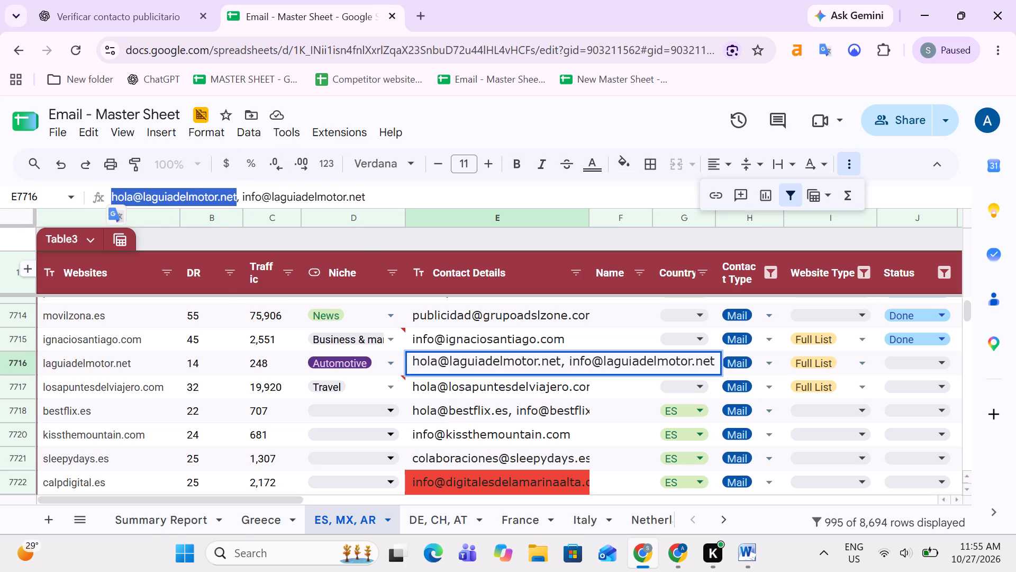
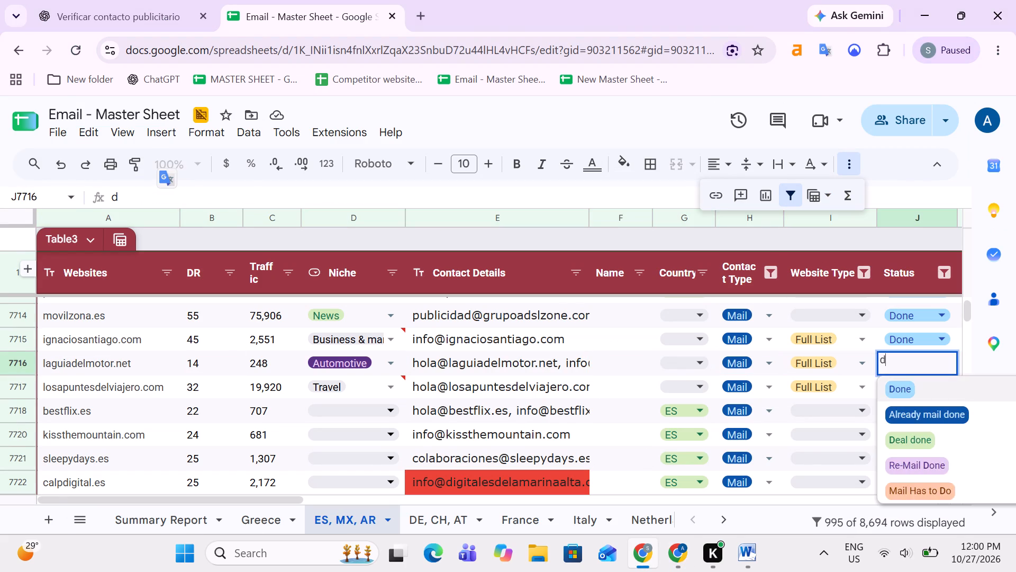
# Set the Status of the laguiadelmotor.net row to Done.
pyautogui.press('Return')
# Enter today's date, 10/27/2026, as the Post date of the Form 857 row, the first undated row marked Done.
pyautogui.press('Up')
pyautogui.press('Right')
pyautogui.press('Right')
pyautogui.press('Right')
pyautogui.press('Right')
pyautogui.press('Left')
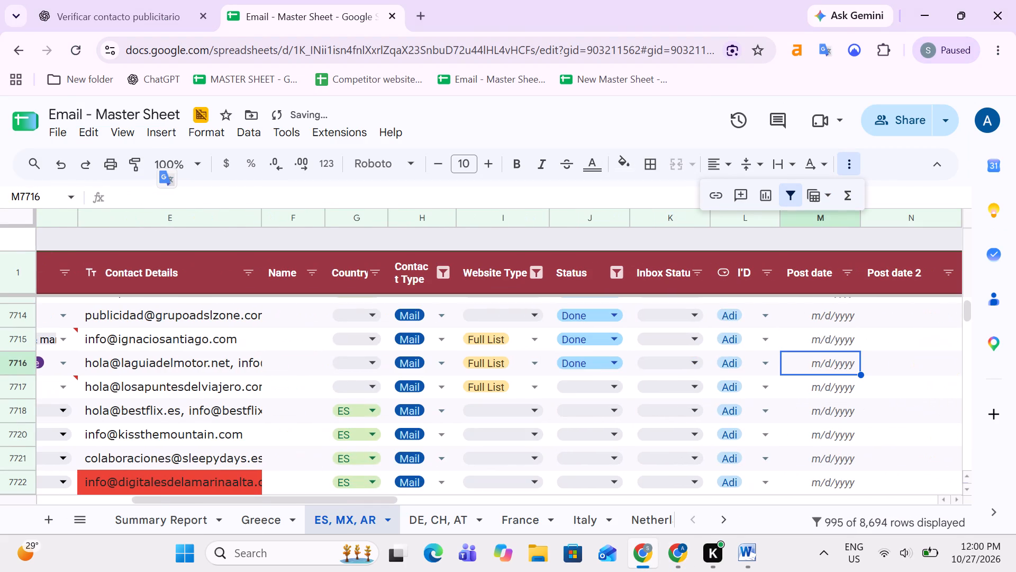
pyautogui.press('Left')
pyautogui.press('Up')
pyautogui.press('Right')
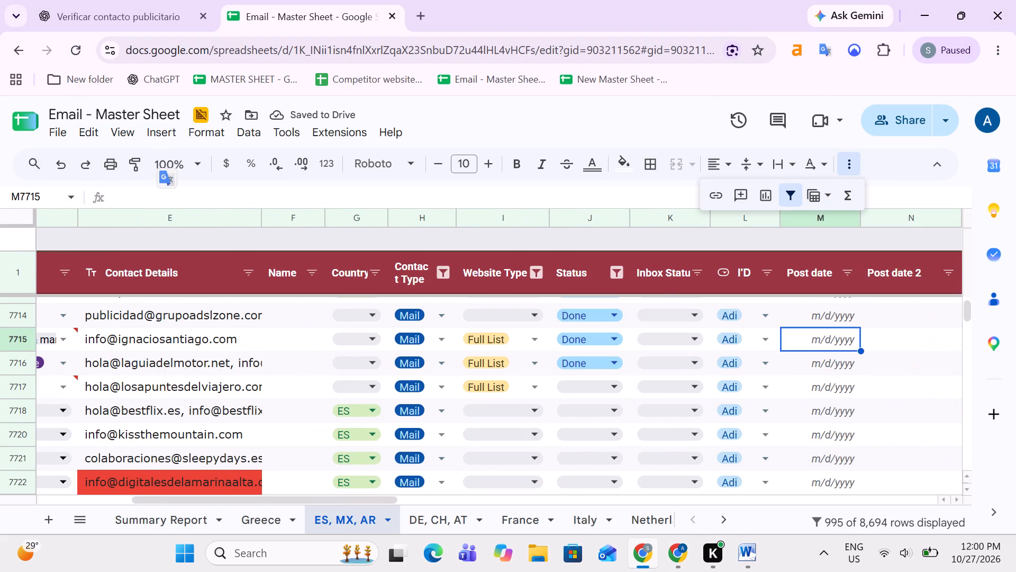
pyautogui.hotkey('ctrl', 'Up')
pyautogui.press('Down')
pyautogui.press('Down')
pyautogui.press('Up')
pyautogui.press('Up')
pyautogui.press('Down')
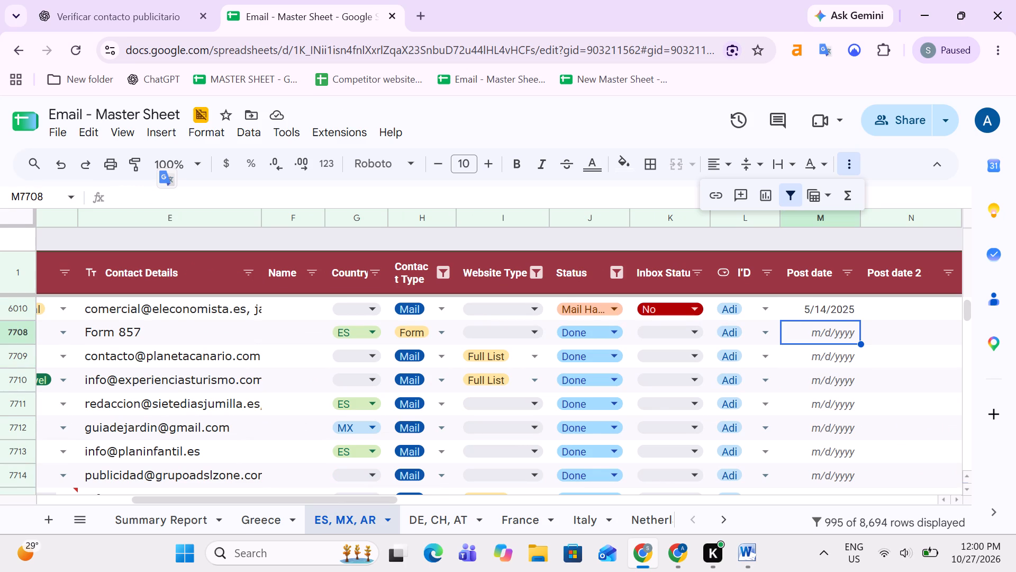
pyautogui.hotkey('ctrl', ';')
pyautogui.press('Right')
pyautogui.press('Left')
# Copy the Form 857 row's Post date and select the Post date cell of the planetacanario.com row below it.
pyautogui.hotkey('ctrl', 'c')
pyautogui.press('Down')
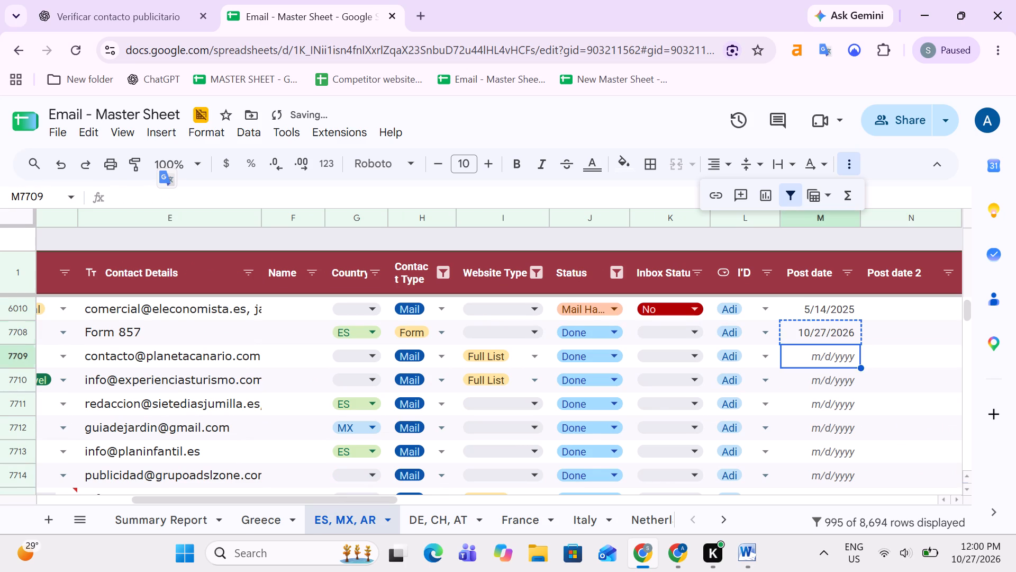
# Paste the Post date 10/27/2026 into the rows from planetacanario.com down to laguiadelmotor.net.
pyautogui.hotkey('shift', 'Down')
pyautogui.hotkey('shift', 'Down')
pyautogui.hotkey('shift', 'Down')
pyautogui.hotkey('shift', 'Down')
pyautogui.hotkey('shift', 'Down')
pyautogui.hotkey('shift', 'Down')
pyautogui.hotkey('shift', 'Down')
pyautogui.hotkey('shift', 'Down')
pyautogui.hotkey('shift', 'Down')
pyautogui.hotkey('shift', 'Down')
pyautogui.hotkey('shift', 'Down')
pyautogui.hotkey('shift', 'Down')
pyautogui.hotkey('shift', 'Up')
pyautogui.hotkey('shift', 'Up')
pyautogui.hotkey('shift', 'Up')
pyautogui.hotkey('shift', 'Up')
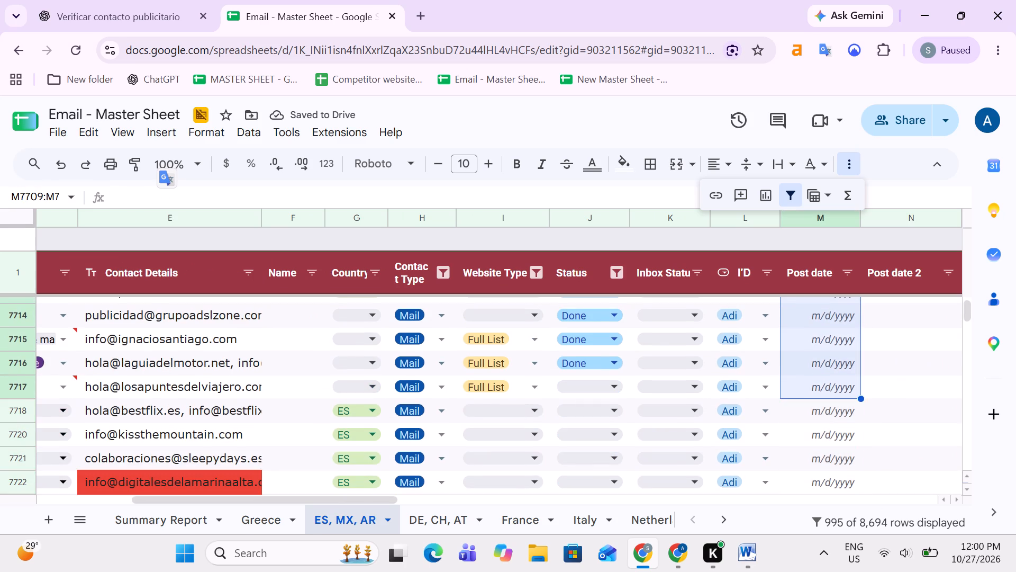
pyautogui.hotkey('shift', 'Up')
pyautogui.hotkey('shift', 'Up')
pyautogui.hotkey('shift', 'Down')
pyautogui.hotkey('ctrl', 'v')
pyautogui.press('Up')
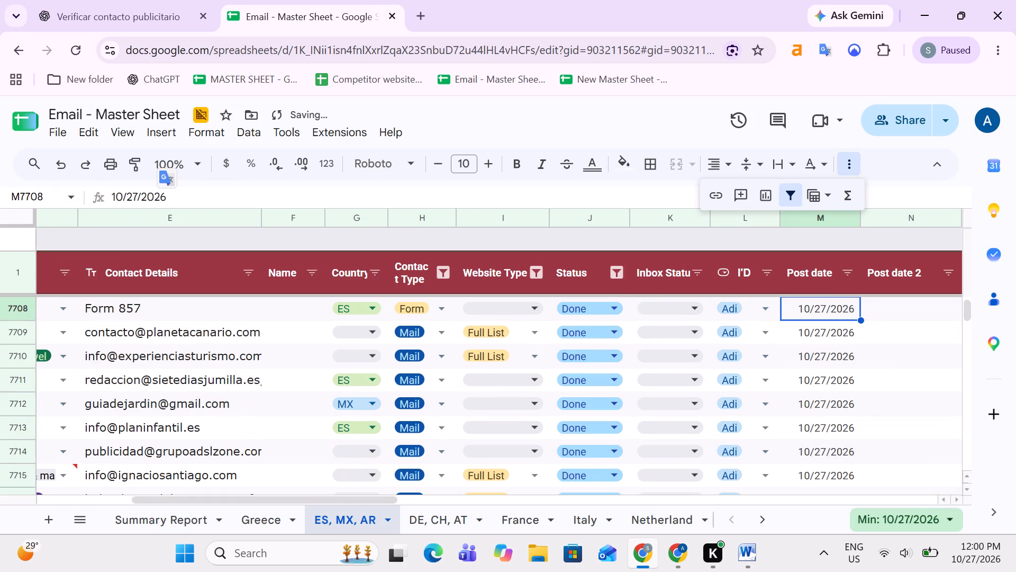
pyautogui.press('Up')
pyautogui.press('Down')
# Check the Status column down to the first row without a status and look up that row's website.
pyautogui.press('Left')
pyautogui.press('Left')
pyautogui.press('Left')
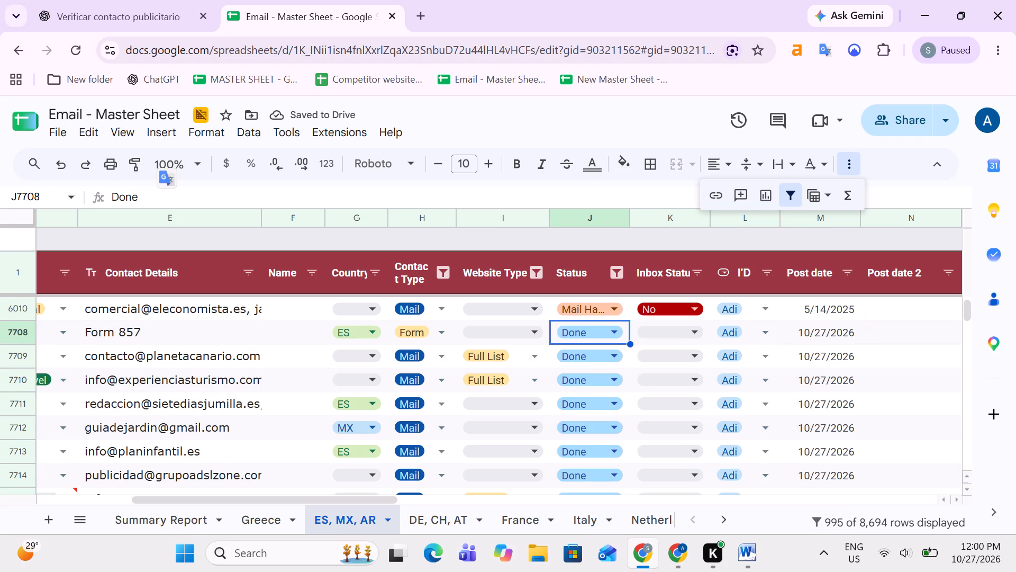
pyautogui.hotkey('ctrl', 'shift', 'Down')
pyautogui.press('Down')
pyautogui.hotkey('ctrl', 'Down')
pyautogui.press('Down')
pyautogui.press('Down')
pyautogui.press('Down')
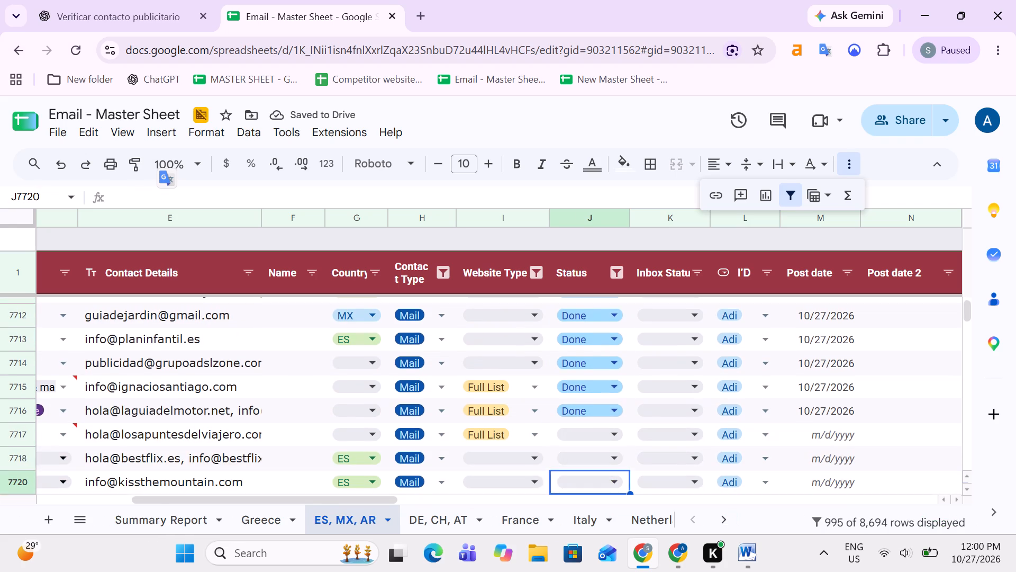
pyautogui.press('Up')
pyautogui.press('Up')
pyautogui.press('Right')
pyautogui.press('Right')
pyautogui.press('Right')
pyautogui.press('Left')
pyautogui.press('Left')
pyautogui.press('Left')
pyautogui.press('Left')
pyautogui.press('Left')
pyautogui.press('Left')
pyautogui.press('Left')
pyautogui.press('Left')
pyautogui.press('Left')
pyautogui.press('Left')
pyautogui.press('Left')
pyautogui.press('Left')
pyautogui.press('Left')
pyautogui.press('Left')
pyautogui.press('Left')
pyautogui.press('Left')
pyautogui.press('Left')
pyautogui.press('Left')
pyautogui.press('Left')
pyautogui.press('Left')
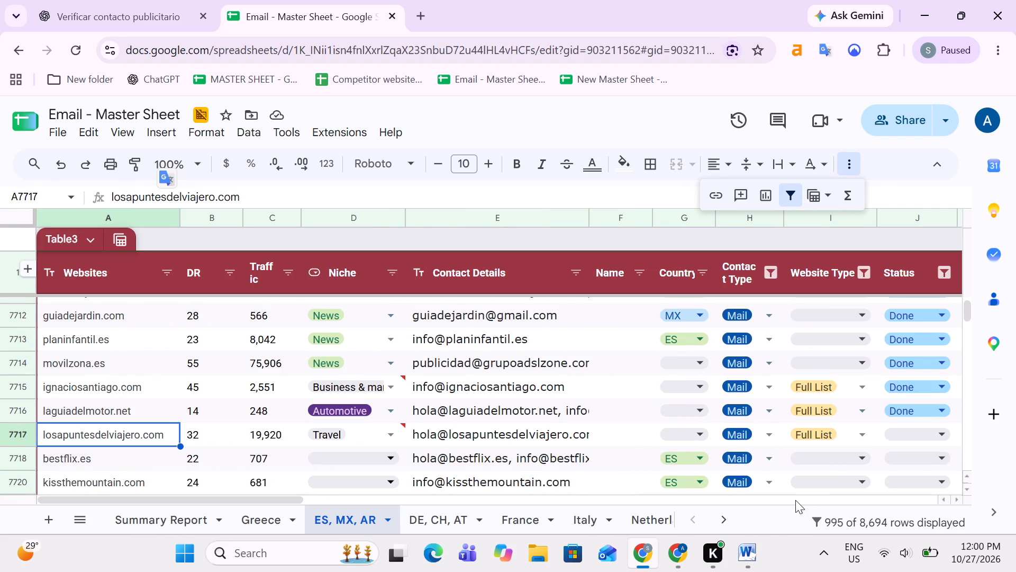
# Remove the active filters from the ES, MX, AR table.
pyautogui.click(793, 193)
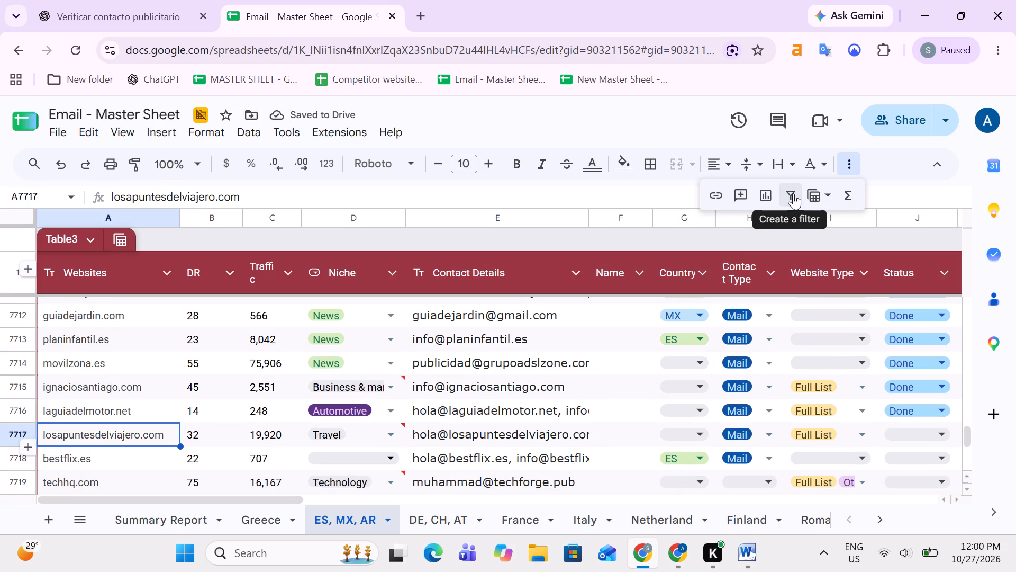
# Filter the First Follow - Up date column to only 10/26/2026 to examine those rows' post dates, and clear the filter.
pyautogui.press('Right')
pyautogui.press('Right')
pyautogui.press('Right')
pyautogui.press('Right')
pyautogui.press('Right')
pyautogui.press('Right')
pyautogui.press('Right')
pyautogui.press('Right')
pyautogui.press('Right')
pyautogui.press('Right')
pyautogui.press('Right')
pyautogui.press('Right')
pyautogui.press('Right')
pyautogui.press('Right')
pyautogui.press('Right')
pyautogui.press('Right')
pyautogui.press('Right')
pyautogui.press('Right')
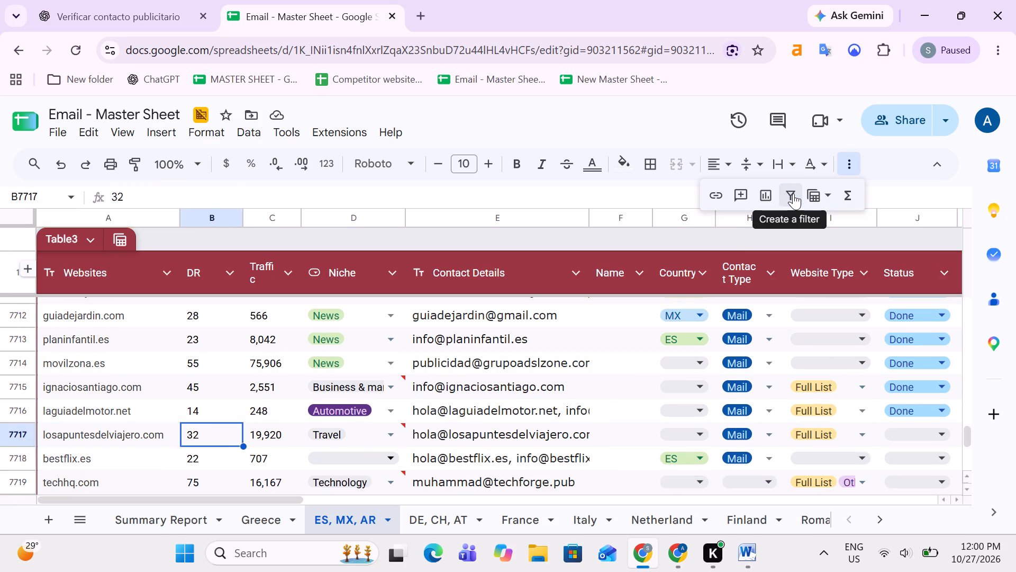
pyautogui.press('Right')
pyautogui.press('Right')
pyautogui.press('Right')
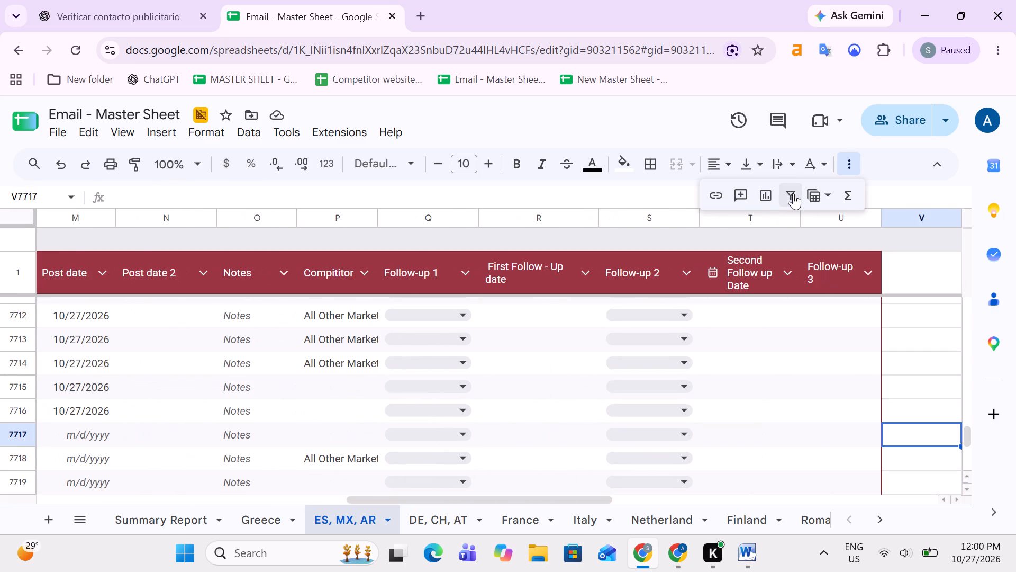
pyautogui.click(583, 267)
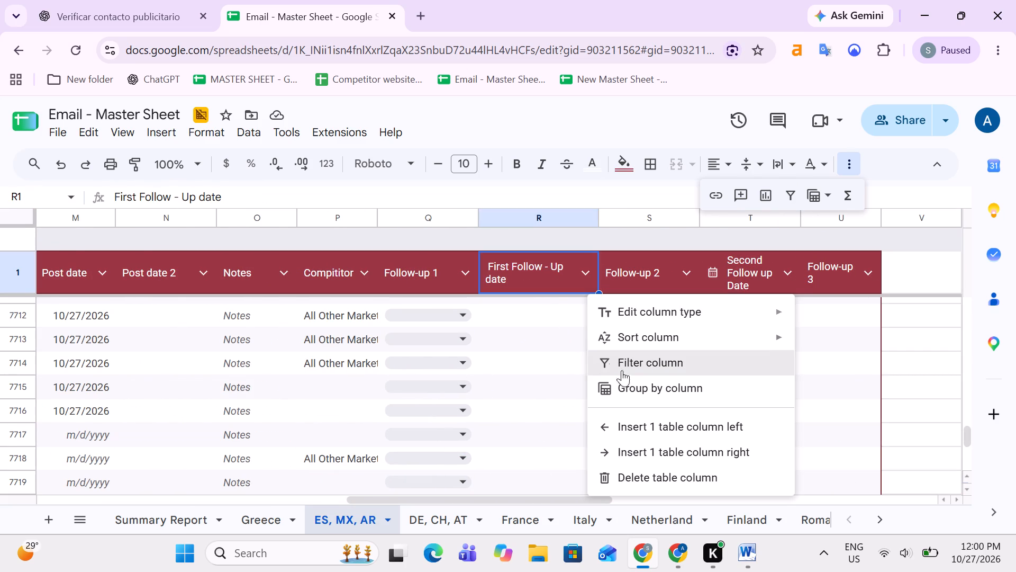
pyautogui.click(630, 367)
pyautogui.scroll(-2, 489, 381)
pyautogui.click(458, 315)
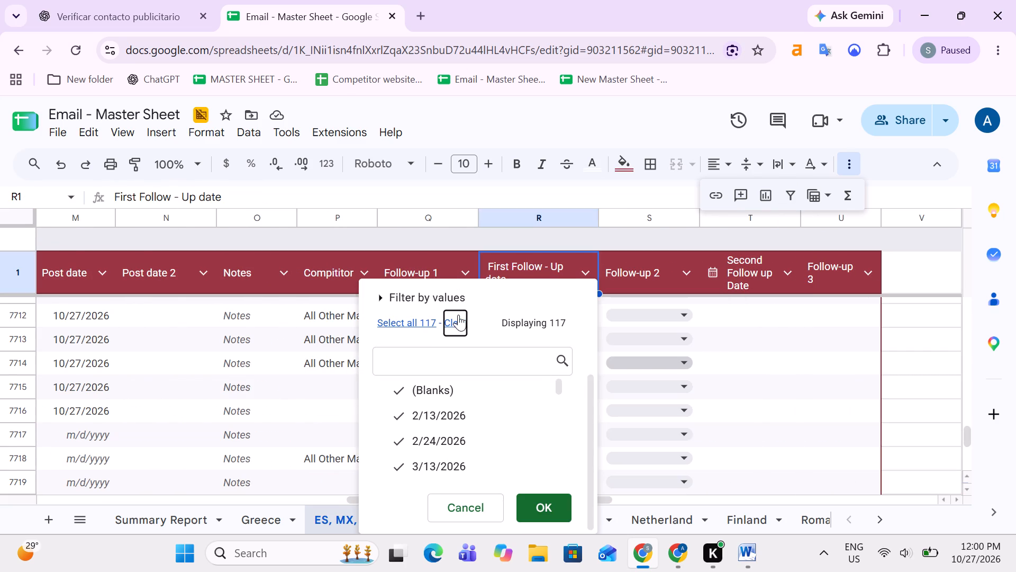
pyautogui.scroll(-20, 447, 409)
pyautogui.scroll(-12, 447, 409)
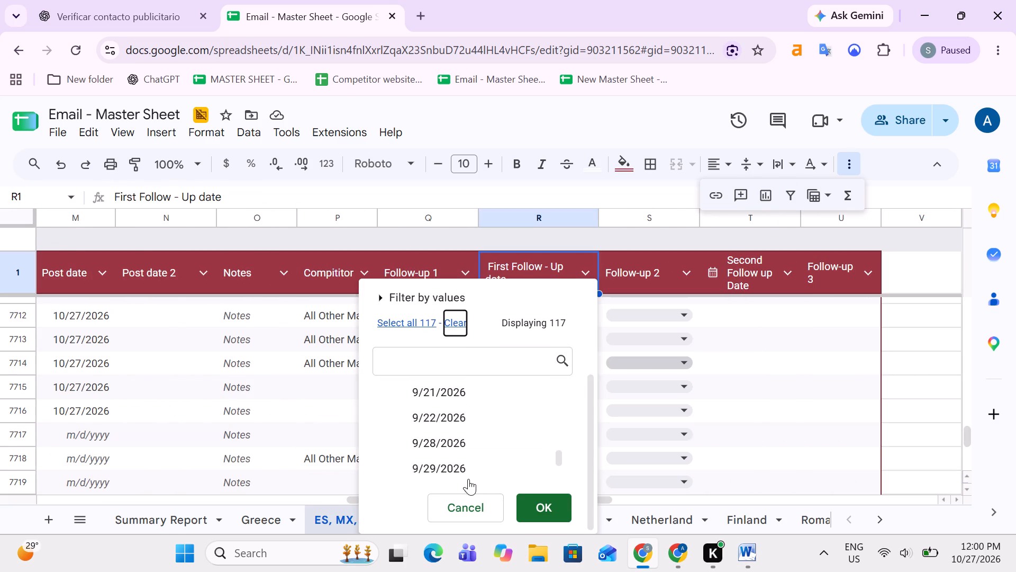
pyautogui.scroll(-20, 465, 457)
pyautogui.scroll(-3, 465, 457)
pyautogui.click(458, 469)
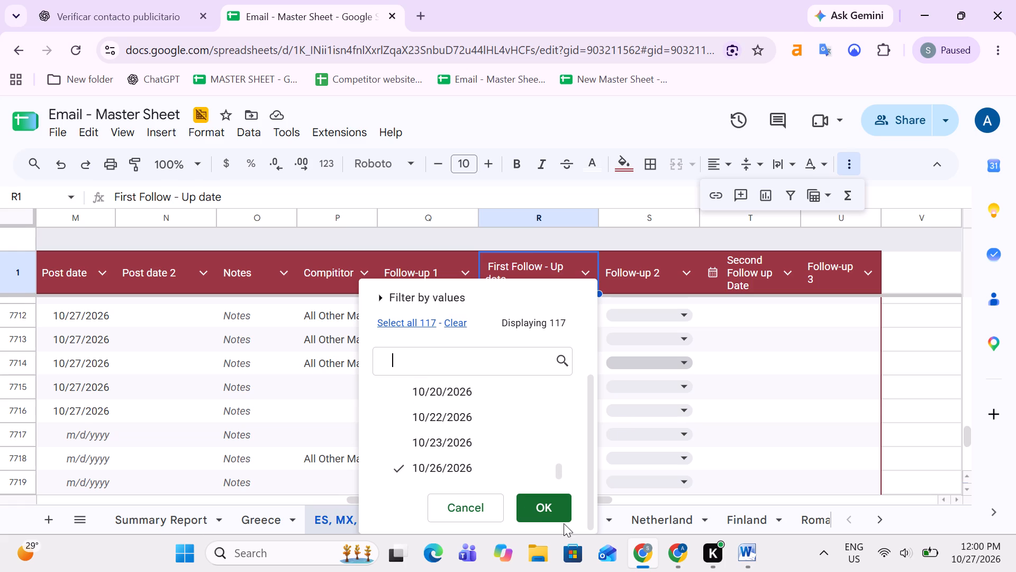
pyautogui.click(542, 511)
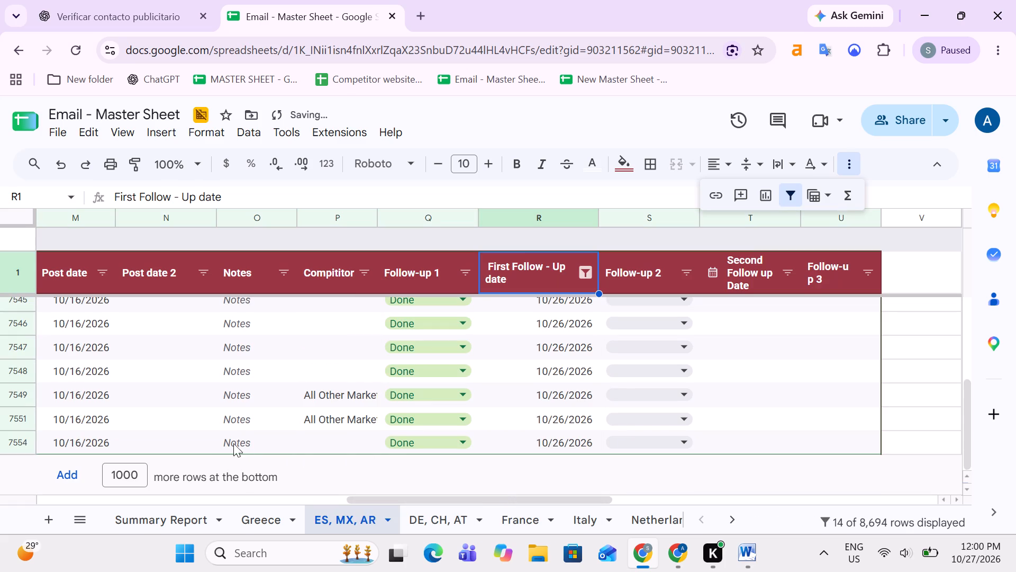
pyautogui.click(793, 190)
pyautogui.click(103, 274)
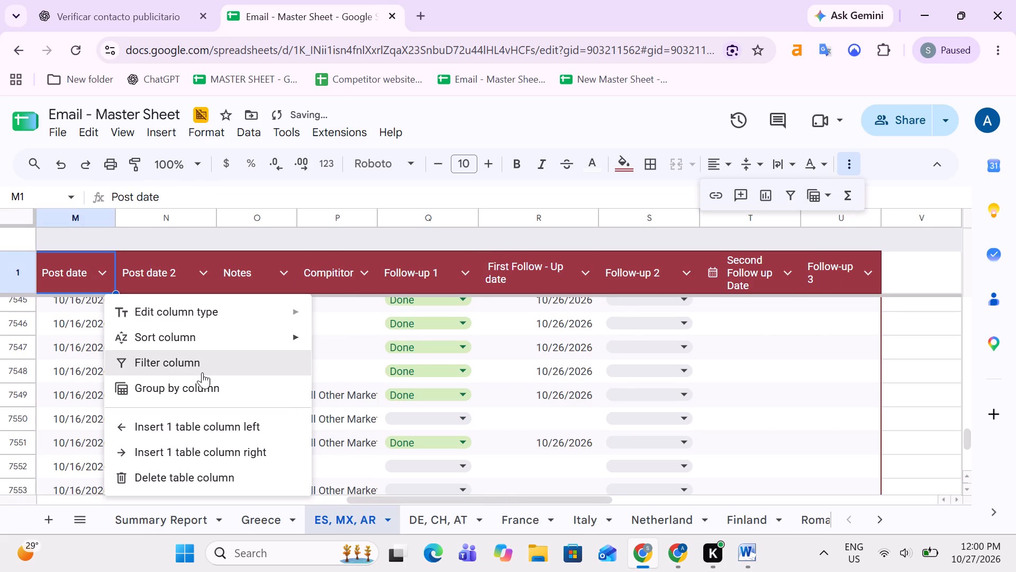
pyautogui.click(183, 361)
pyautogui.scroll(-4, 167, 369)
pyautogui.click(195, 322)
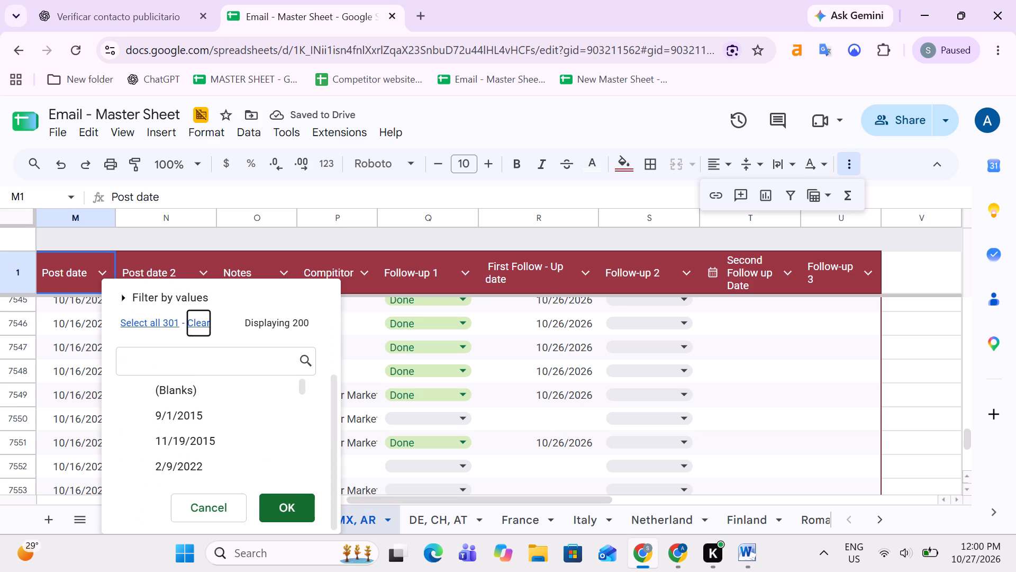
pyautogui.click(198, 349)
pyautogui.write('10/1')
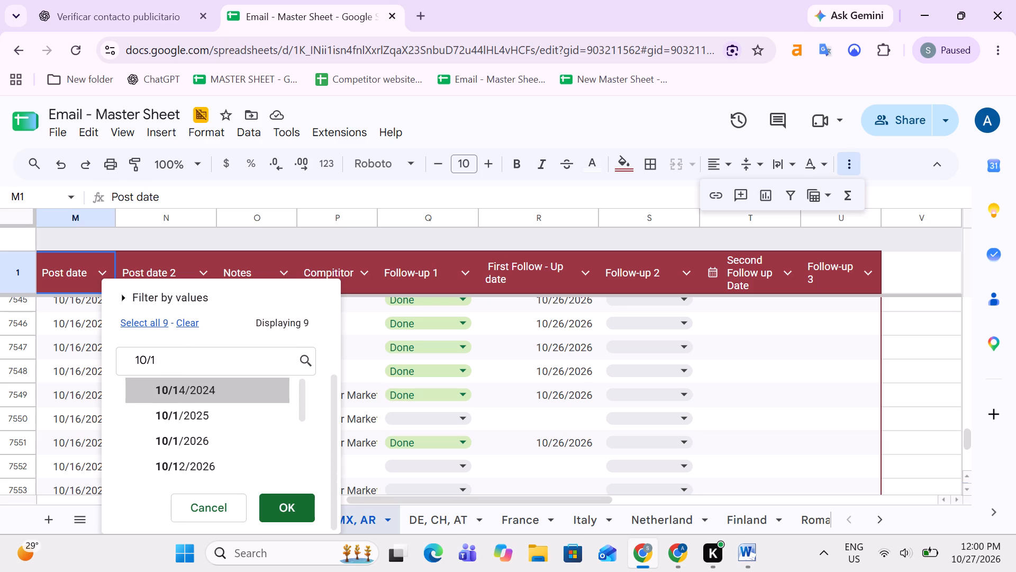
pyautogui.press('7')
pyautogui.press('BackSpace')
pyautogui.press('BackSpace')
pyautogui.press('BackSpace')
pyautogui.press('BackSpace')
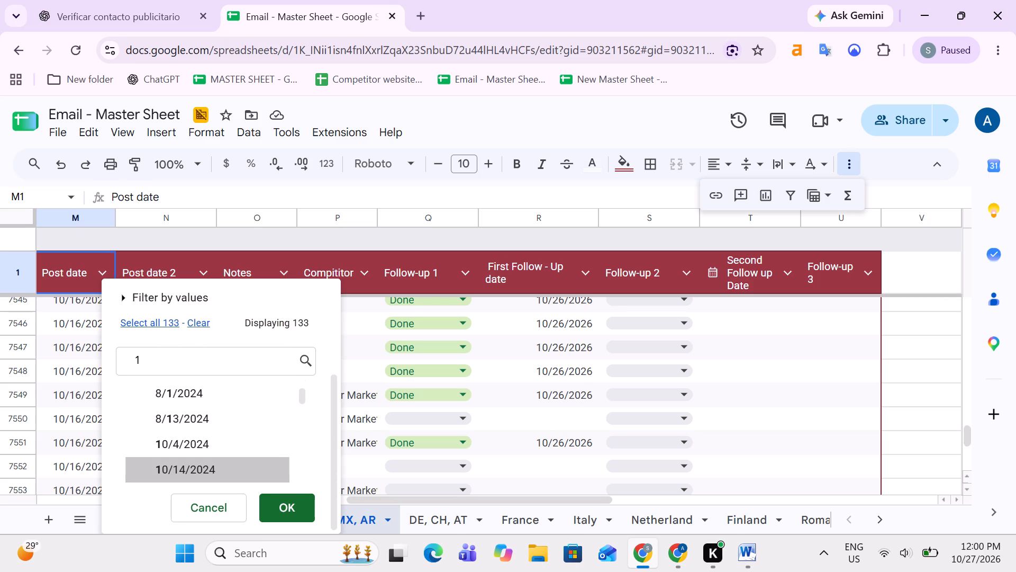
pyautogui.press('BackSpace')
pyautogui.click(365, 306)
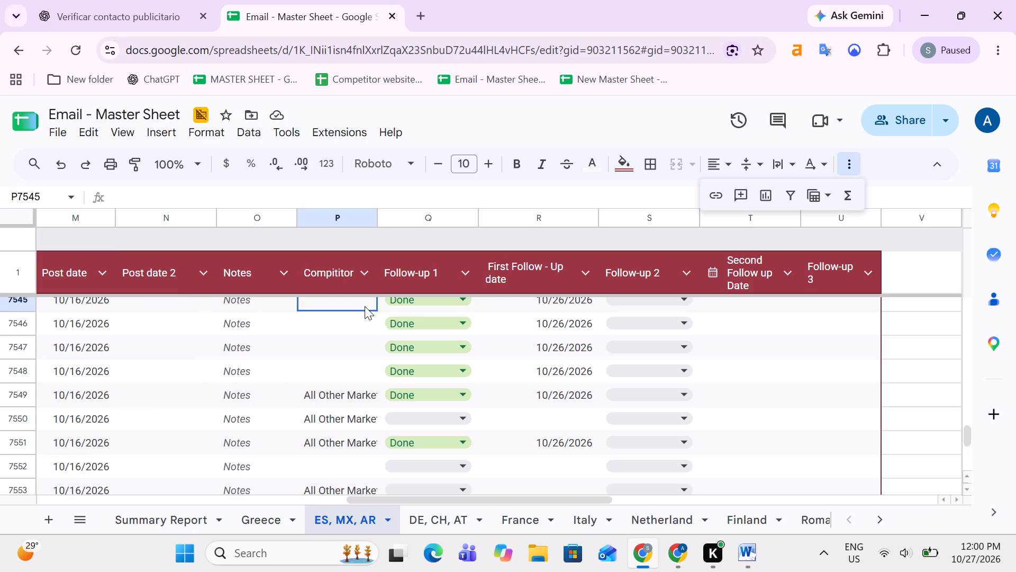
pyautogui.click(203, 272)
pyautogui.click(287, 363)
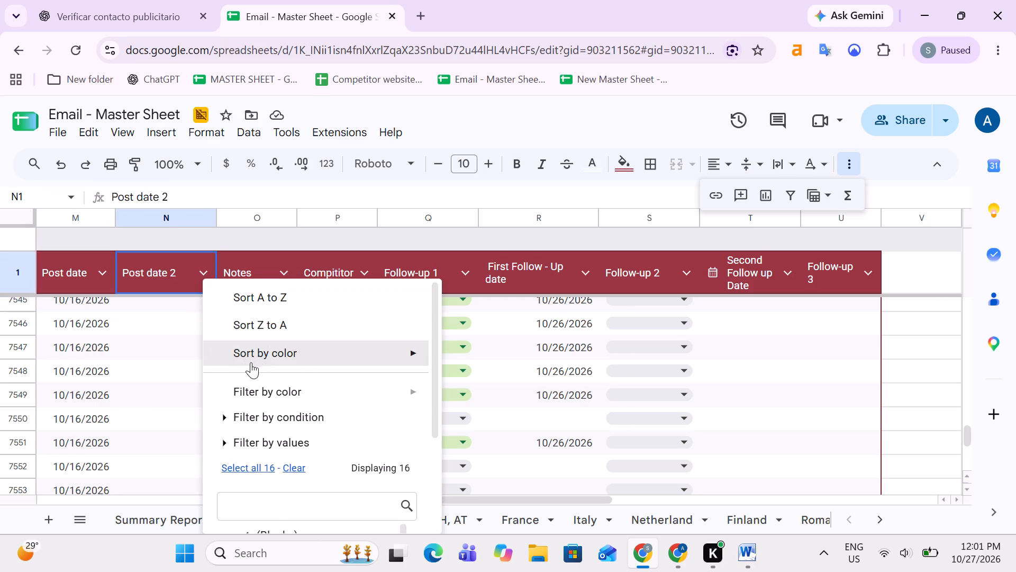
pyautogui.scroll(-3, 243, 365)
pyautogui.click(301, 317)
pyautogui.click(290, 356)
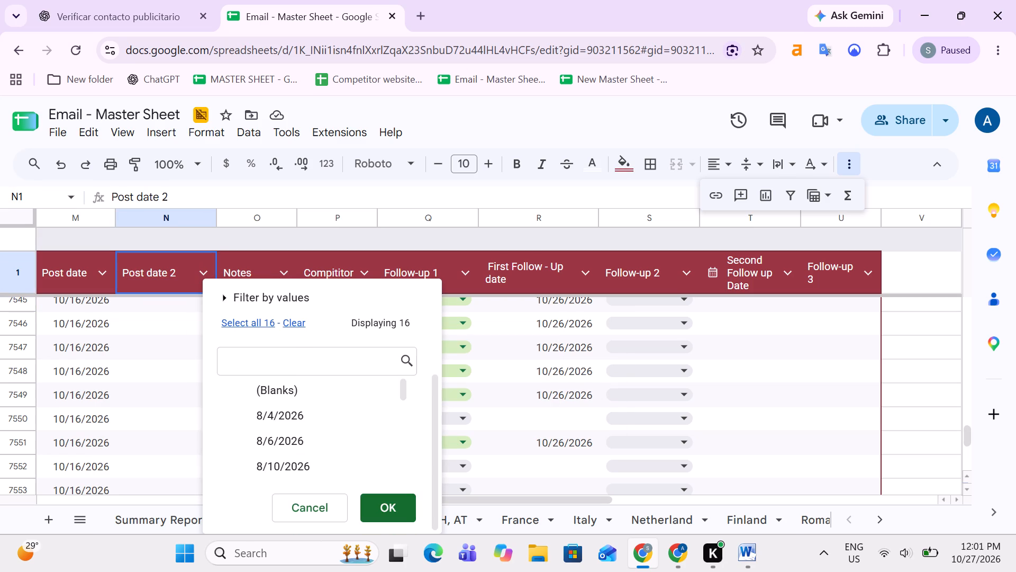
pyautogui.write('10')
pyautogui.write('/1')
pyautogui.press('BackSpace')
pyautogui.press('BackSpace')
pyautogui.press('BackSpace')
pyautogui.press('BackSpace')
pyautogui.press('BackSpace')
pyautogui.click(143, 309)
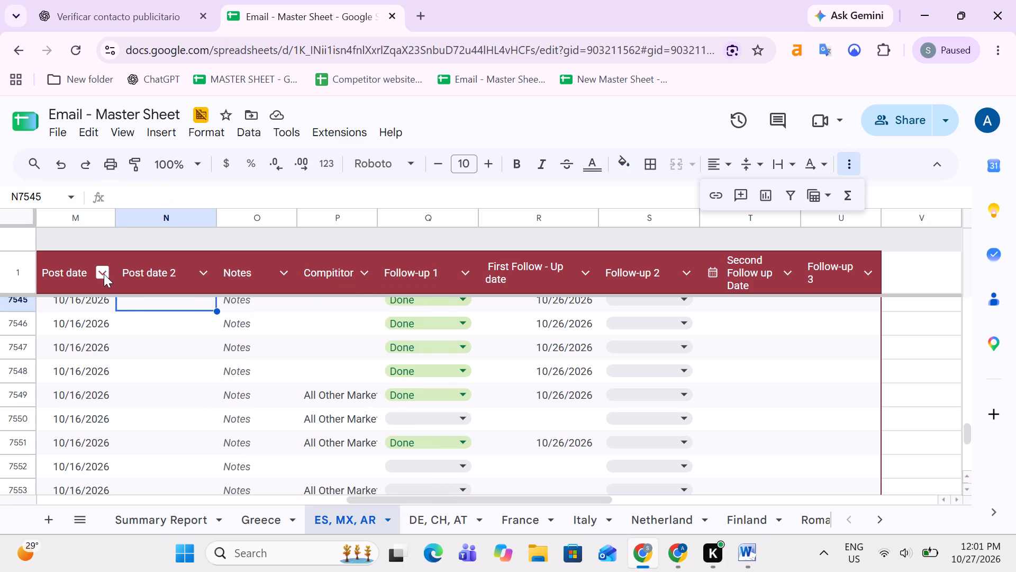
# Filter the Post date column to show only 10/19/2026.
pyautogui.click(104, 273)
pyautogui.click(171, 362)
pyautogui.scroll(-2, 156, 391)
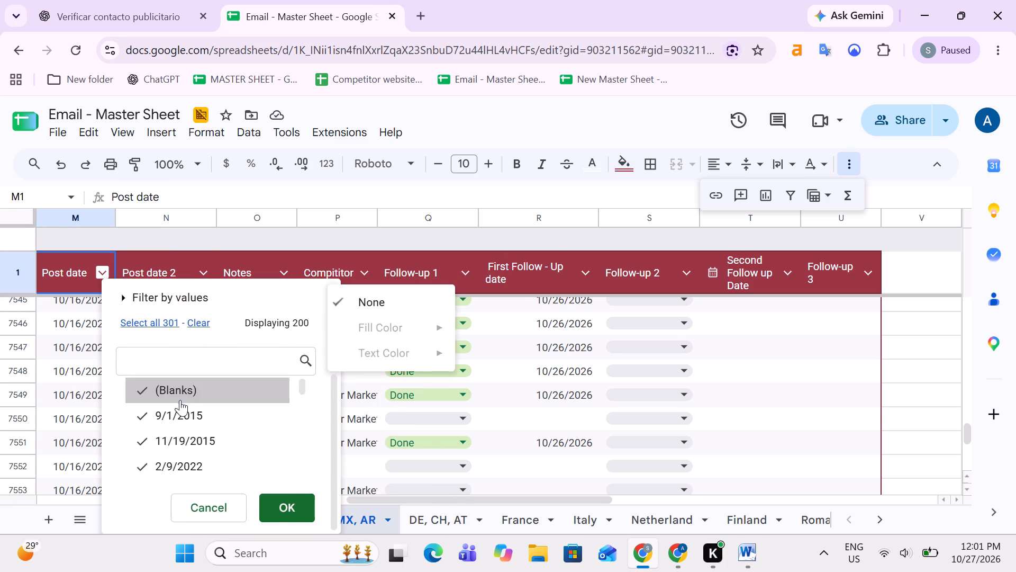
pyautogui.click(198, 330)
pyautogui.click(204, 361)
pyautogui.write('10/1')
pyautogui.press('8')
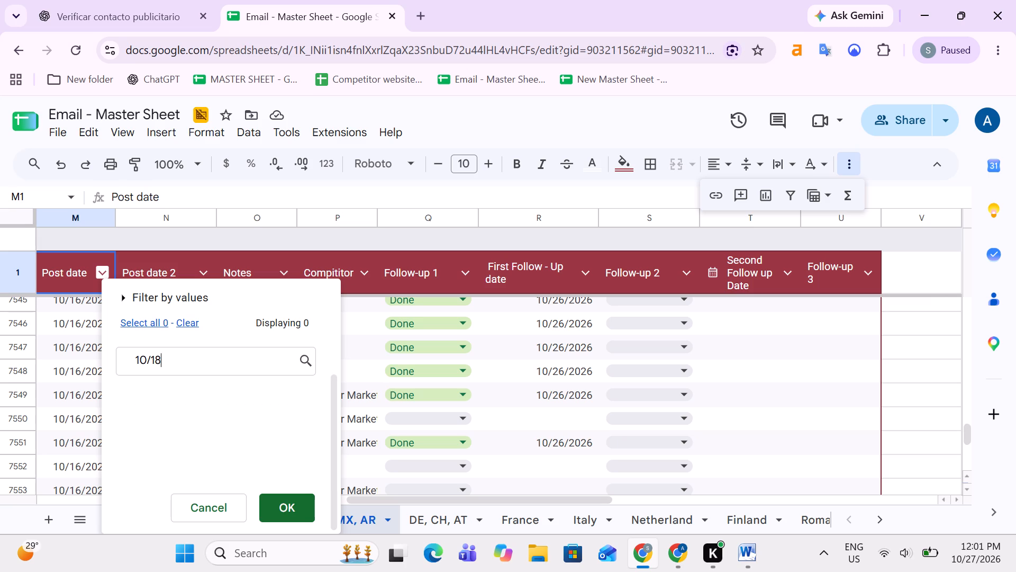
pyautogui.press('BackSpace')
pyautogui.press('9')
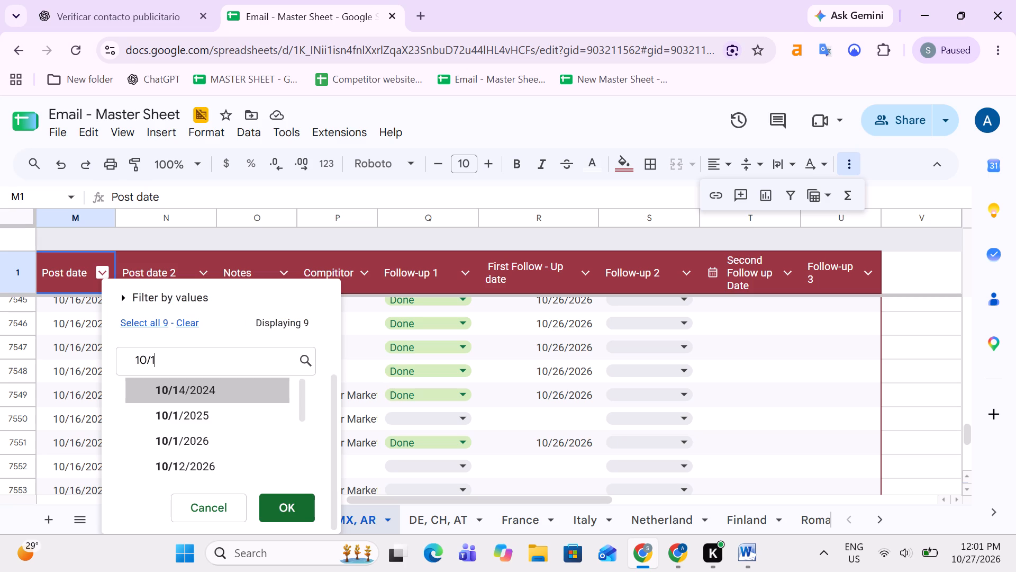
pyautogui.click(168, 399)
pyautogui.click(273, 510)
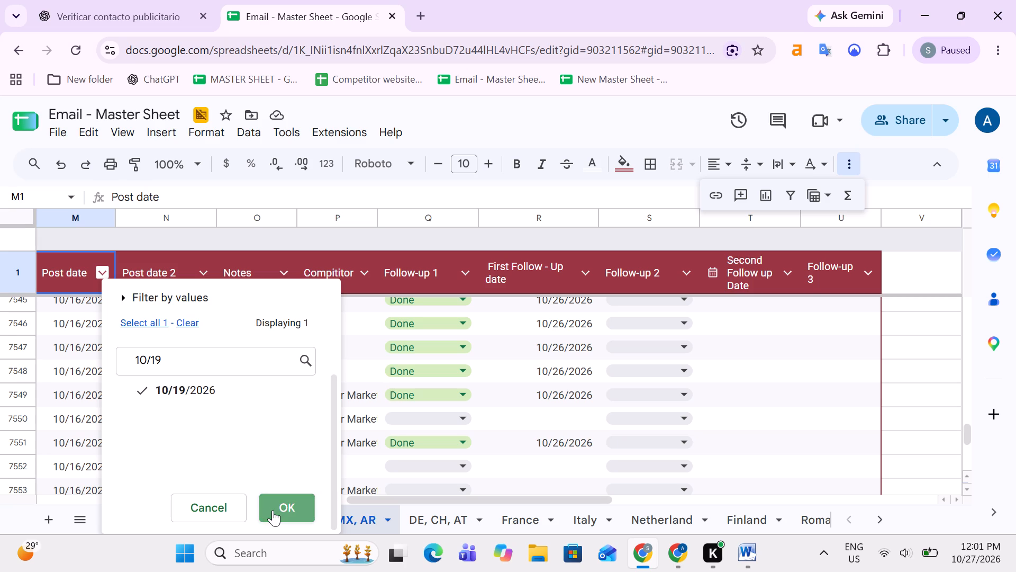
# Select the filtered 10/19/2026 entries in the Websites column from the first row to the last to check their count.
pyautogui.press('Up')
pyautogui.press('Down')
pyautogui.press('Up')
pyautogui.press('Down')
pyautogui.press('Left')
pyautogui.press('Left')
pyautogui.press('Left')
pyautogui.press('Left')
pyautogui.press('Left')
pyautogui.press('Left')
pyautogui.press('Left')
pyautogui.press('Left')
pyautogui.press('Left')
pyautogui.press('Left')
pyautogui.press('Left')
pyautogui.press('Left')
pyautogui.press('Left')
pyautogui.press('Left')
pyautogui.press('Left')
pyautogui.press('Left')
pyautogui.press('Left')
pyautogui.press('Left')
pyautogui.press('Left')
pyautogui.press('Left')
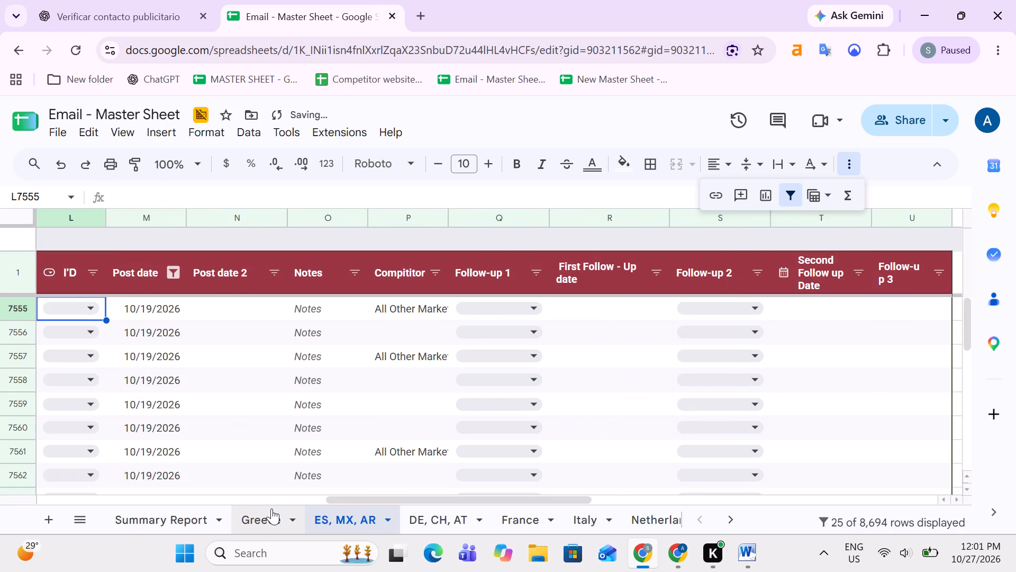
pyautogui.press('Up')
pyautogui.press('Down')
pyautogui.hotkey('ctrl', 'shift', 'Down')
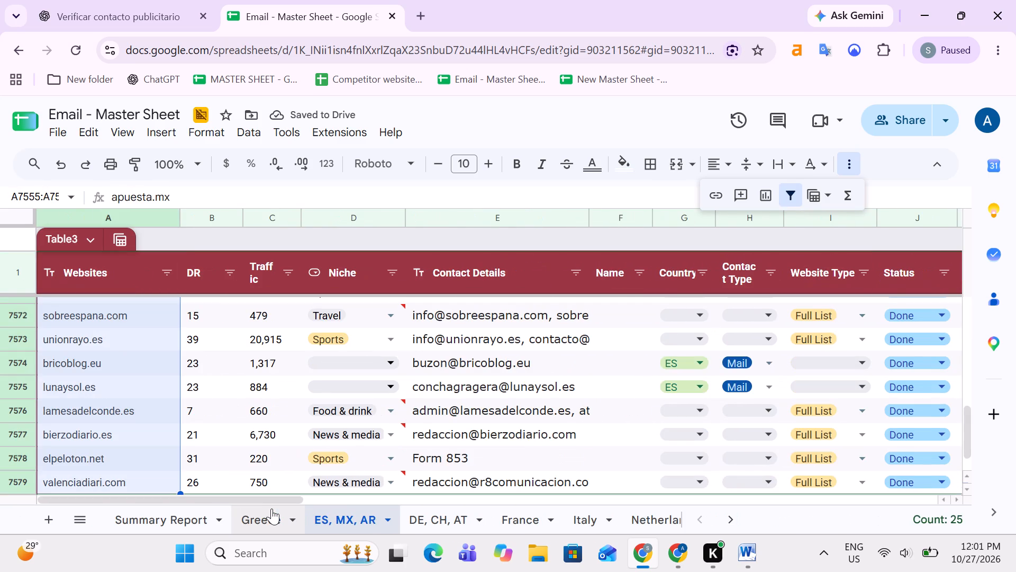
pyautogui.press('Up')
pyautogui.press('Down')
# Set the Contact Type of the first filtered row, whose contact detail is Form 821, to Form.
pyautogui.press('Right')
pyautogui.press('Right')
pyautogui.press('Right')
pyautogui.press('Right')
pyautogui.press('Right')
pyautogui.press('Right')
pyautogui.press('Right')
pyautogui.press('Right')
pyautogui.press('Right')
pyautogui.press('Right')
pyautogui.press('Right')
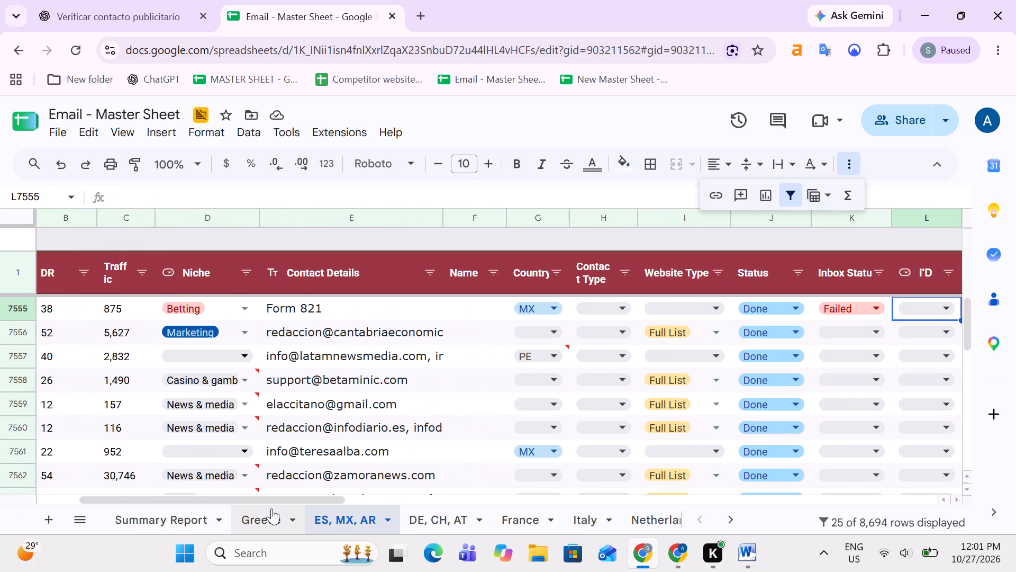
pyautogui.press('Left')
pyautogui.press('Left')
pyautogui.press('Left')
pyautogui.press('Left')
pyautogui.press('Left')
pyautogui.press('Left')
pyautogui.press('Right')
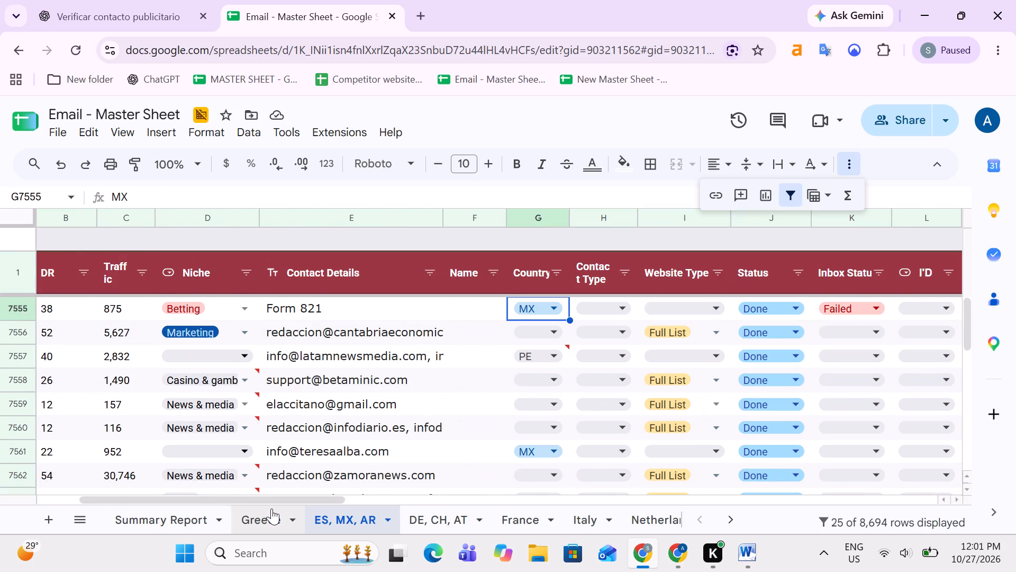
pyautogui.press('Right')
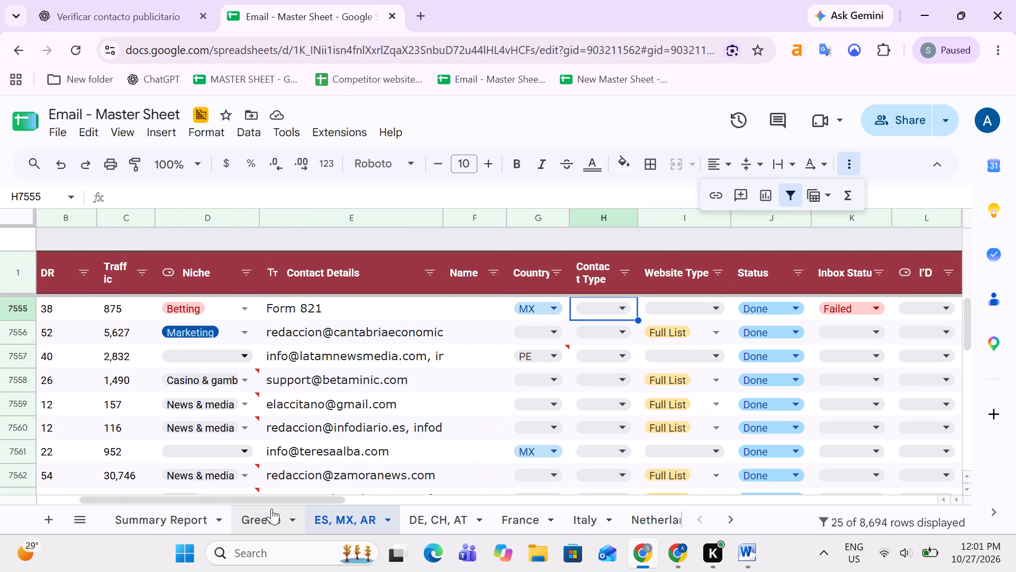
pyautogui.press('f')
pyautogui.press('Down')
pyautogui.press('Return')
# Copy the Form contact type from the Form 821 row into the Contact Type cell of the Form 850 row.
pyautogui.press('Up')
pyautogui.hotkey('ctrl', 'c')
pyautogui.press('Down')
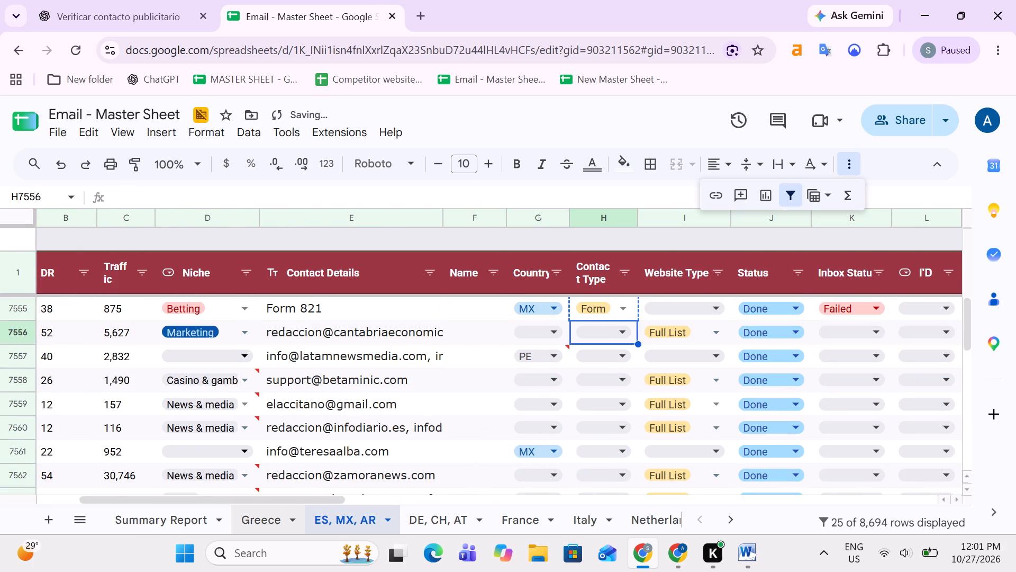
pyautogui.press('Down')
pyautogui.press('Down')
pyautogui.press('Down')
pyautogui.press('Down')
pyautogui.press('Down')
pyautogui.press('Down')
pyautogui.press('Down')
pyautogui.press('Down')
pyautogui.press('Down')
pyautogui.press('Down')
pyautogui.press('Down')
pyautogui.press('Down')
pyautogui.press('Down')
pyautogui.press('Down')
pyautogui.press('Down')
pyautogui.press('Down')
pyautogui.press('Down')
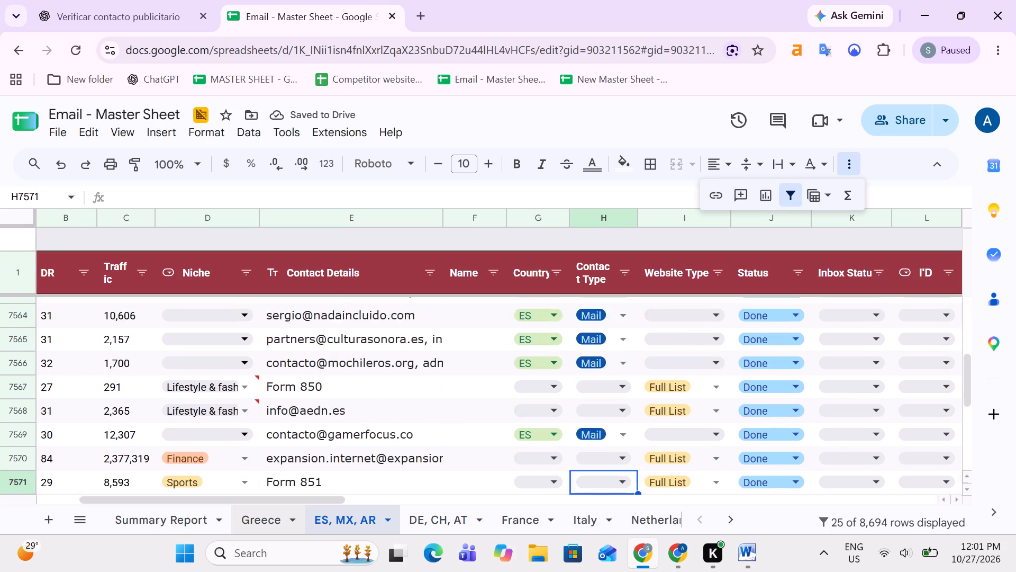
pyautogui.press('Up')
pyautogui.press('Up')
pyautogui.press('Up')
pyautogui.press('Up')
pyautogui.press('Up')
pyautogui.press('Up')
pyautogui.hotkey('ctrl', 'v')
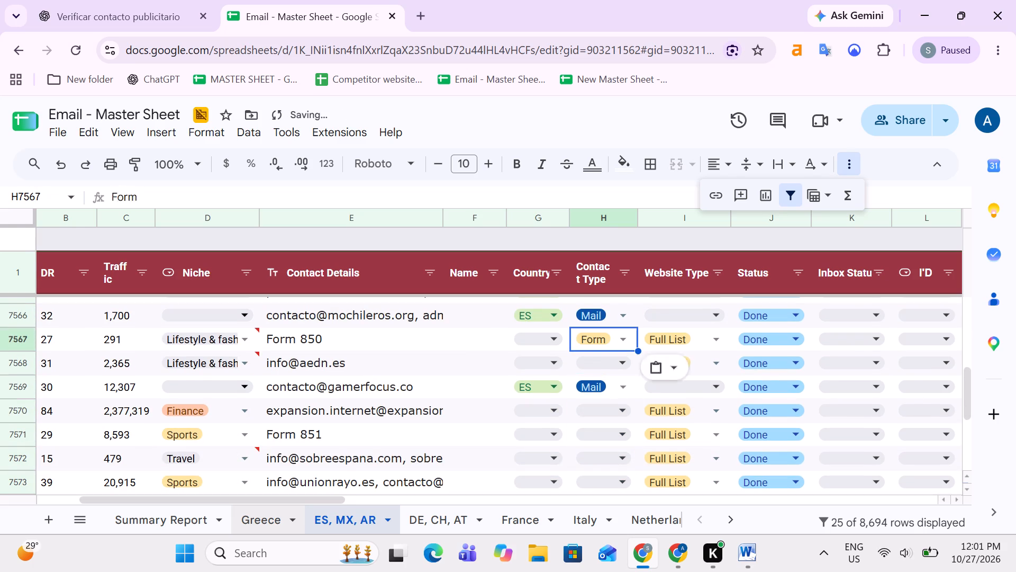
# Paste the copied Form contact type into the Contact Type cell of the Form 851 row.
pyautogui.press('Down')
pyautogui.press('Down')
pyautogui.press('Down')
pyautogui.press('Down')
pyautogui.press('Down')
pyautogui.press('Down')
pyautogui.press('Up')
pyautogui.press('Up')
pyautogui.hotkey('ctrl', 'v')
# Paste the copied Form contact type into the Contact Type cell of the Form 853 row.
pyautogui.press('Down')
pyautogui.press('Down')
pyautogui.press('Down')
pyautogui.press('Down')
pyautogui.press('Down')
pyautogui.press('Down')
pyautogui.press('Down')
pyautogui.press('Down')
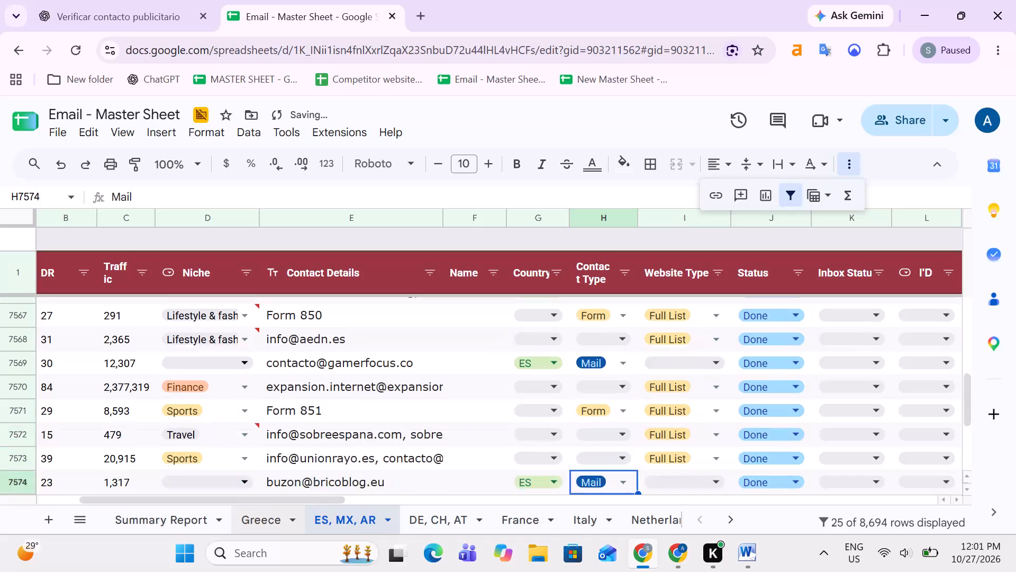
pyautogui.press('Down')
pyautogui.press('Up')
pyautogui.press('Up')
pyautogui.press('Down')
pyautogui.hotkey('ctrl', 'v')
pyautogui.press('Up')
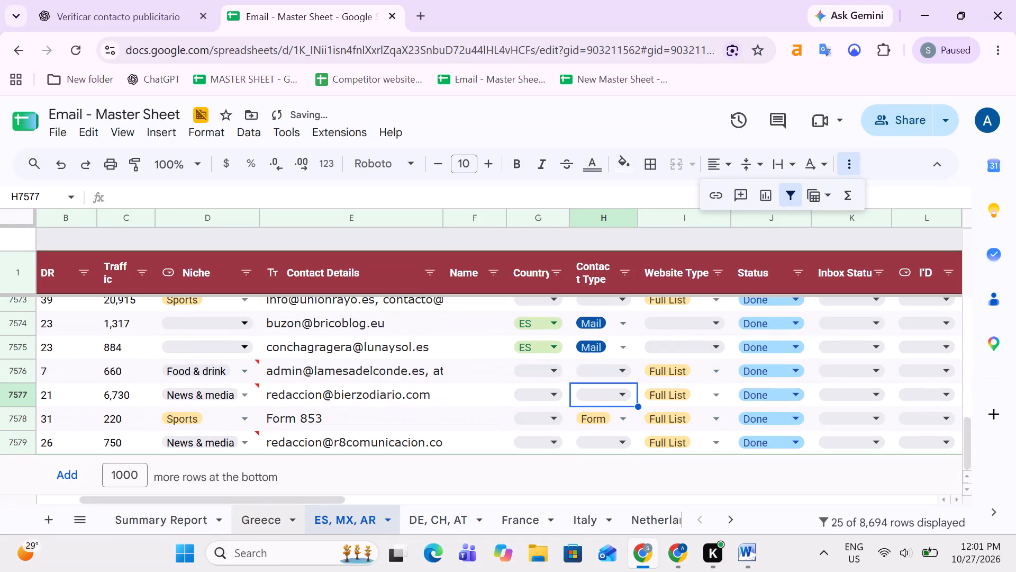
# Filter the Contact Type column to hide Form entries, keeping only blanks and Mail.
pyautogui.click(625, 271)
pyautogui.scroll(-7, 549, 452)
pyautogui.click(482, 426)
pyautogui.click(575, 501)
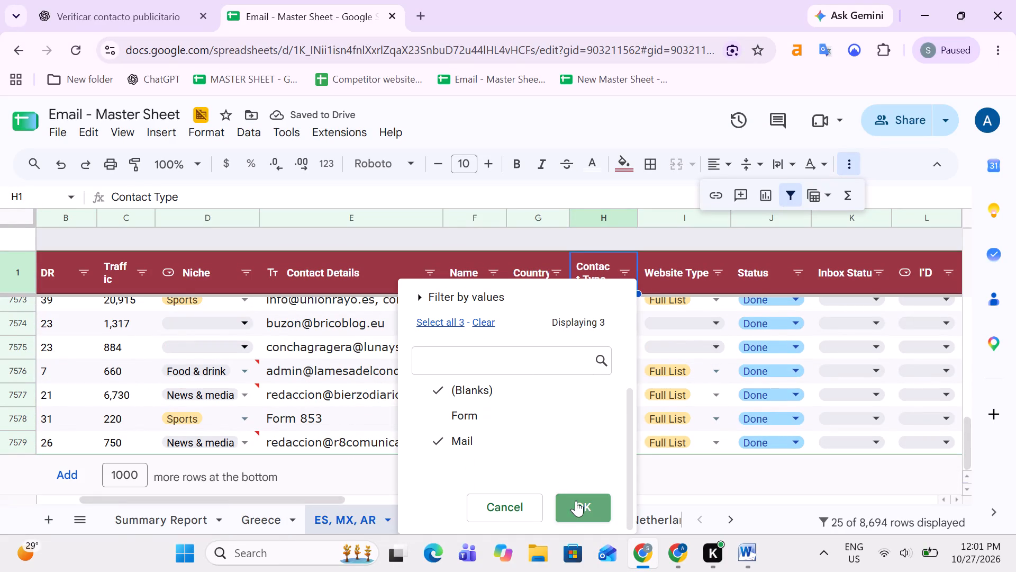
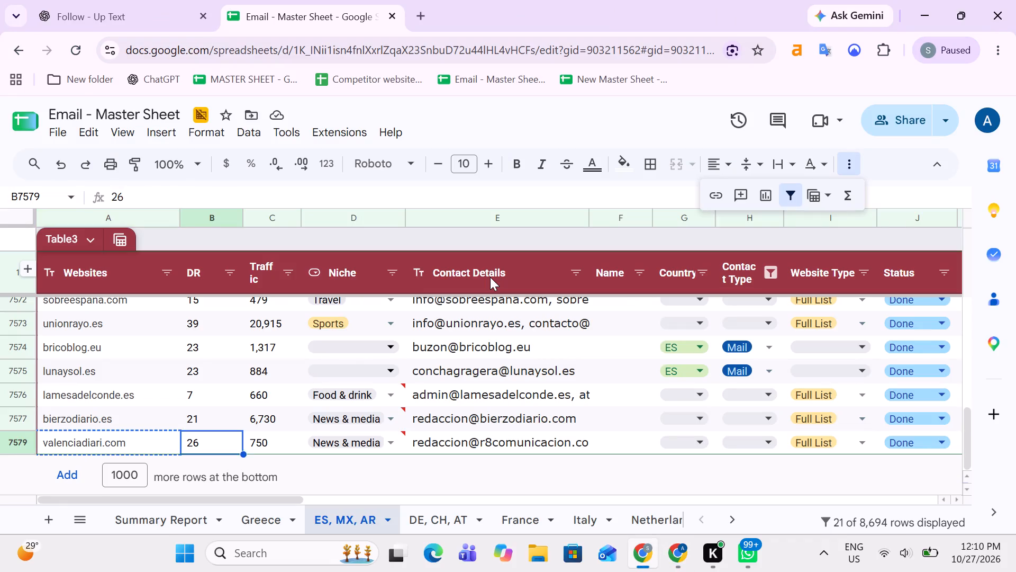
pyautogui.press('Right')
pyautogui.press('Right')
pyautogui.press('Right')
pyautogui.press('Left')
pyautogui.press('Left')
pyautogui.press('Left')
pyautogui.press('Left')
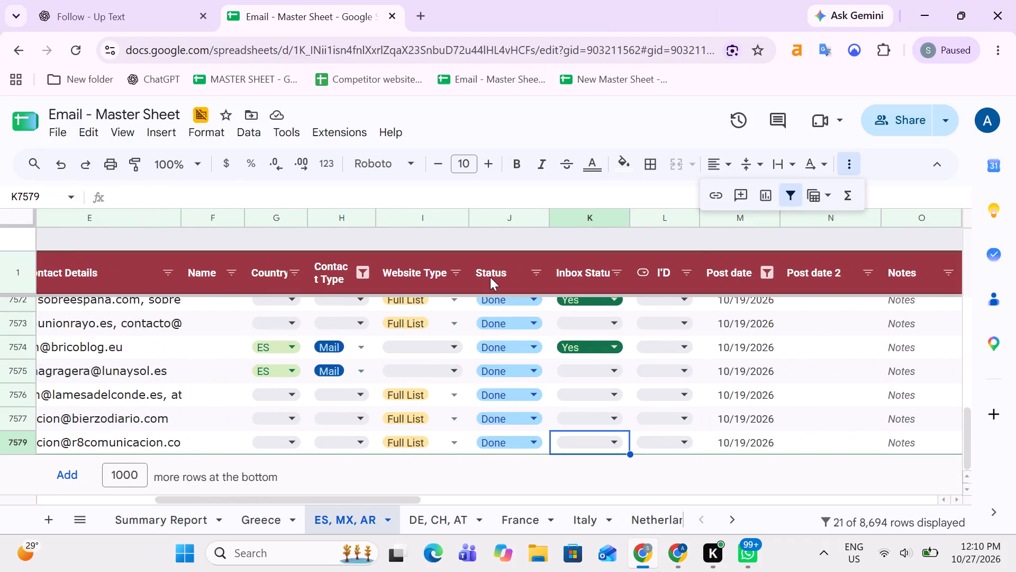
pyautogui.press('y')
pyautogui.press('Down')
pyautogui.press('Return')
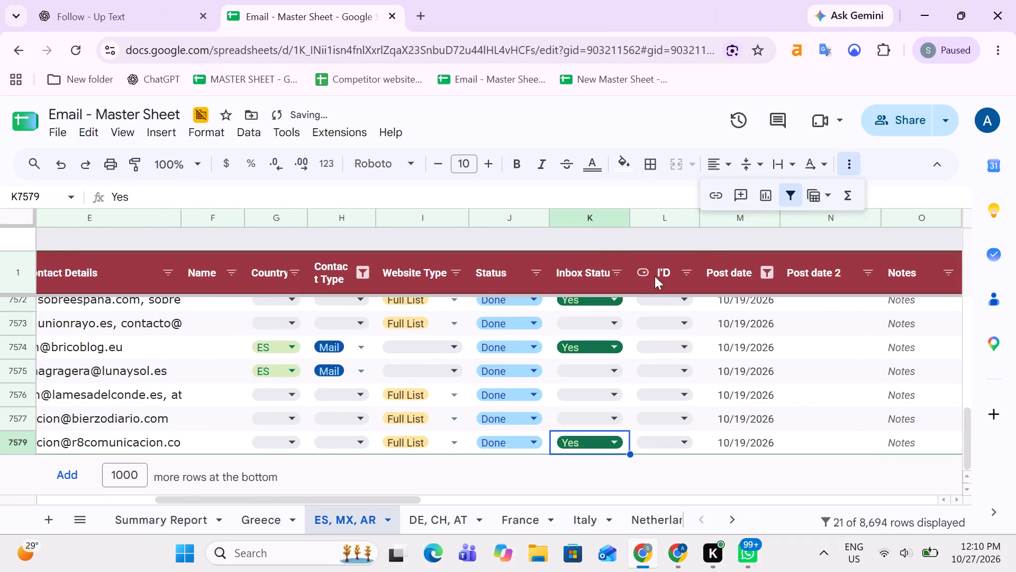
# Filter the Inbox Status column to show only blanks, excluding Failed and Yes, and go to the first filtered row's cell.
pyautogui.click(621, 274)
pyautogui.scroll(-4, 554, 387)
pyautogui.click(471, 414)
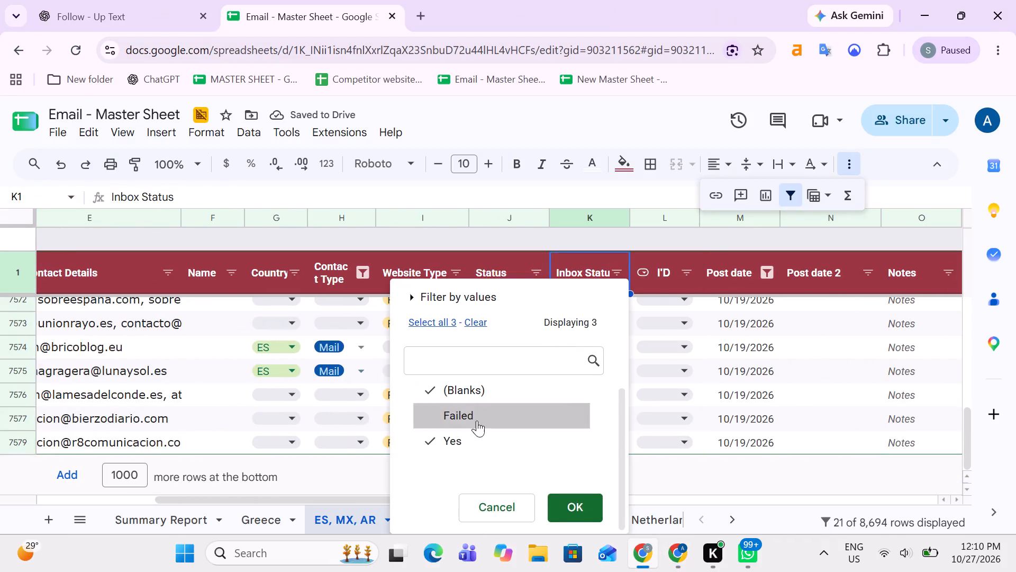
pyautogui.click(478, 435)
pyautogui.click(594, 502)
pyautogui.press('Up')
pyautogui.press('Down')
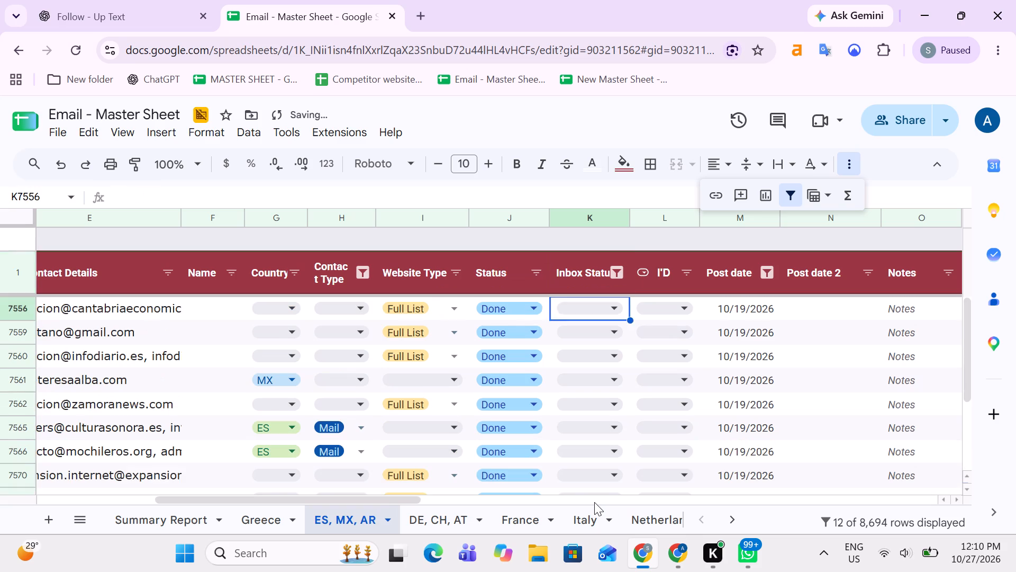
# Select the filtered entries in the Websites column from cantabriaeconomica.com to the last row to check their count.
pyautogui.press('Up')
pyautogui.press('Down')
pyautogui.press('Left')
pyautogui.press('Left')
pyautogui.press('Left')
pyautogui.press('Left')
pyautogui.press('Left')
pyautogui.press('Left')
pyautogui.press('Left')
pyautogui.press('Left')
pyautogui.press('Left')
pyautogui.press('Left')
pyautogui.press('Left')
pyautogui.press('Left')
pyautogui.press('Left')
pyautogui.press('Left')
pyautogui.press('Left')
pyautogui.press('Left')
pyautogui.press('Left')
pyautogui.press('Up')
pyautogui.press('Down')
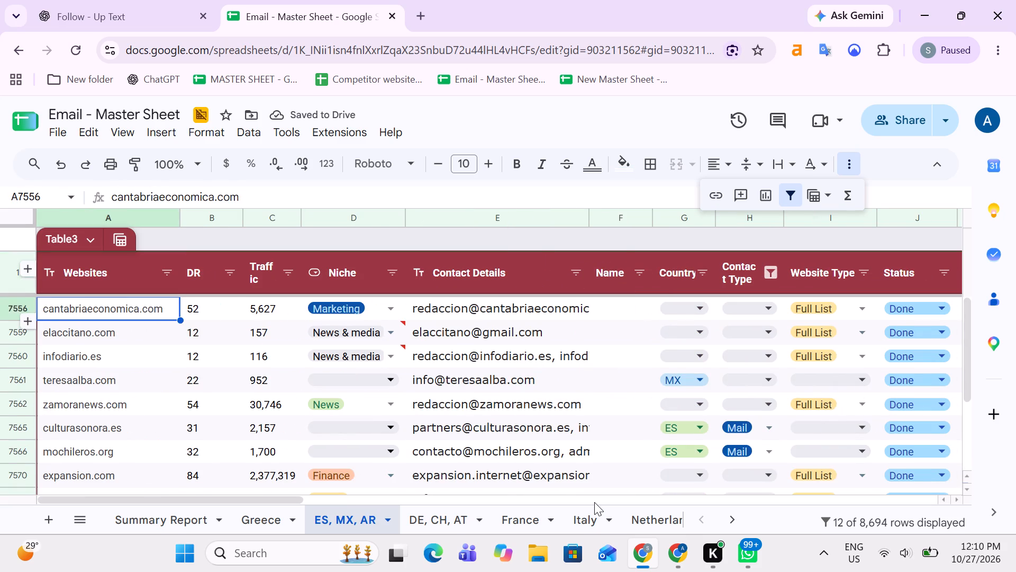
pyautogui.hotkey('ctrl', 'shift', 'Down')
pyautogui.press('Up')
pyautogui.press('Down')
# In the cantabriaeconomica.com row, set Follow-up 1 to Done and the First Follow-Up date to 10/27/2026.
pyautogui.press('Right')
pyautogui.press('Right')
pyautogui.press('Right')
pyautogui.press('Right')
pyautogui.press('Right')
pyautogui.press('Right')
pyautogui.press('Right')
pyautogui.press('Right')
pyautogui.press('Right')
pyautogui.press('Right')
pyautogui.press('Right')
pyautogui.press('Right')
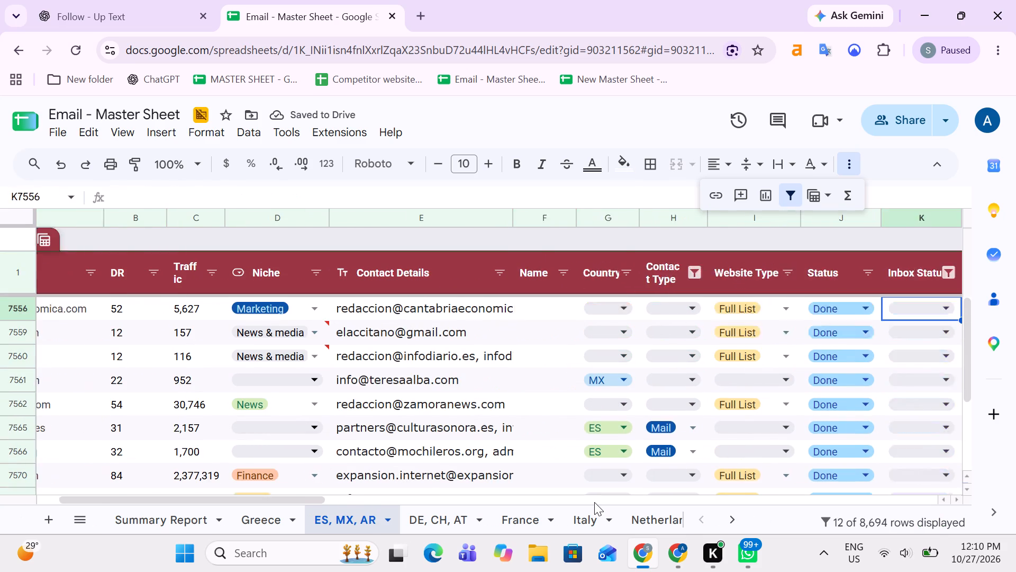
pyautogui.press('Right')
pyautogui.press('Right')
pyautogui.press('Right')
pyautogui.press('Right')
pyautogui.press('Right')
pyautogui.press('Left')
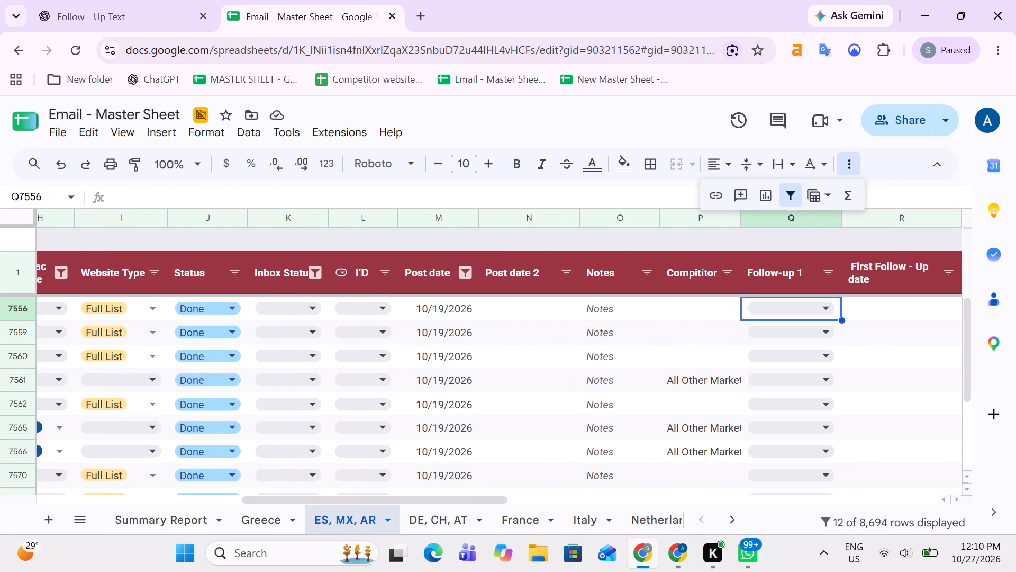
pyautogui.press('d')
pyautogui.press('Down')
pyautogui.press('Return')
pyautogui.press('Up')
pyautogui.press('Right')
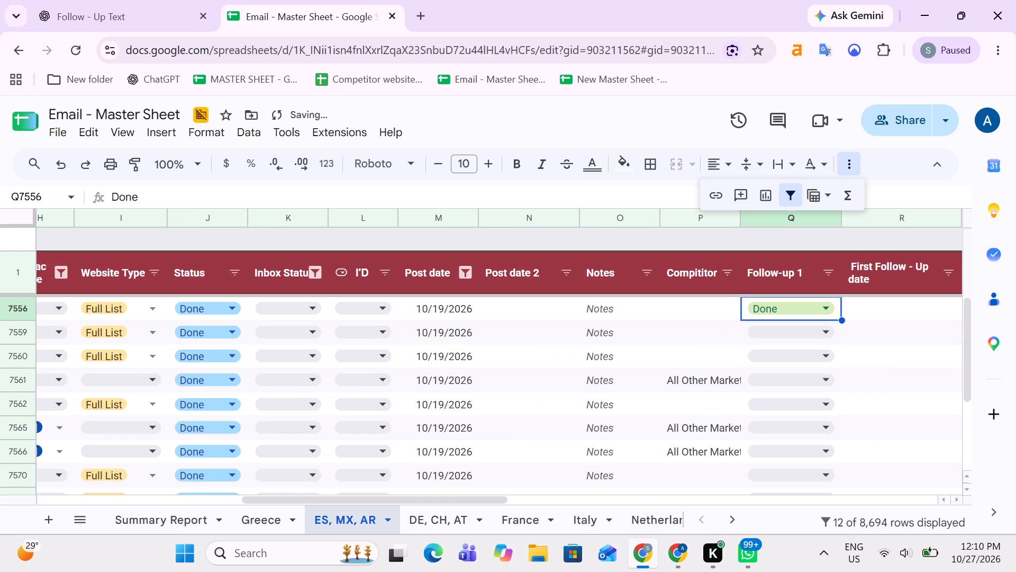
pyautogui.hotkey('ctrl', ';')
# Copy the Done status and 10/27/2026 first follow-up date from the cantabriaeconomica.com row to all the filtered rows below.
pyautogui.press('Left')
pyautogui.hotkey('shift', 'Right')
pyautogui.hotkey('ctrl', 'c')
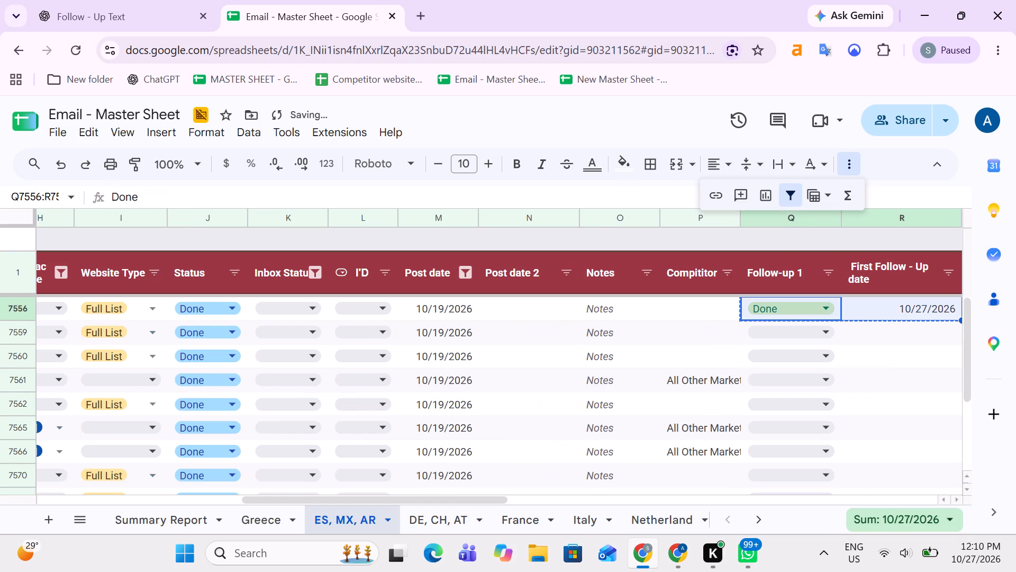
pyautogui.hotkey('ctrl', 'shift', 'Down')
pyautogui.hotkey('ctrl', 'v')
pyautogui.press('Up')
pyautogui.press('Down')
pyautogui.press('Right')
pyautogui.press('Right')
pyautogui.press('Right')
pyautogui.press('Right')
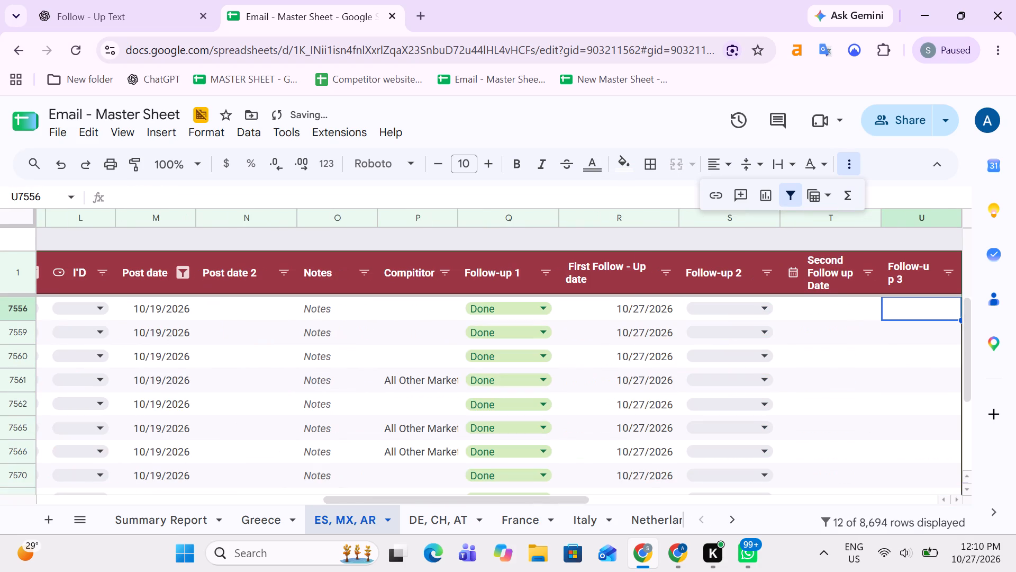
# Remove the existing filters and filter the Second Follow up Date column to show only 10/26/2026.
pyautogui.click(794, 195)
pyautogui.click(869, 266)
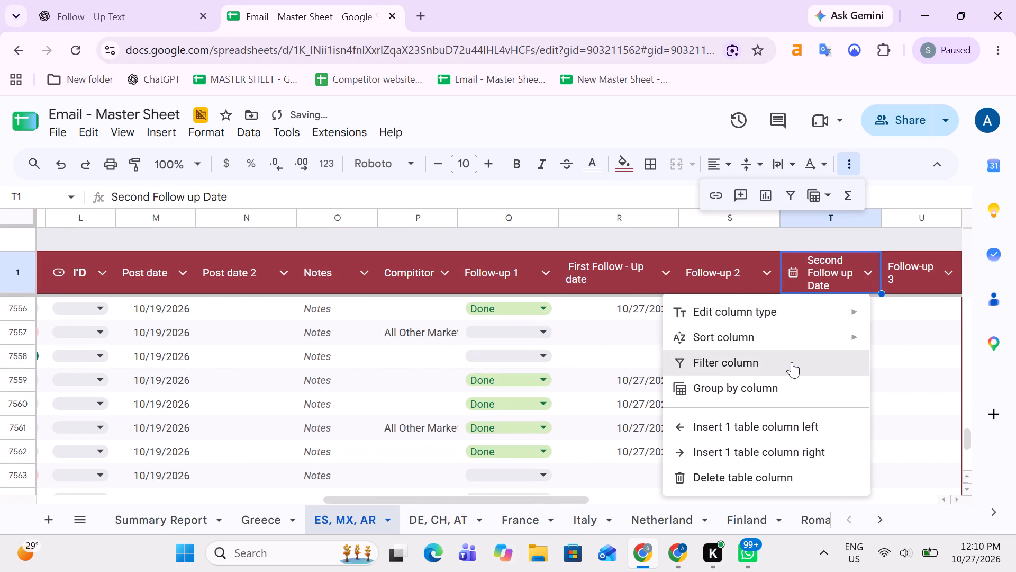
pyautogui.click(791, 362)
pyautogui.scroll(-2, 784, 385)
pyautogui.click(726, 312)
pyautogui.scroll(-6, 755, 372)
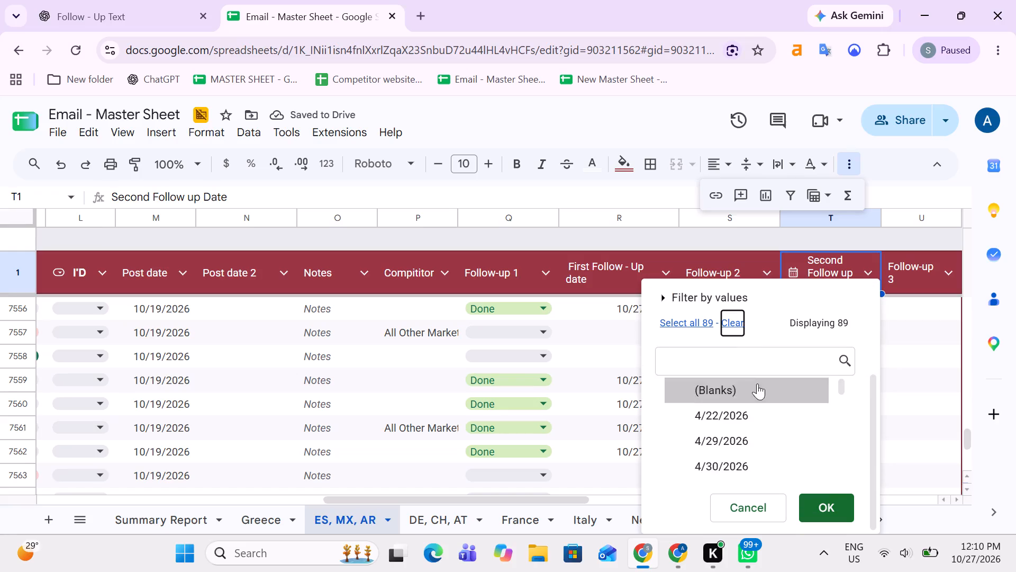
pyautogui.scroll(-1, 757, 383)
pyautogui.moveTo(843, 392); pyautogui.dragTo(857, 552)
pyautogui.scroll(-9, 774, 448)
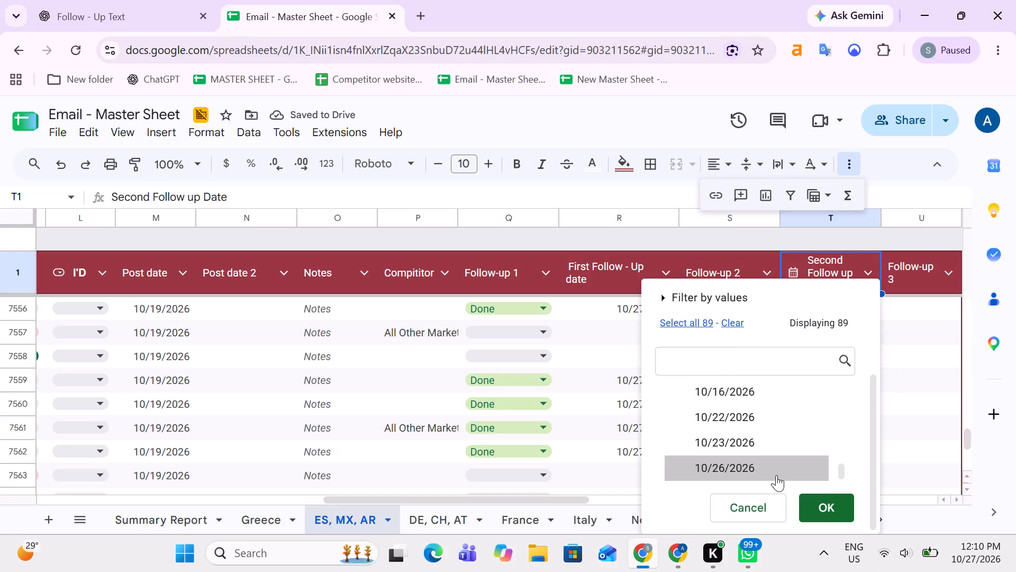
pyautogui.click(775, 472)
pyautogui.click(842, 516)
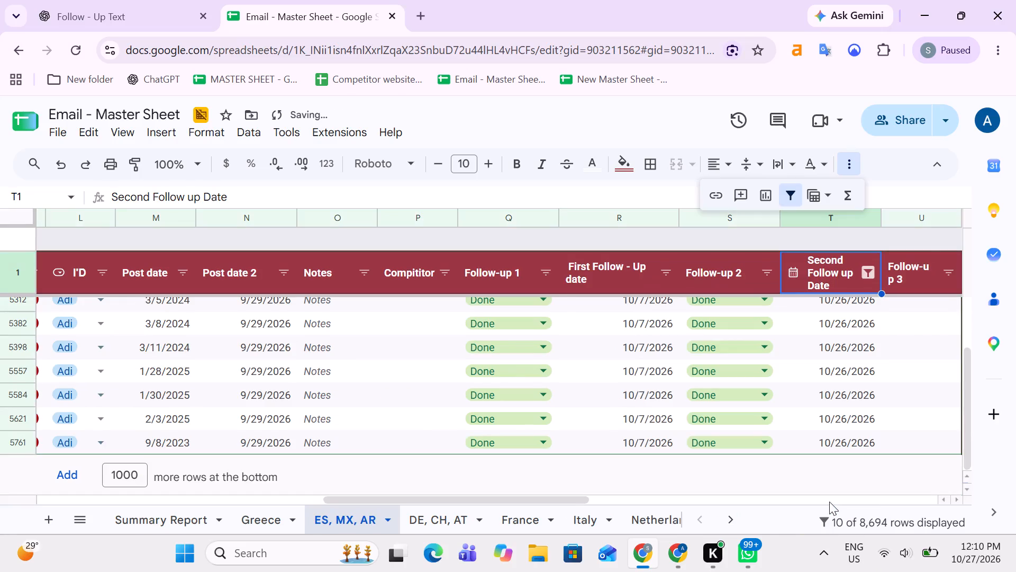
# Switch to the Gmail search results window.
pyautogui.hotkey('alt', 'Tab')
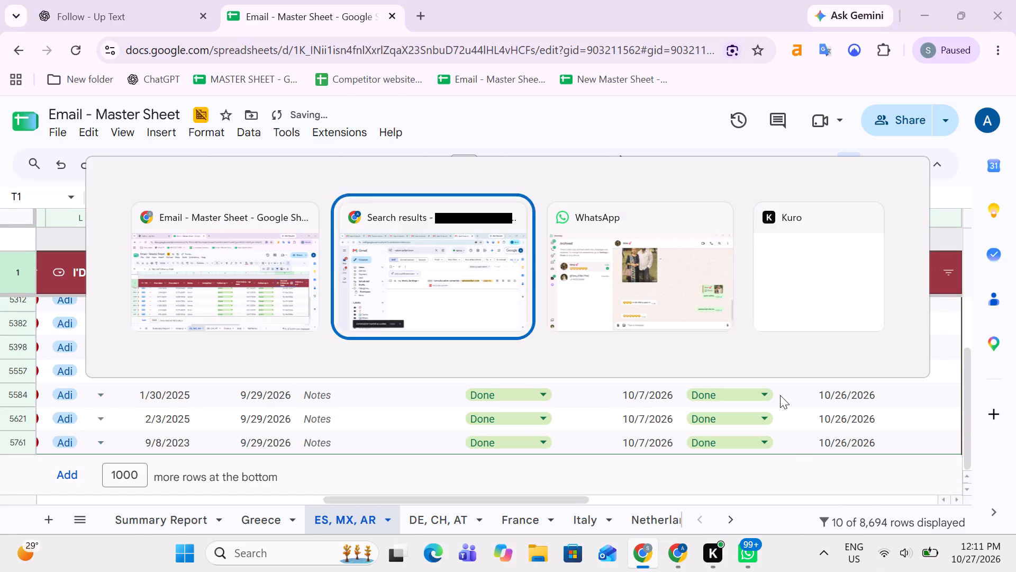
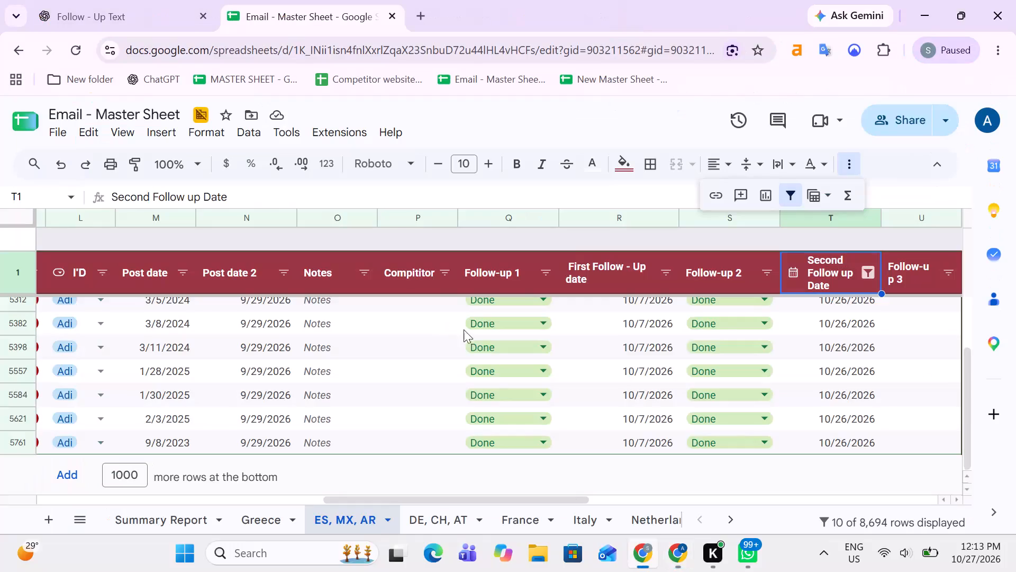
# Review the Follow-up 2 statuses and follow-up dates of the filtered 10/26/2026 rows down to the last one.
pyautogui.press('Down')
pyautogui.press('Up')
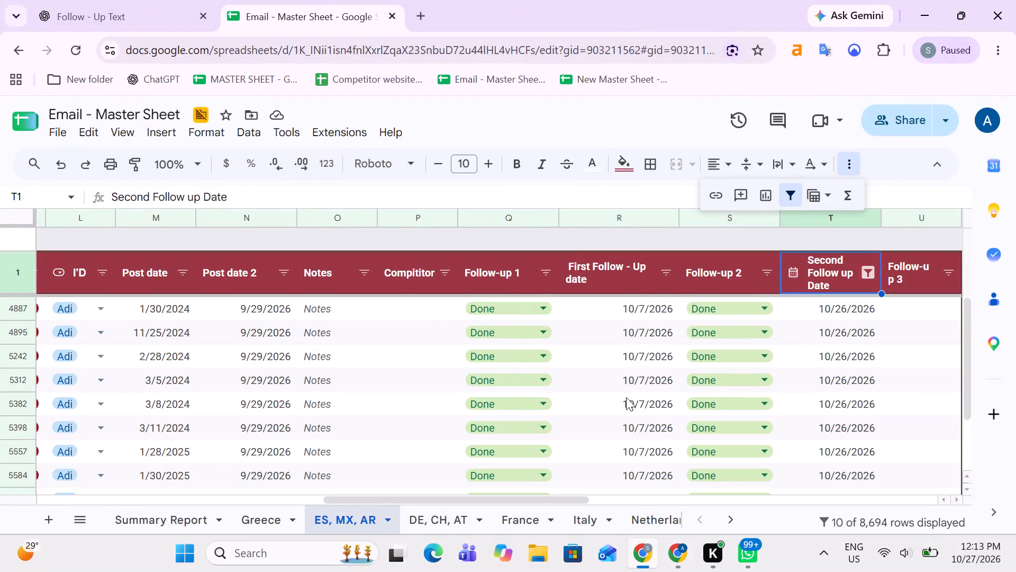
pyautogui.press('Down')
pyautogui.press('Down')
pyautogui.press('Down')
pyautogui.press('Down')
pyautogui.press('Down')
pyautogui.press('Down')
pyautogui.press('Down')
pyautogui.press('Down')
pyautogui.press('Down')
pyautogui.press('Down')
pyautogui.press('Down')
pyautogui.press('Down')
pyautogui.press('Down')
pyautogui.press('Down')
pyautogui.press('Down')
pyautogui.press('Down')
pyautogui.press('Down')
pyautogui.press('Down')
pyautogui.press('Down')
pyautogui.press('Down')
pyautogui.press('Left')
pyautogui.press('Left')
pyautogui.press('Right')
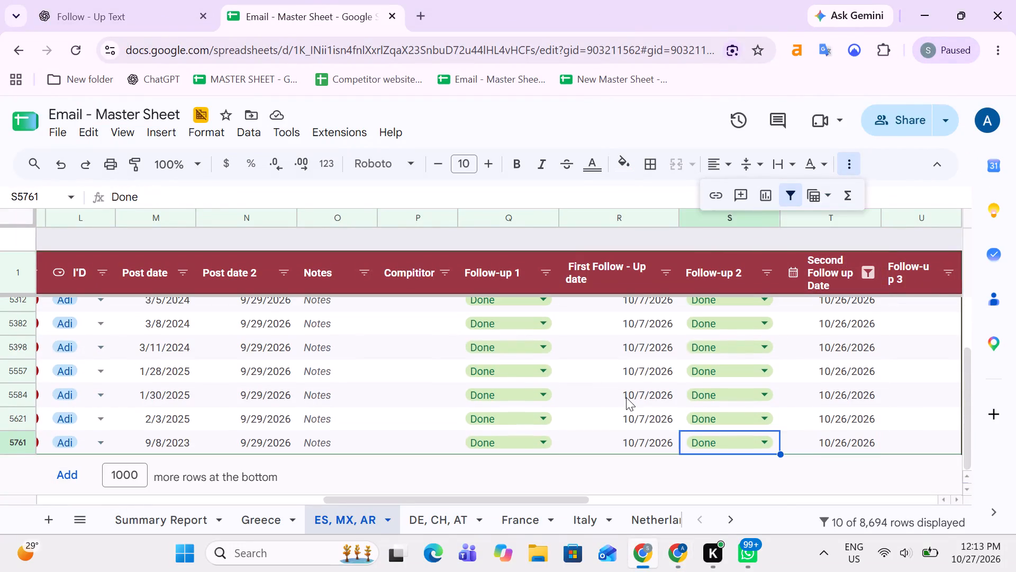
pyautogui.press('Right')
pyautogui.press('Left')
pyautogui.press('Left')
pyautogui.press('Right')
# Remove the 10/26/2026 filter from the ES, MX, AR sheet.
pyautogui.click(797, 196)
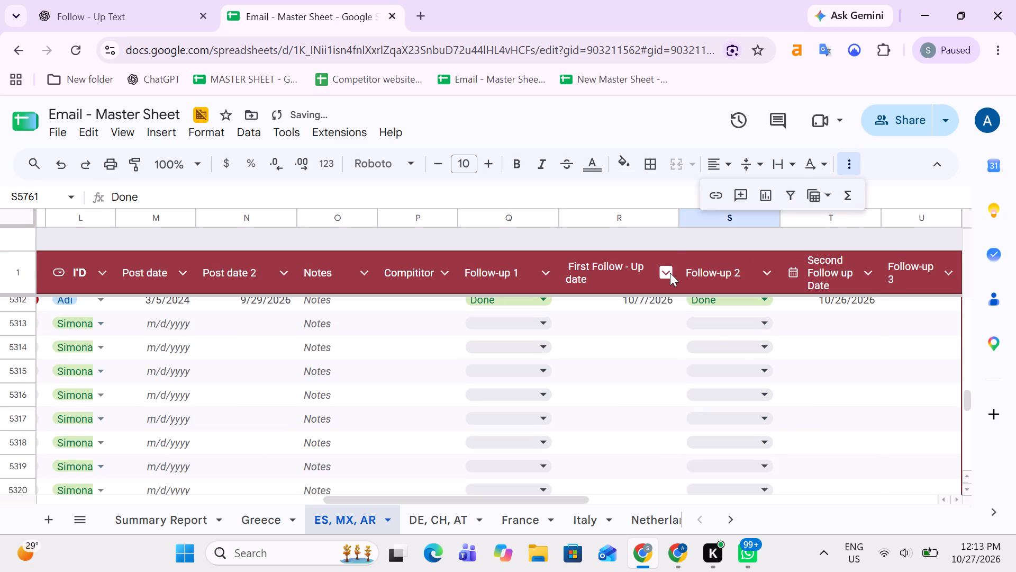
# Filter the First Follow - Up date column of the ES, MX, AR sheet to show only 10/8/2026.
pyautogui.click(670, 273)
pyautogui.click(711, 364)
pyautogui.scroll(-3, 596, 394)
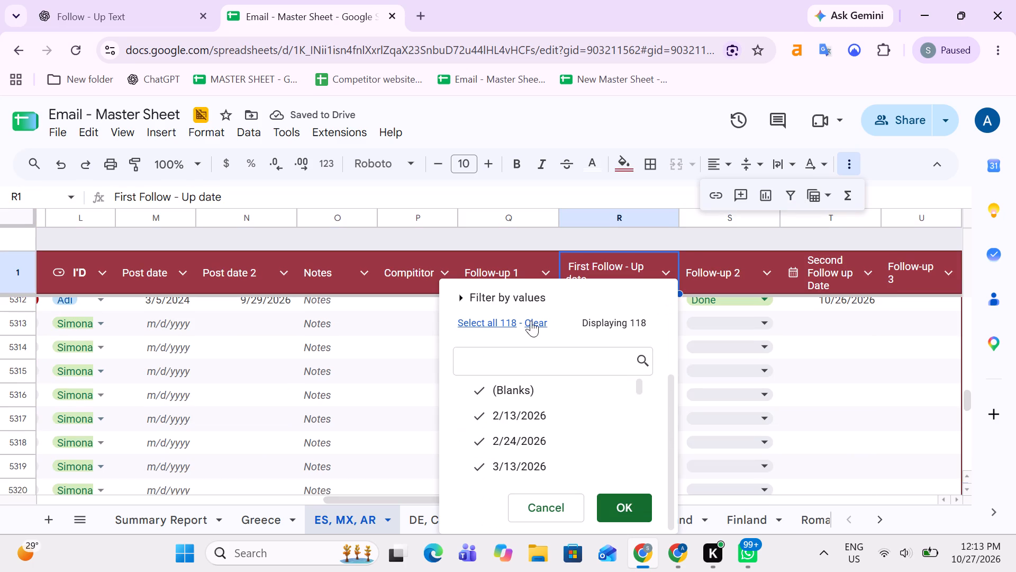
pyautogui.click(548, 318)
pyautogui.click(534, 325)
pyautogui.click(533, 347)
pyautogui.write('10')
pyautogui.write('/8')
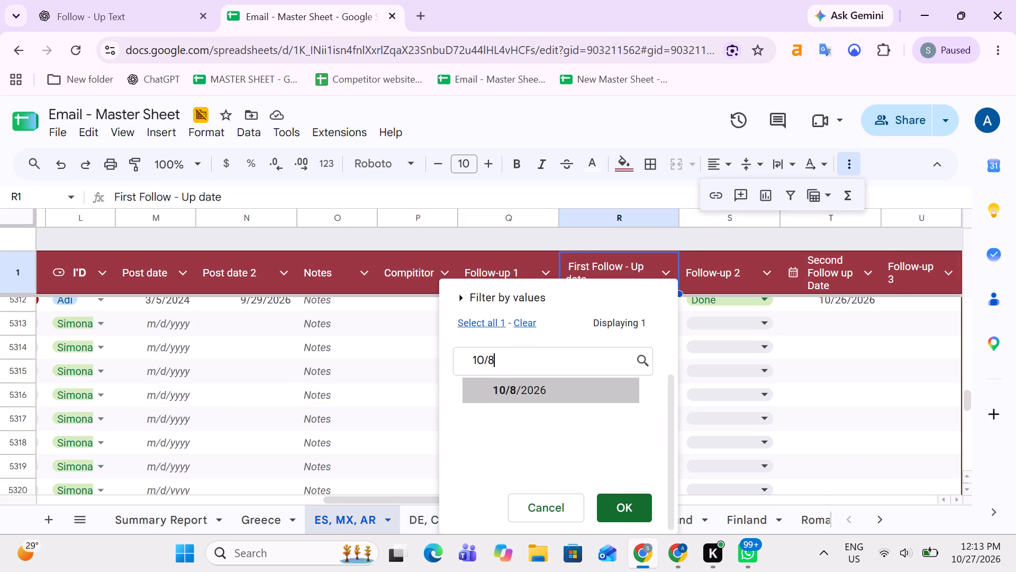
pyautogui.click(529, 396)
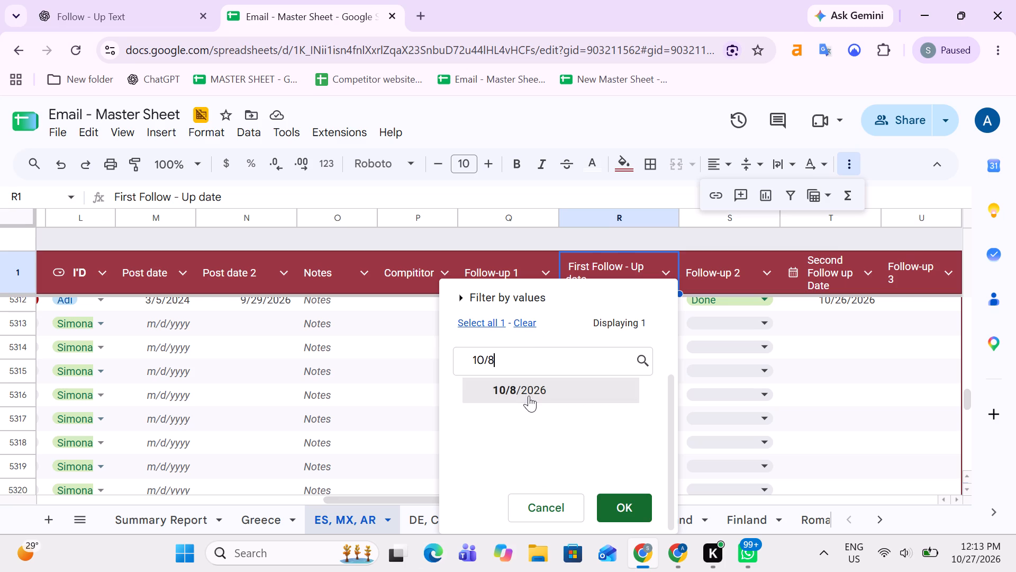
pyautogui.click(622, 501)
# Examine the filtered 10/8/2026 rows down to the last one, checking its contact details, statuses, post date and follow-up columns.
pyautogui.press('Down')
pyautogui.press('Down')
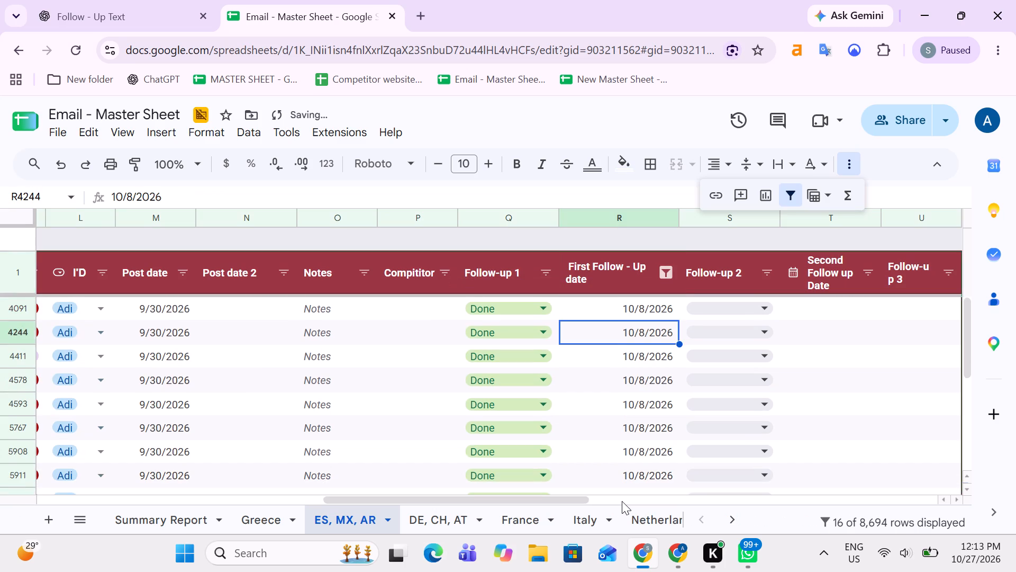
pyautogui.hotkey('ctrl', 'Down')
pyautogui.press('Down')
pyautogui.press('Down')
pyautogui.press('Left')
pyautogui.press('Left')
pyautogui.press('Left')
pyautogui.press('Left')
pyautogui.press('Left')
pyautogui.press('Left')
pyautogui.press('Left')
pyautogui.press('Left')
pyautogui.press('Left')
pyautogui.press('Left')
pyautogui.press('Left')
pyautogui.press('Left')
pyautogui.press('Left')
pyautogui.press('Left')
pyautogui.press('Left')
pyautogui.press('Left')
pyautogui.press('Left')
pyautogui.press('Left')
pyautogui.press('Left')
pyautogui.press('Left')
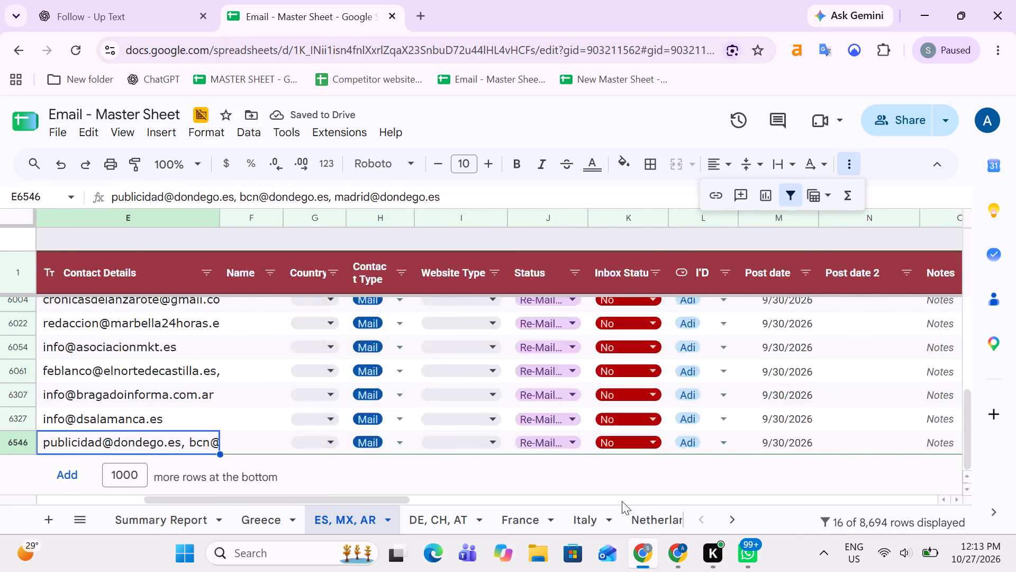
pyautogui.press('Right')
pyautogui.press('Right')
pyautogui.press('Right')
pyautogui.press('Right')
pyautogui.press('Right')
pyautogui.press('Right')
pyautogui.press('Right')
pyautogui.press('Right')
pyautogui.press('Right')
pyautogui.press('Right')
pyautogui.press('Right')
pyautogui.press('Right')
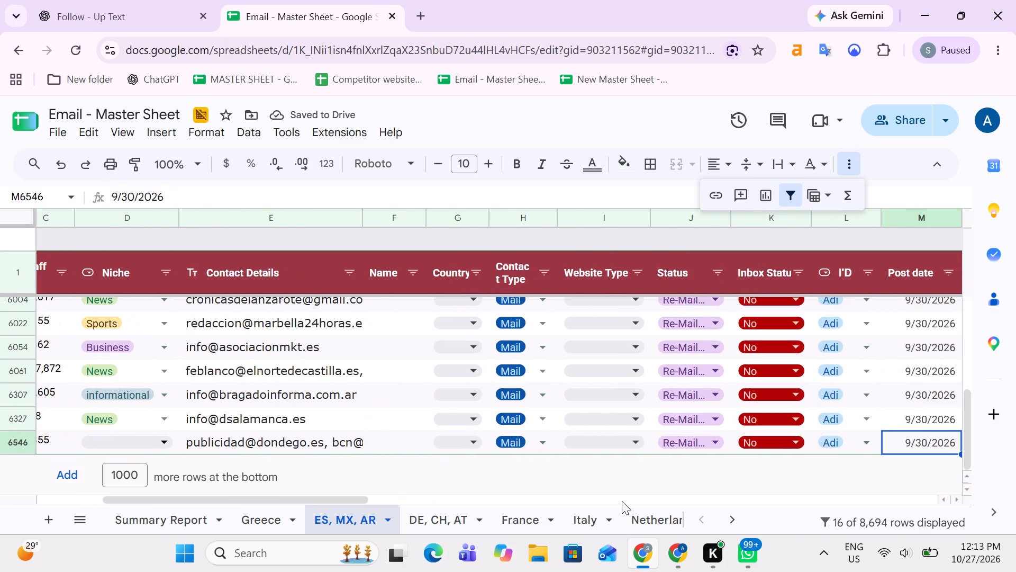
pyautogui.press('Right')
pyautogui.press('Right')
pyautogui.press('Right')
pyautogui.press('Right')
pyautogui.press('Right')
pyautogui.press('Left')
pyautogui.press('Left')
pyautogui.press('Right')
pyautogui.press('Left')
pyautogui.press('Left')
pyautogui.press('Left')
pyautogui.press('Left')
pyautogui.press('Left')
pyautogui.press('Left')
pyautogui.press('Left')
pyautogui.press('Left')
pyautogui.press('Left')
pyautogui.press('Left')
pyautogui.press('Left')
pyautogui.press('Left')
pyautogui.press('Left')
pyautogui.press('Left')
pyautogui.press('Left')
pyautogui.press('Left')
pyautogui.press('Left')
pyautogui.press('Left')
pyautogui.press('Left')
pyautogui.press('Left')
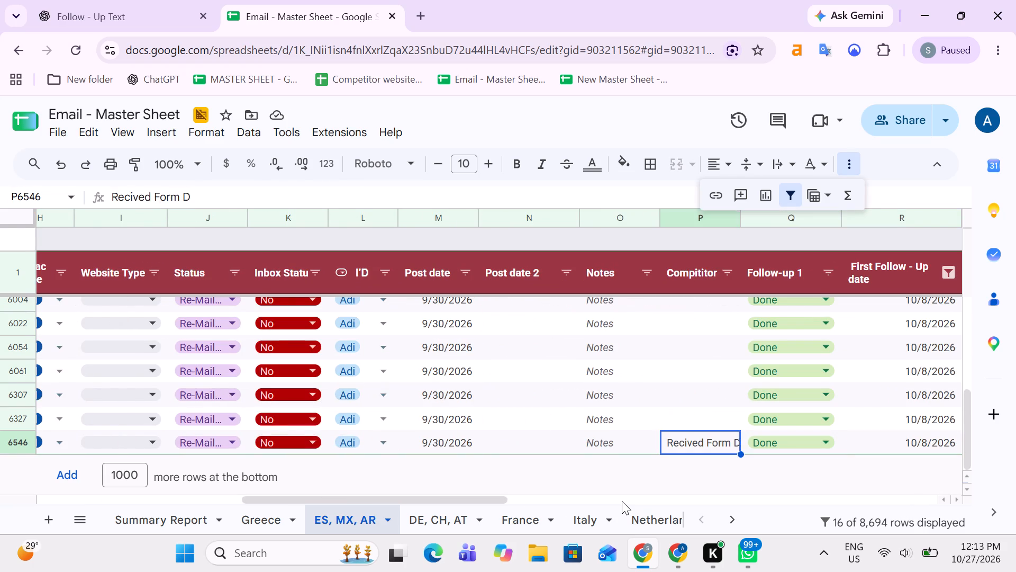
pyautogui.hotkey('ctrl', 'Up')
pyautogui.press('Down')
pyautogui.press('Right')
pyautogui.press('Left')
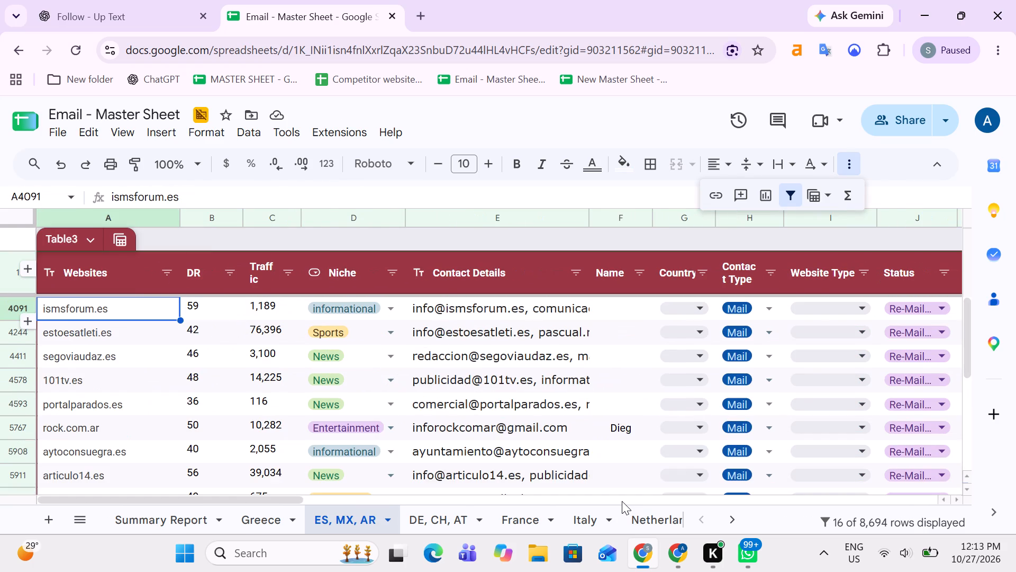
pyautogui.hotkey('ctrl', 'c')
pyautogui.hotkey('alt', 'Tab')
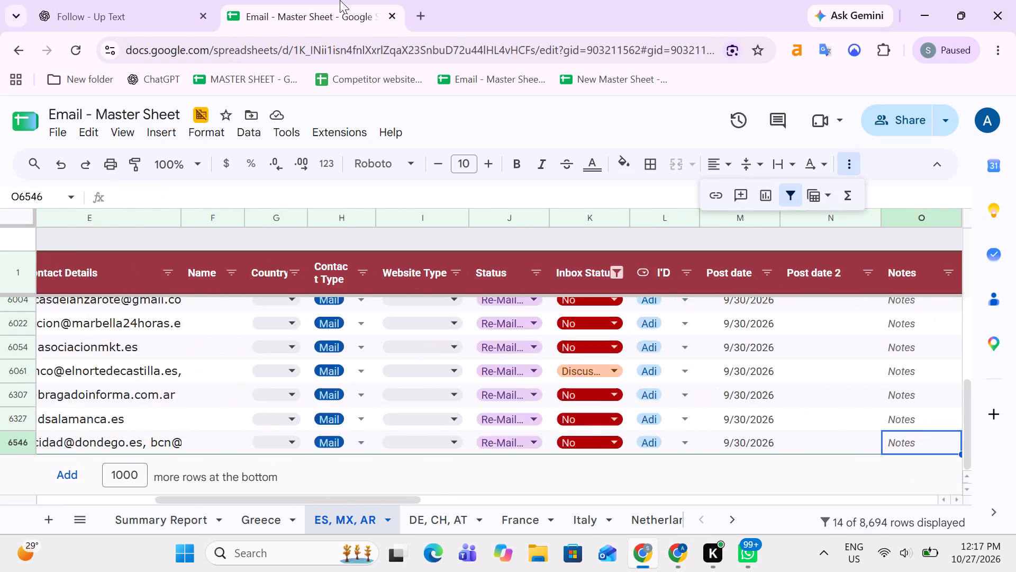
# Exclude Discussion On Going from the Inbox Status filter so only No rows are shown, and go to the first filtered row.
pyautogui.press('Right')
pyautogui.press('Right')
pyautogui.press('Left')
pyautogui.press('Left')
pyautogui.press('Left')
pyautogui.press('Left')
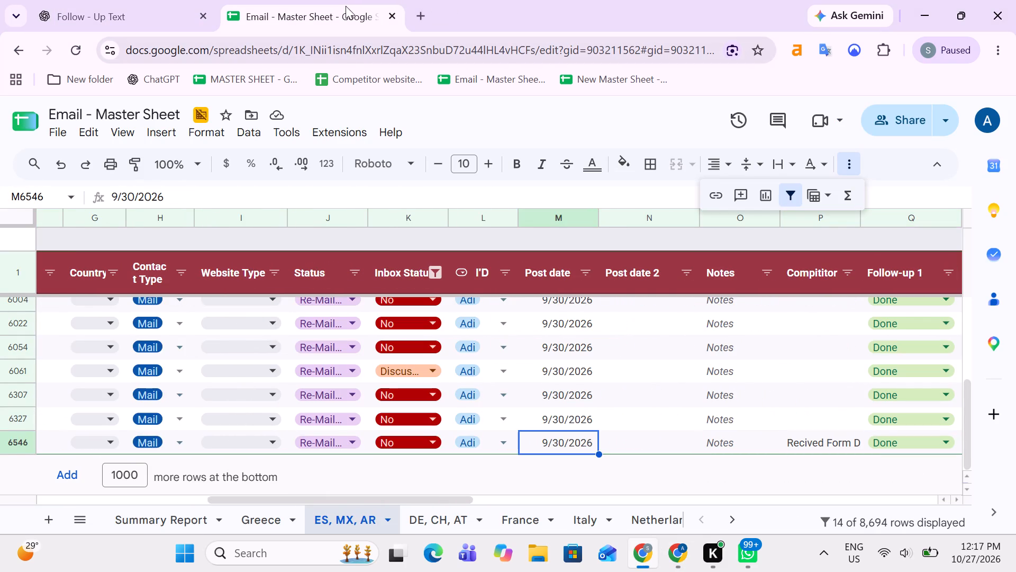
pyautogui.click(439, 270)
pyautogui.scroll(-5, 349, 391)
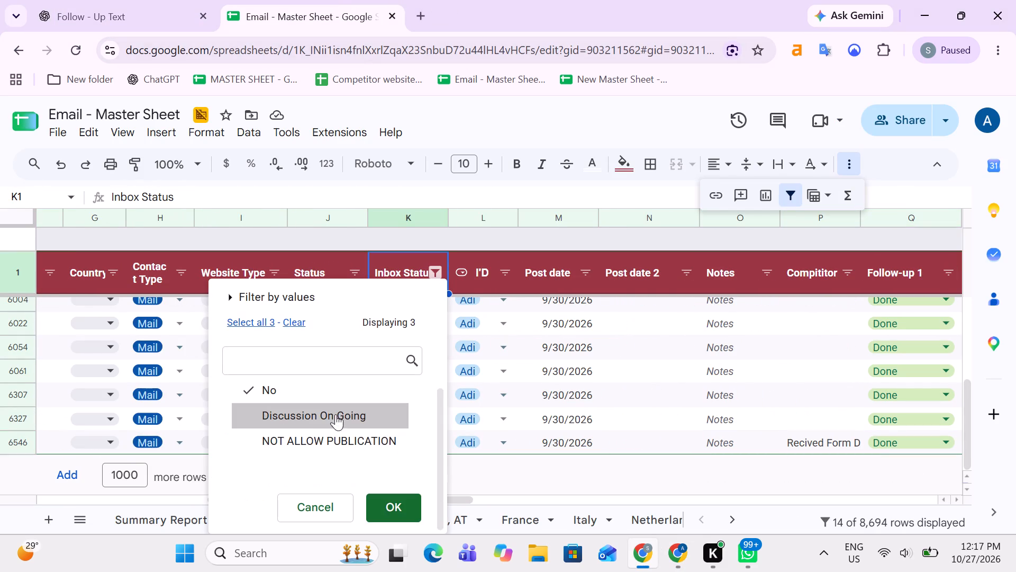
pyautogui.doubleClick(326, 415)
pyautogui.click(374, 499)
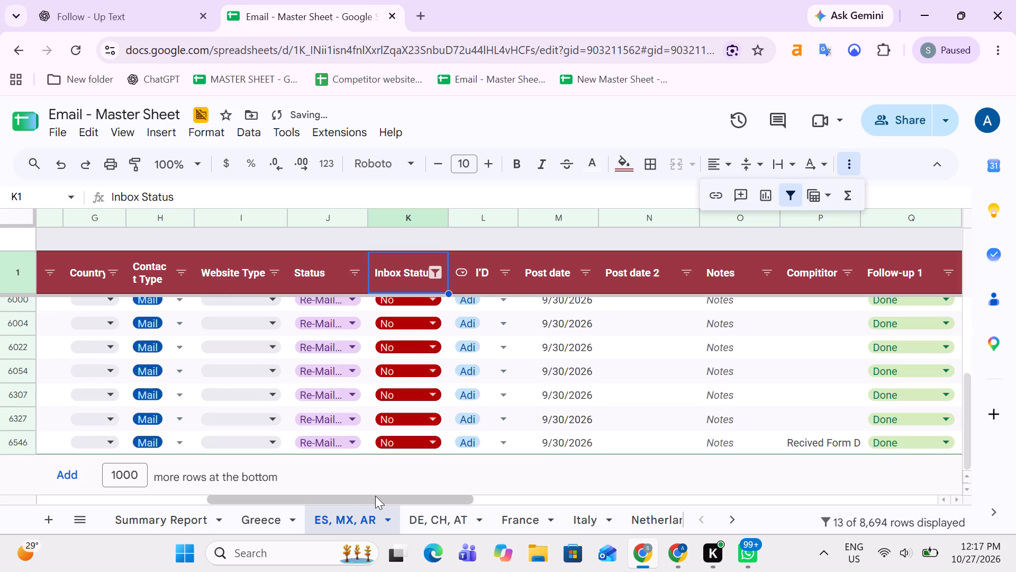
pyautogui.press('Down')
pyautogui.press('Up')
pyautogui.press('Down')
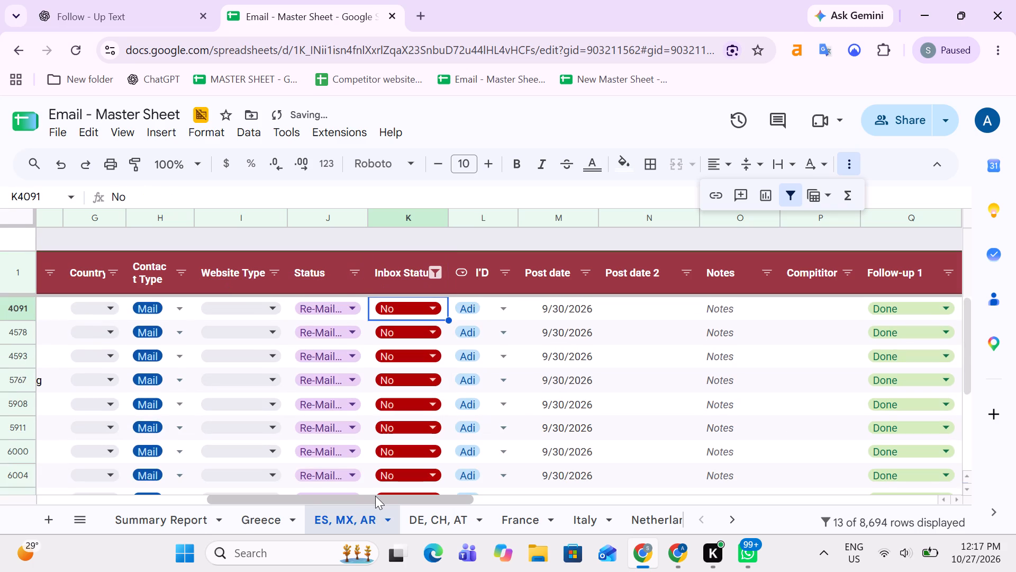
# In the last filtered row with first follow-up date 10/8/2026, set Follow-up 2 to Done and Second Follow up Date to 10/27/2026.
pyautogui.hotkey('ctrl', 'Down')
pyautogui.press('Down')
pyautogui.press('Down')
pyautogui.press('Up')
pyautogui.press('Right')
pyautogui.press('Down')
pyautogui.press('Right')
pyautogui.press('Right')
pyautogui.press('Right')
pyautogui.press('Right')
pyautogui.press('Right')
pyautogui.press('Right')
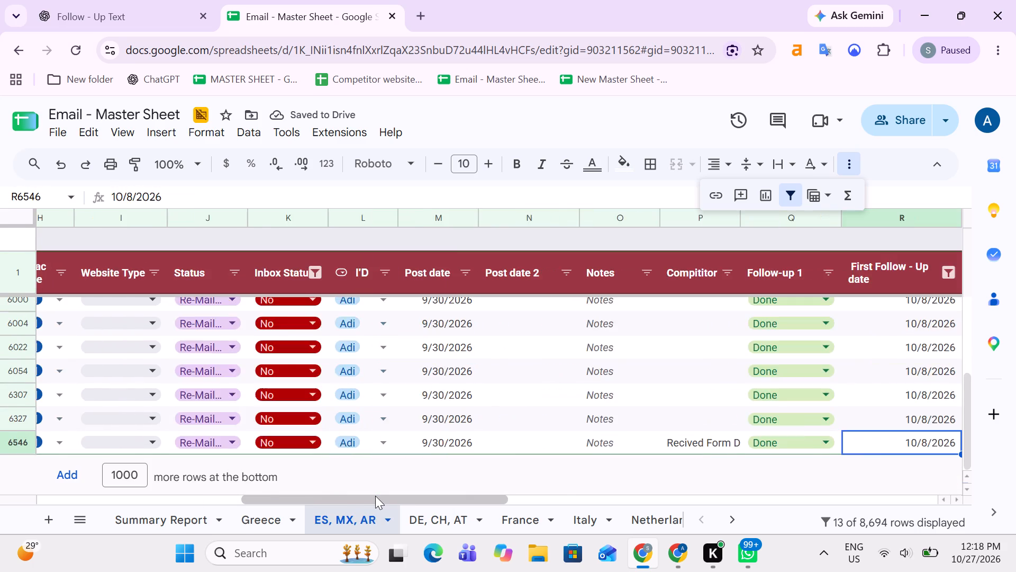
pyautogui.press('Right')
pyautogui.press('Right')
pyautogui.press('Right')
pyautogui.press('Left')
pyautogui.press('Left')
pyautogui.press('d')
pyautogui.press('Down')
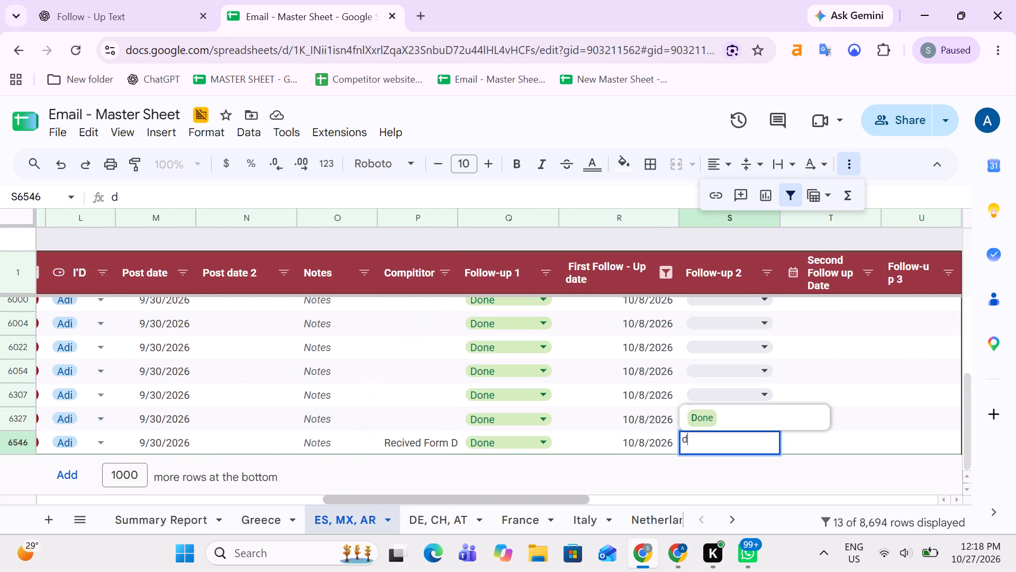
pyautogui.press('Return')
pyautogui.press('Right')
pyautogui.hotkey('ctrl', ';')
pyautogui.press('Left')
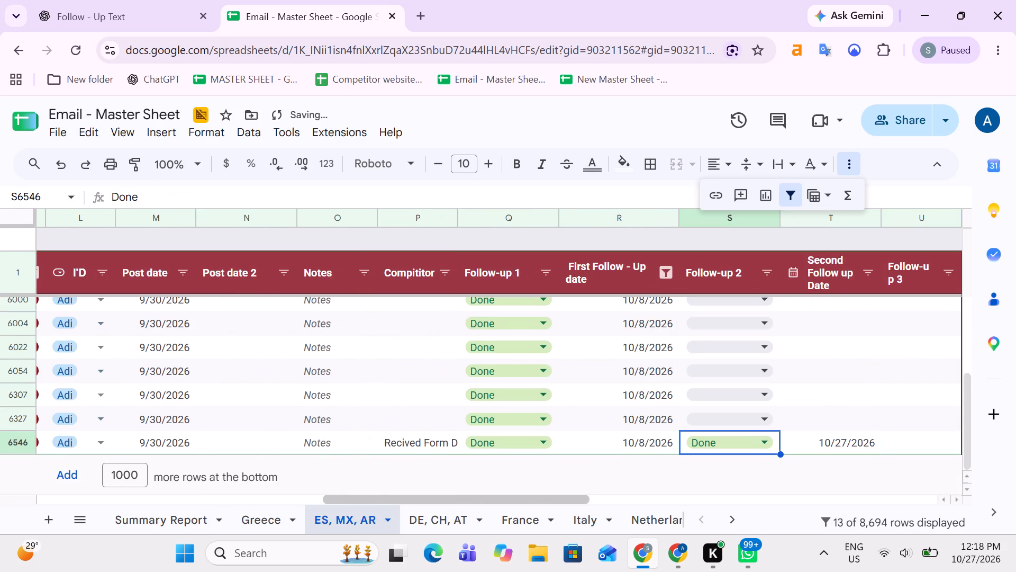
# Copy the Done status and 10/27/2026 second follow-up date from the last row to all the filtered rows above.
pyautogui.hotkey('shift', 'Right')
pyautogui.hotkey('ctrl', 'c')
pyautogui.hotkey('ctrl', 'shift', 'Up')
pyautogui.hotkey('shift', 'Down')
pyautogui.hotkey('shift', 'Down')
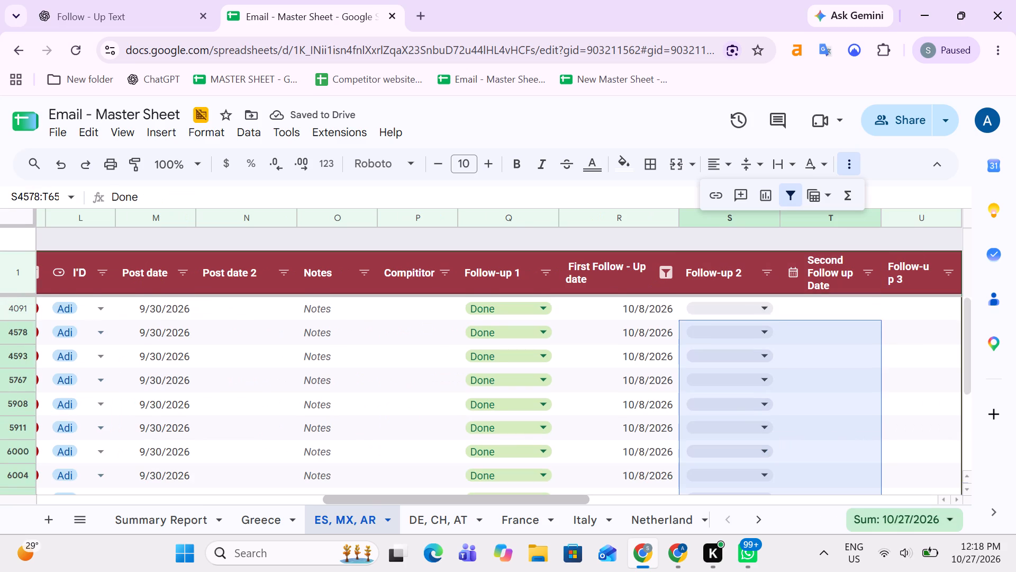
pyautogui.hotkey('shift', 'Up')
pyautogui.hotkey('ctrl', 'v')
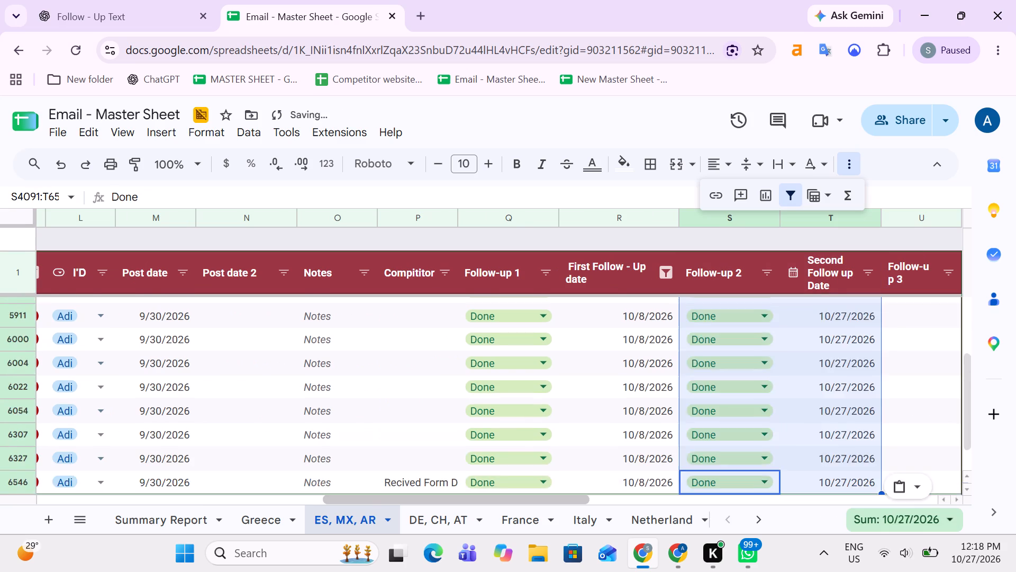
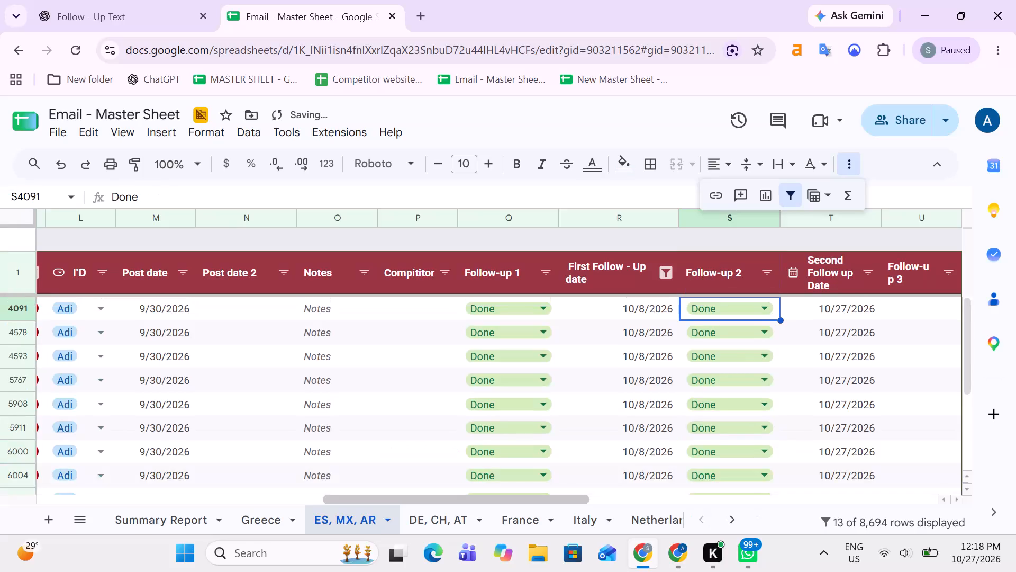
# Check the website entries of the filtered 10/8/2026 first follow-up rows, from the first row down to the last.
pyautogui.press('Left')
pyautogui.press('Left')
pyautogui.press('Left')
pyautogui.press('Left')
pyautogui.press('Left')
pyautogui.press('Left')
pyautogui.press('Left')
pyautogui.press('Left')
pyautogui.press('Left')
pyautogui.press('Left')
pyautogui.press('Left')
pyautogui.press('Left')
pyautogui.press('Left')
pyautogui.press('Left')
pyautogui.press('Left')
pyautogui.press('Left')
pyautogui.press('Left')
pyautogui.press('Left')
pyautogui.press('Left')
pyautogui.press('Left')
pyautogui.hotkey('ctrl', 'shift', 'Down')
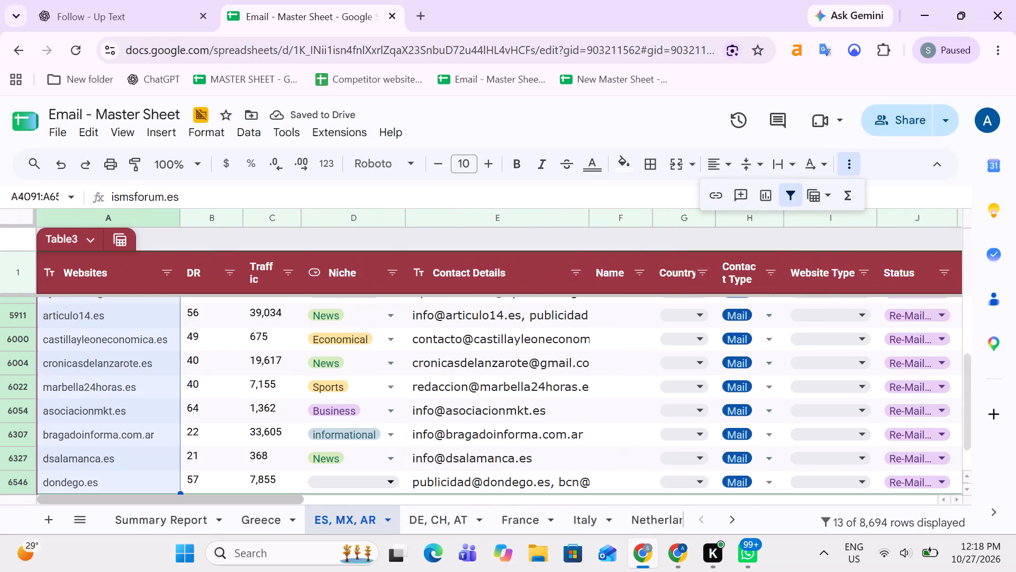
pyautogui.press('Up')
pyautogui.press('Down')
pyautogui.press('Right')
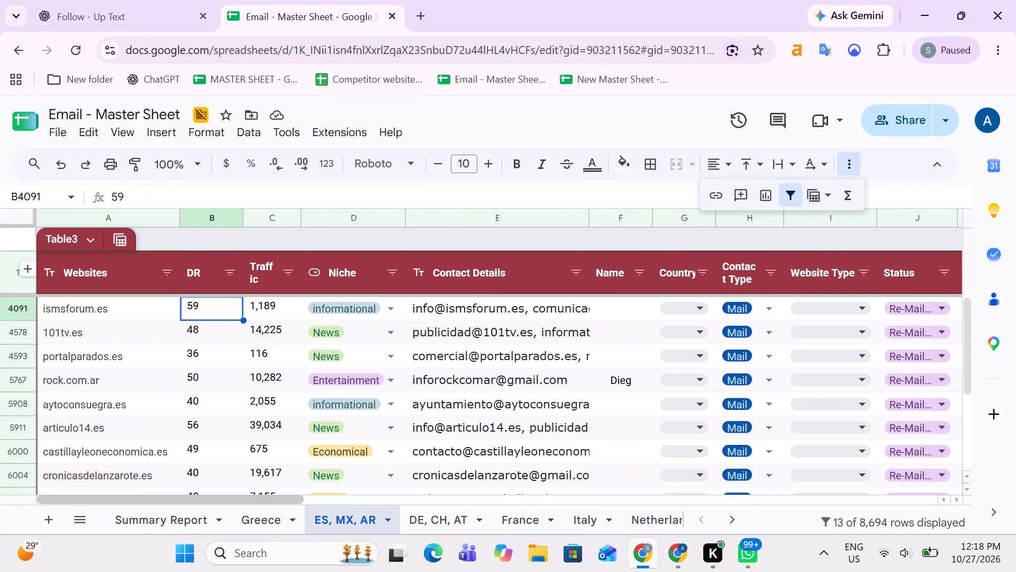